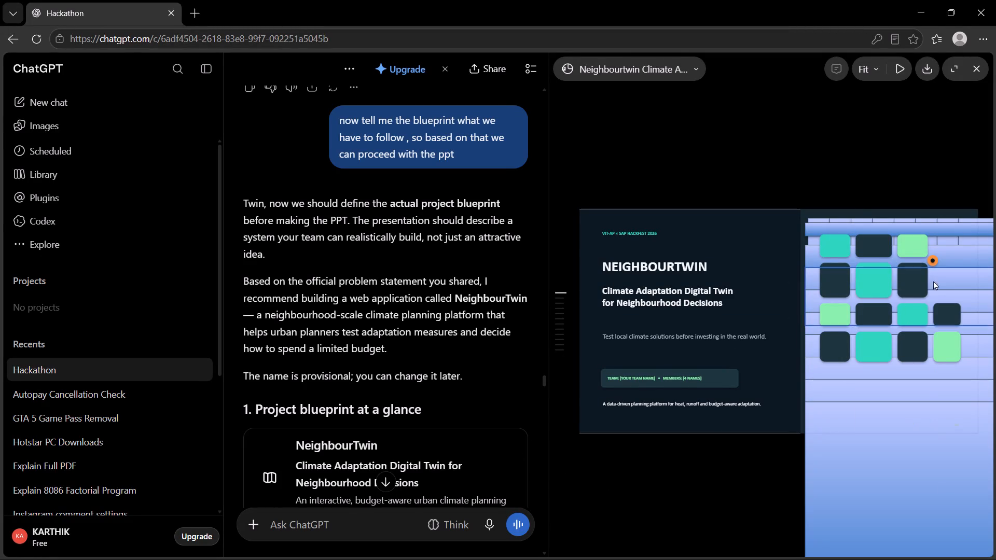
Download the generated NeighbourTwin deck as a PPTX file and open it in PowerPoint.
click(925, 63)
click(849, 122)
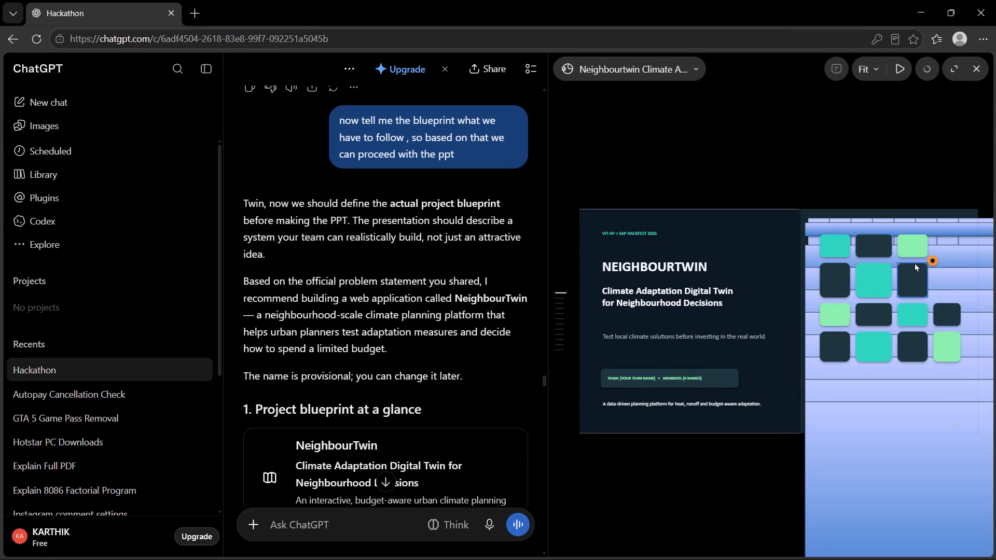
scroll(900, 431, down, 4)
scroll(683, 318, up, 1)
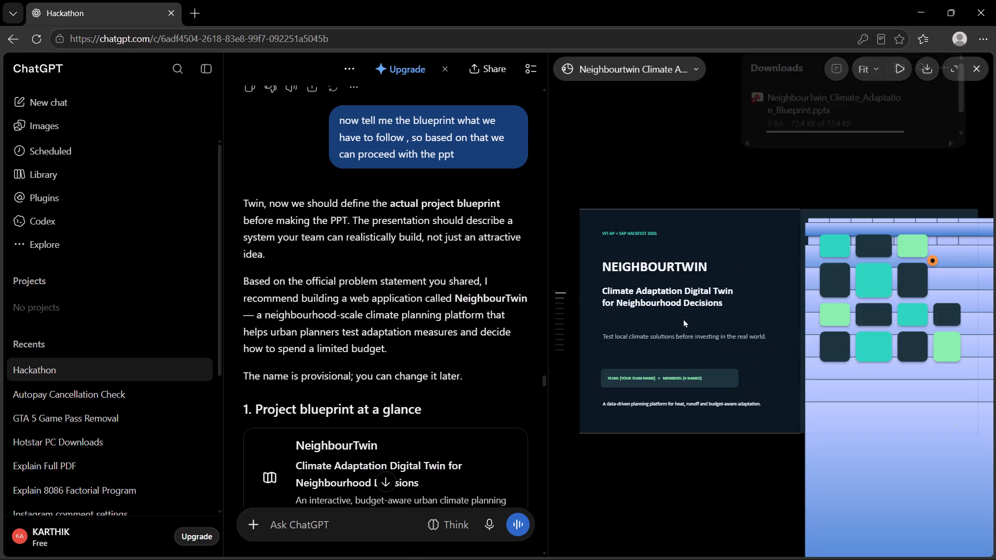
scroll(780, 260, down, 1)
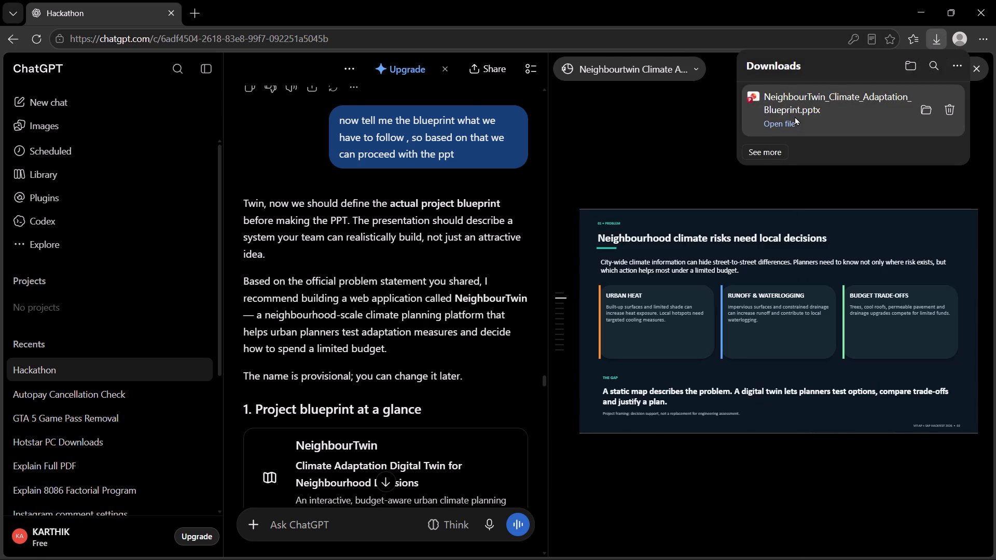
click(789, 120)
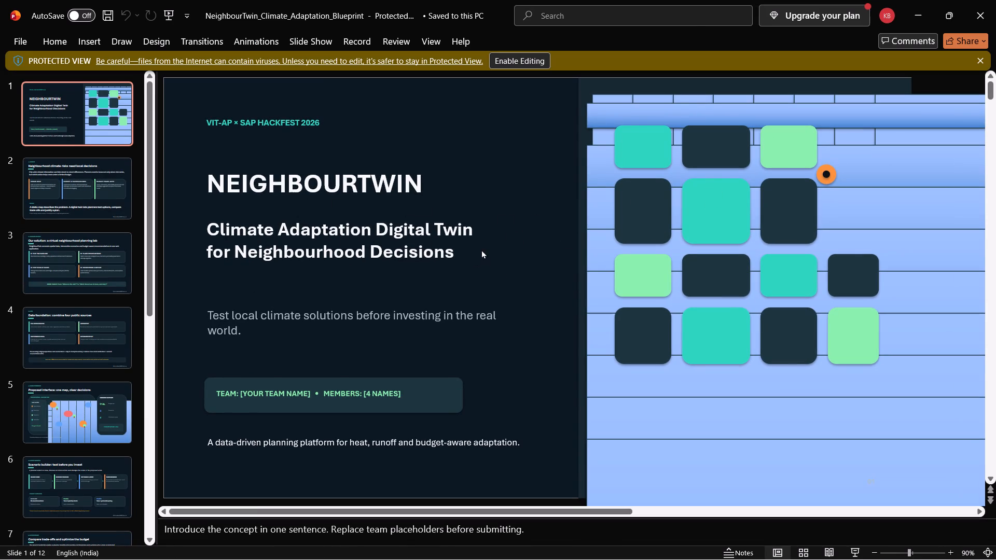
Examine the NEIGHBOURTWIN title slide's text and artwork, and glance over the thumbnails of the following slides.
scroll(598, 213, down, 1)
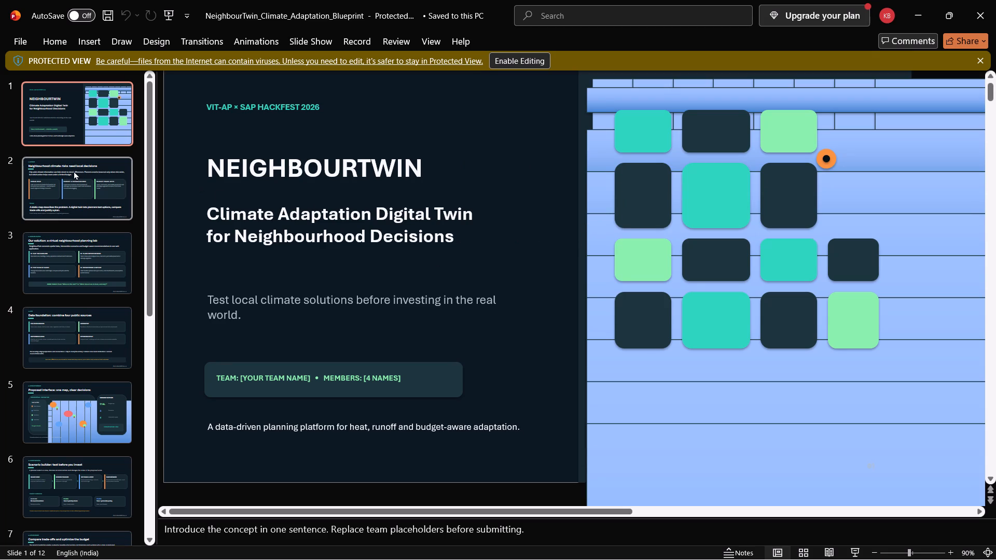
scroll(75, 170, down, 2)
scroll(496, 183, up, 1)
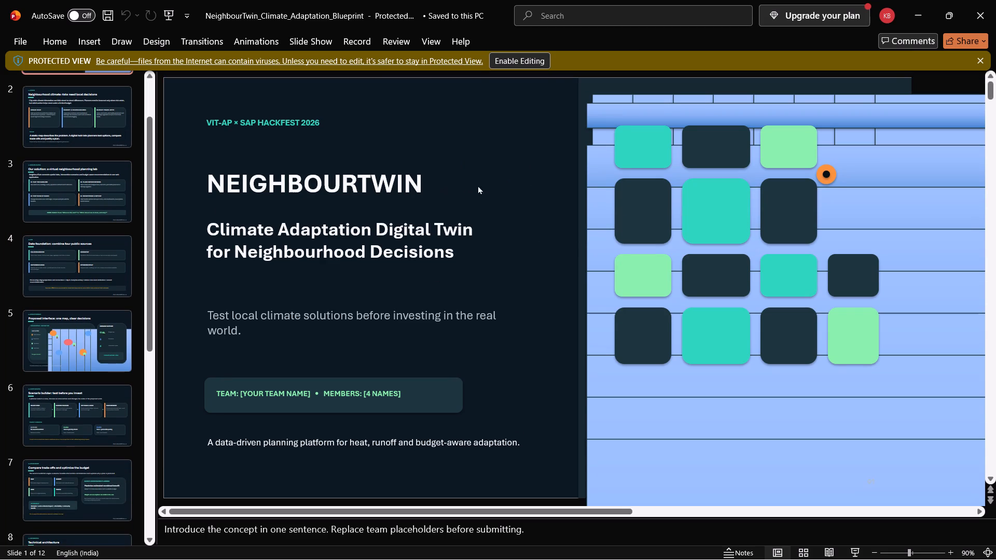
scroll(490, 209, up, 4)
scroll(771, 214, down, 8)
scroll(771, 218, up, 4)
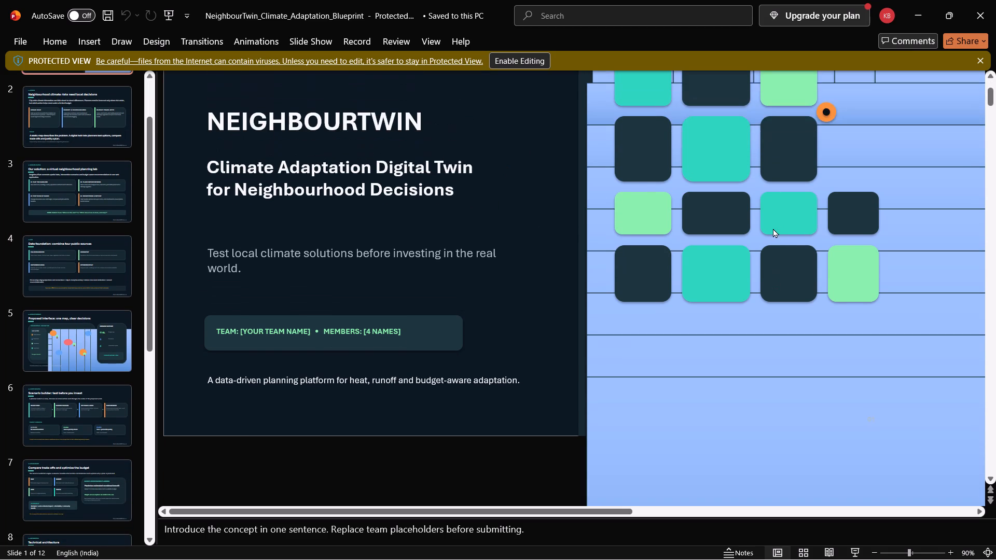
scroll(769, 229, up, 6)
scroll(76, 223, up, 4)
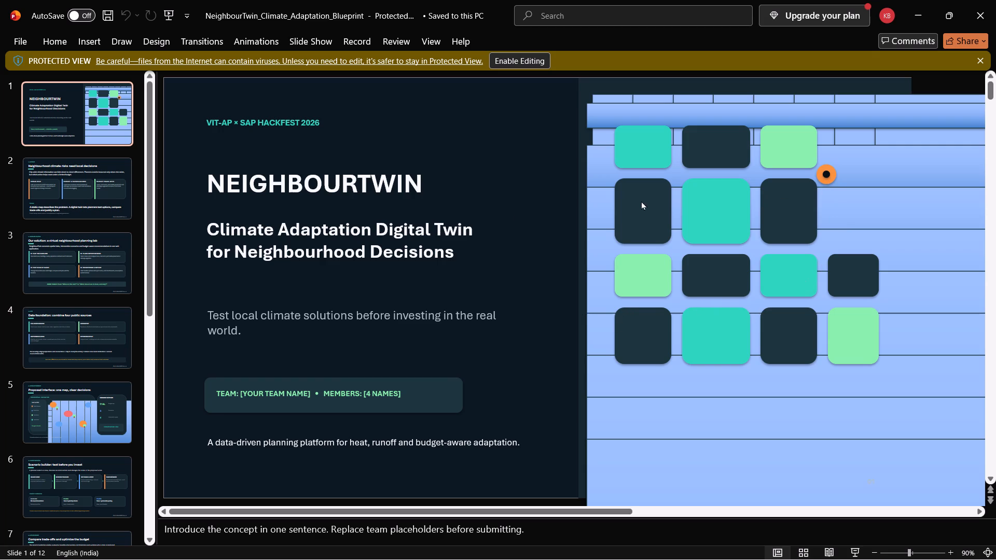
Review slides 2 to 5, from the problem statement to the proposed interface wireframe, and return to the title slide.
click(71, 196)
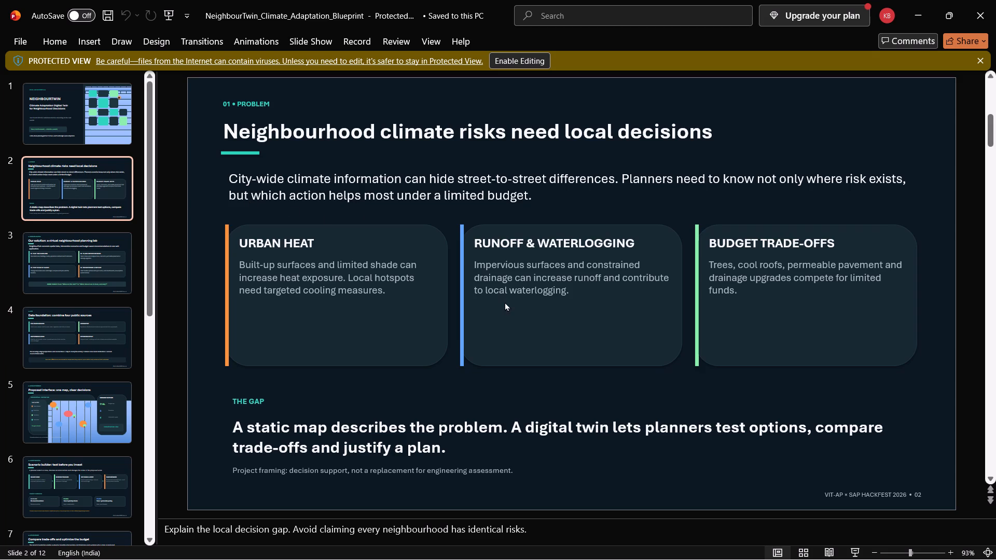
scroll(472, 319, down, 1)
scroll(118, 297, up, 1)
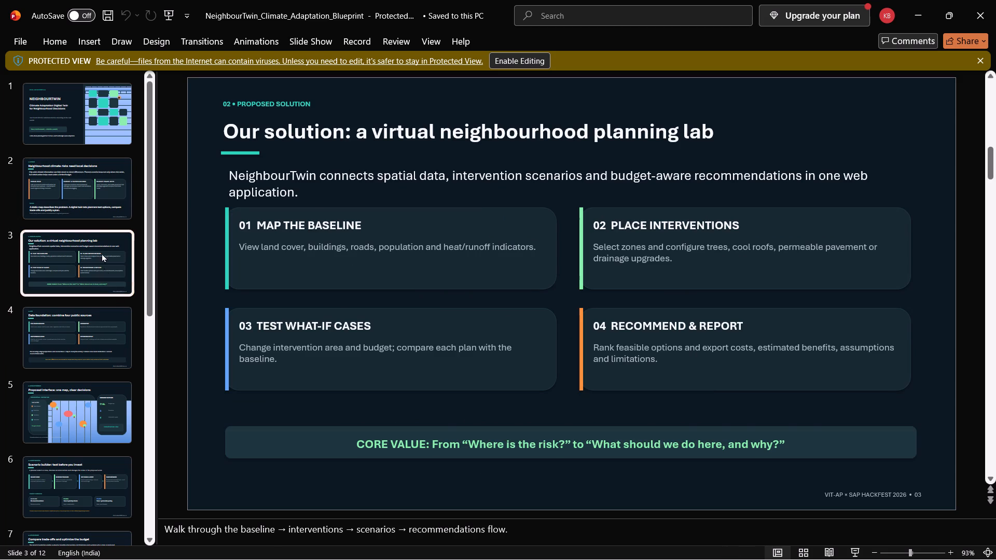
click(79, 191)
click(84, 263)
scroll(73, 330, down, 1)
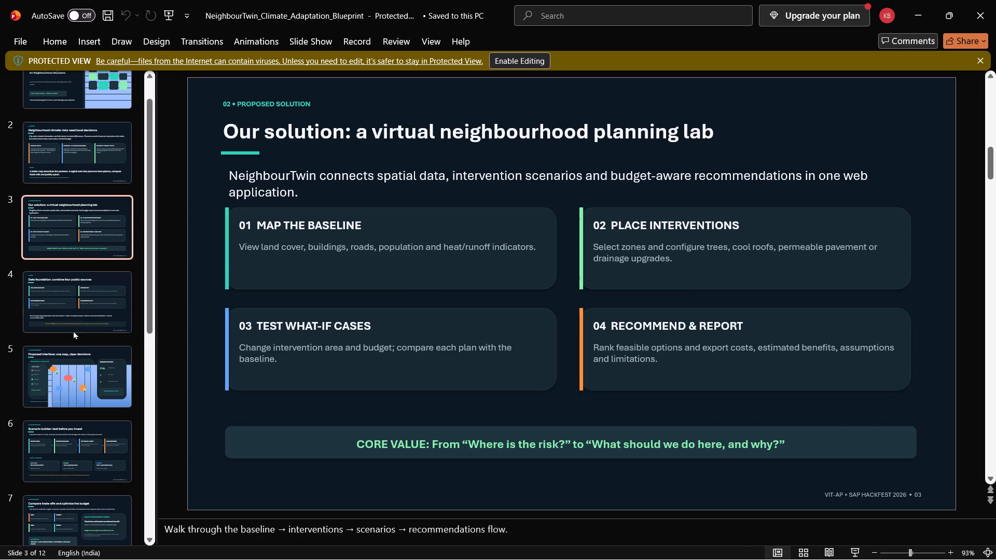
click(73, 320)
click(77, 377)
scroll(87, 334, down, 2)
scroll(691, 332, down, 3)
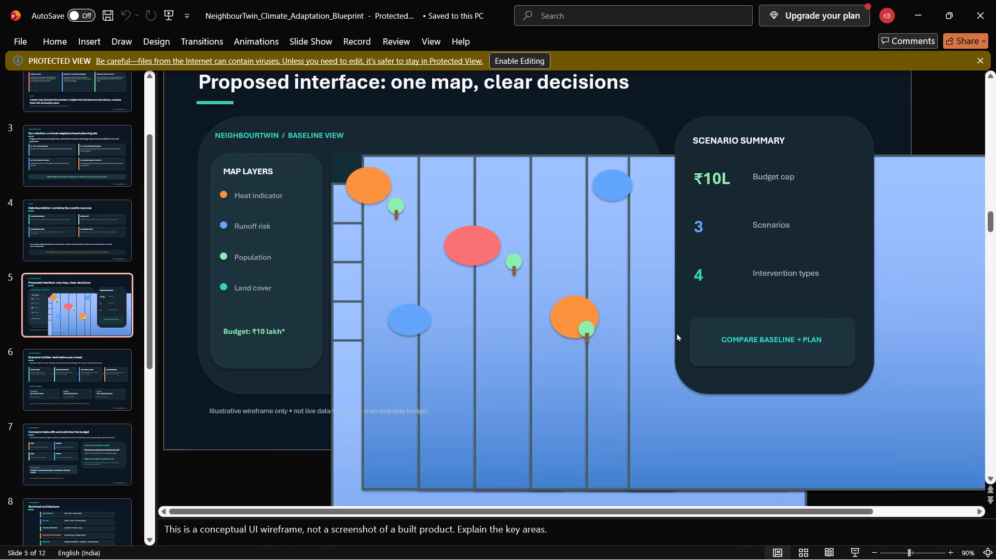
scroll(574, 334, down, 2)
scroll(662, 325, down, 3)
scroll(541, 325, up, 7)
scroll(192, 319, up, 5)
scroll(149, 291, up, 5)
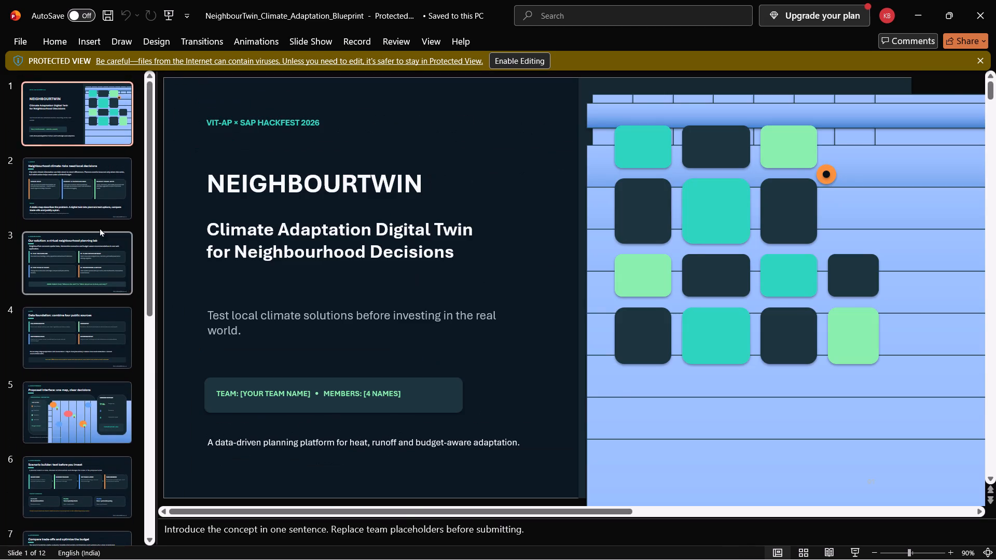
Compare the problem slide with the proposed solution slide, and skim the thumbnails of the remaining slides for the deck's overall structure.
click(93, 197)
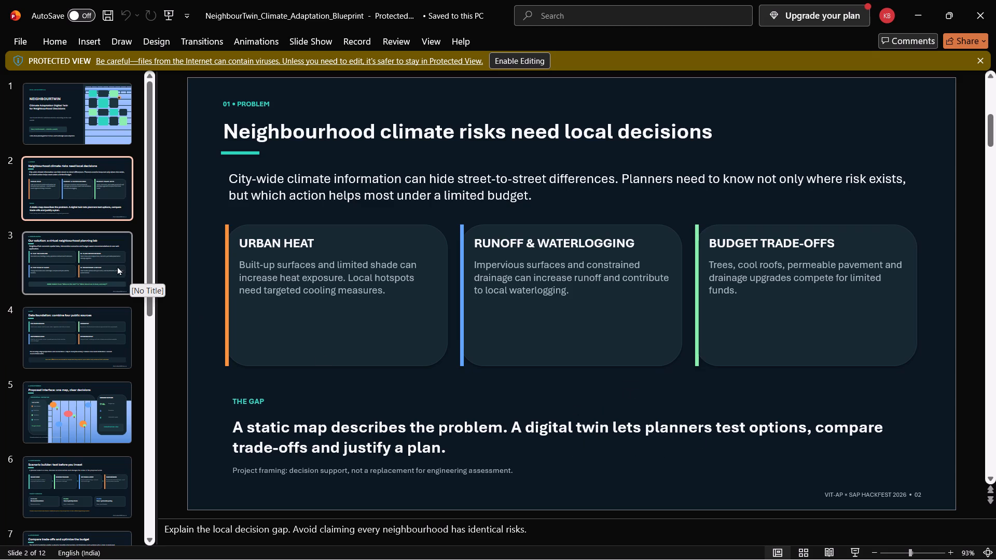
click(79, 274)
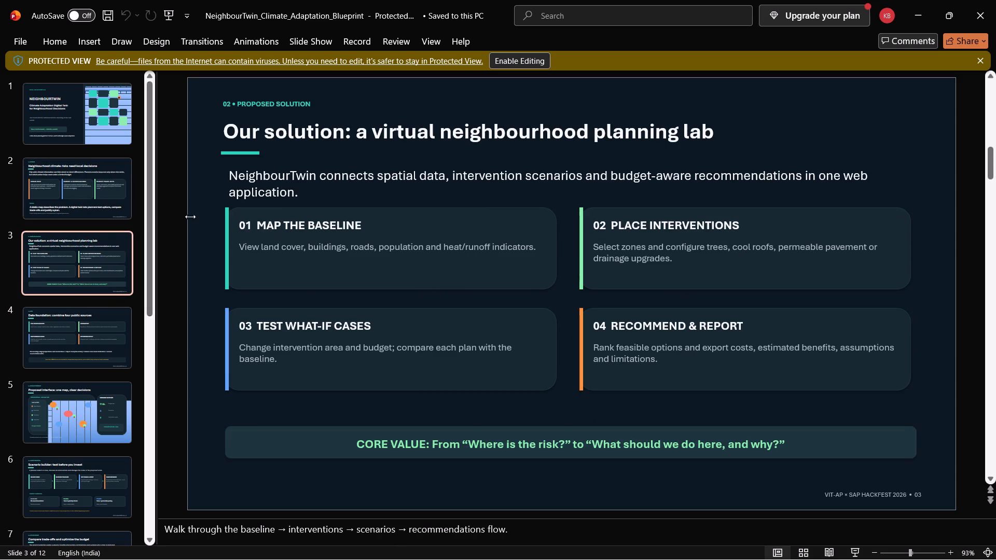
click(87, 209)
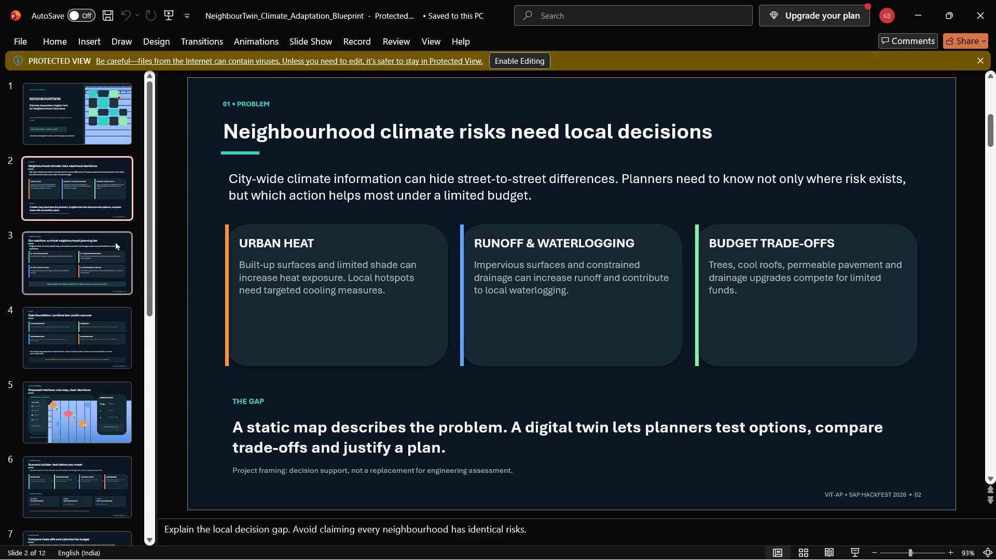
scroll(98, 360, down, 6)
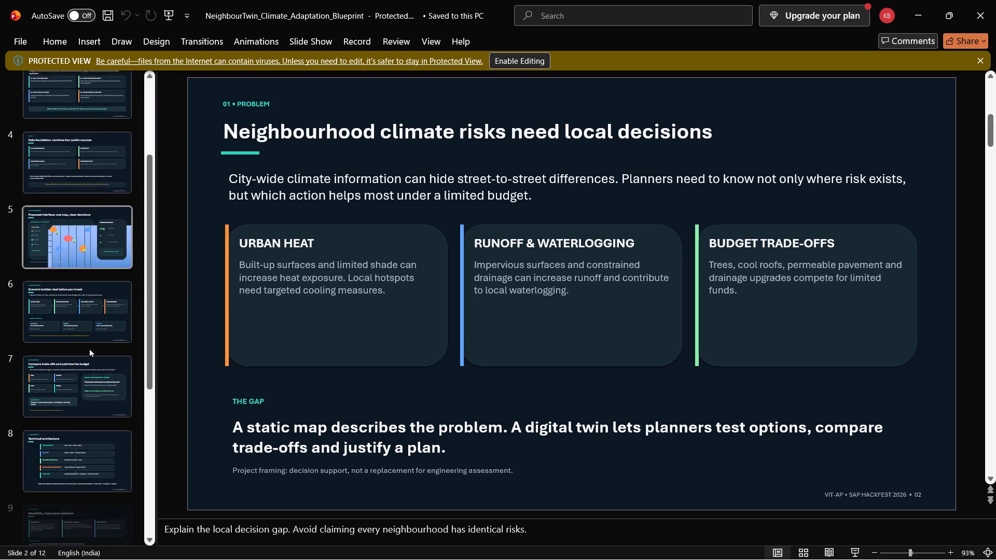
scroll(89, 348, down, 13)
scroll(103, 379, up, 5)
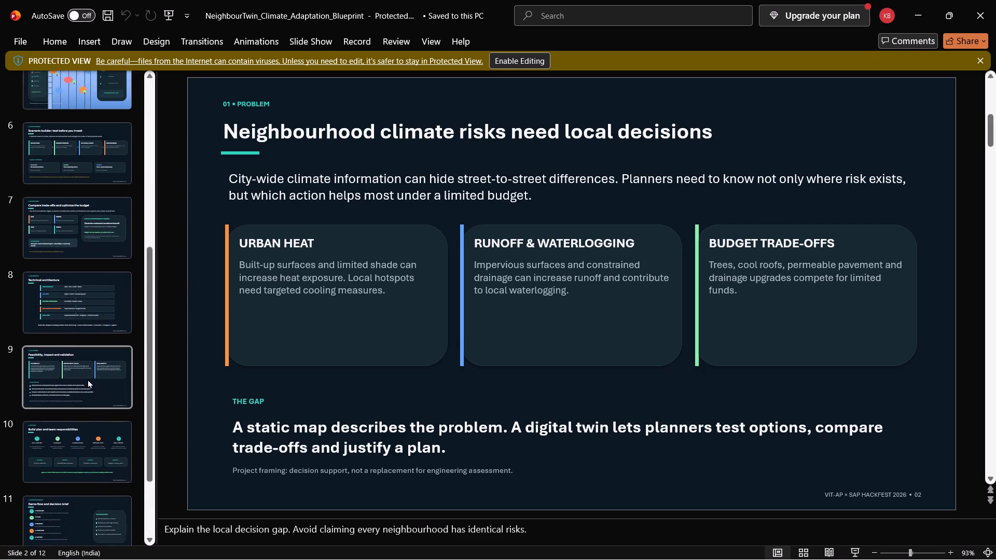
scroll(88, 379, up, 12)
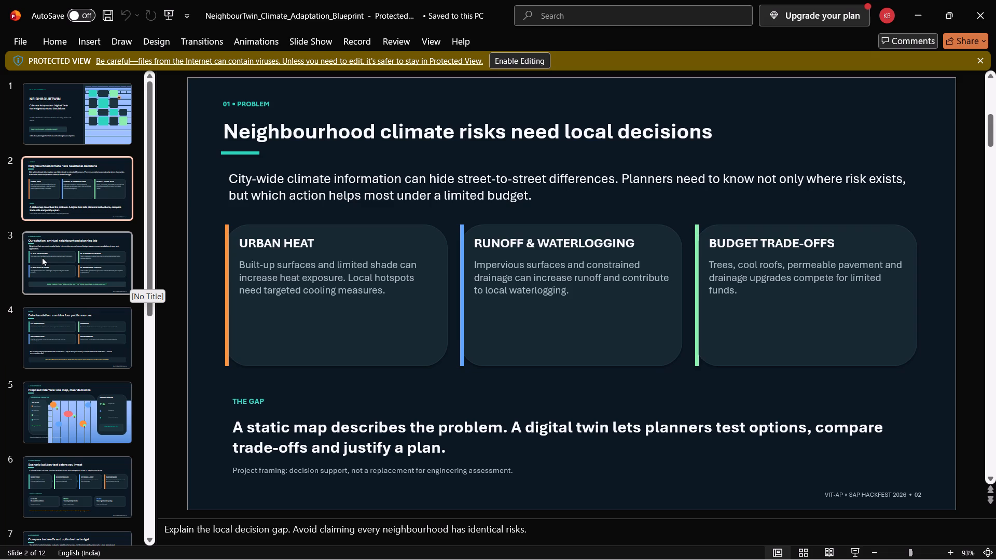
click(74, 268)
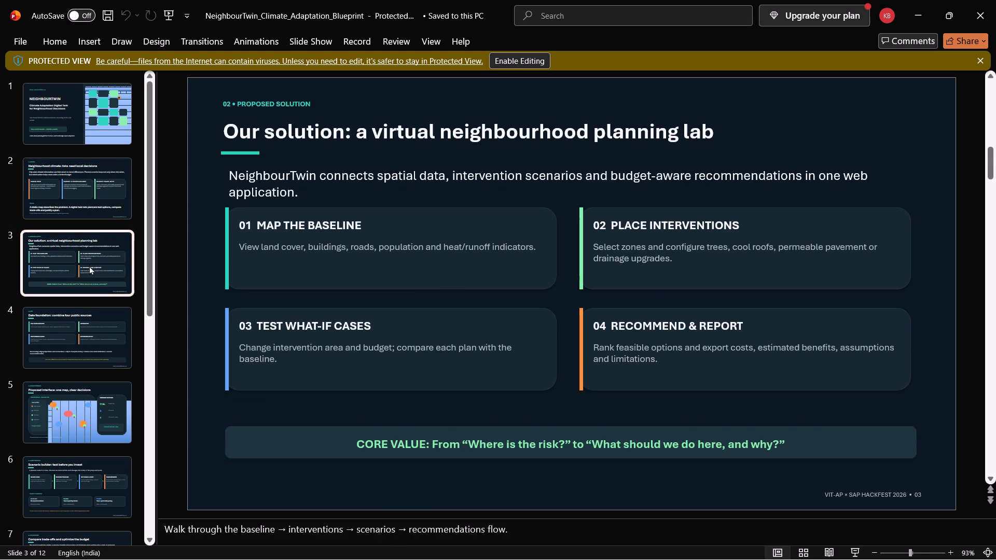
click(65, 214)
click(84, 241)
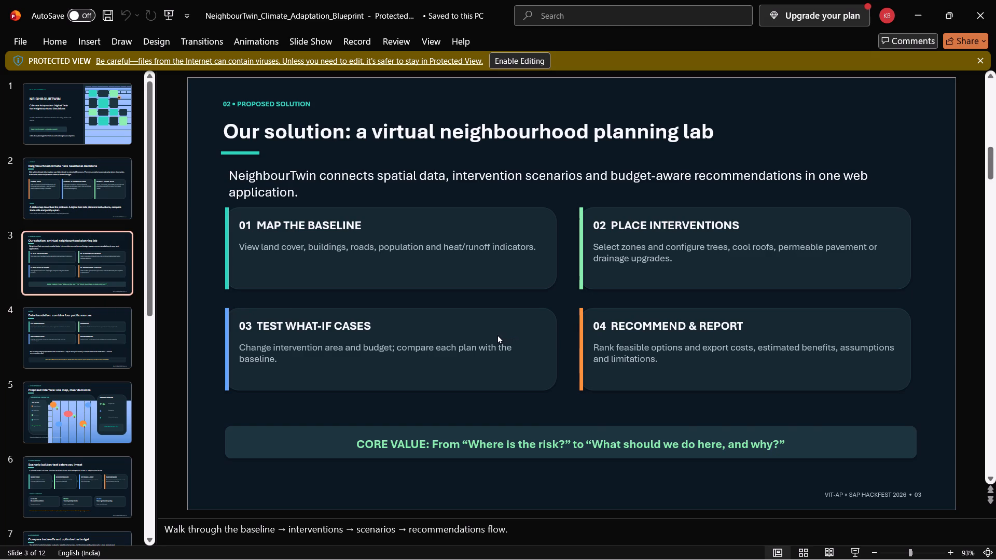
scroll(334, 302, up, 1)
scroll(96, 118, up, 2)
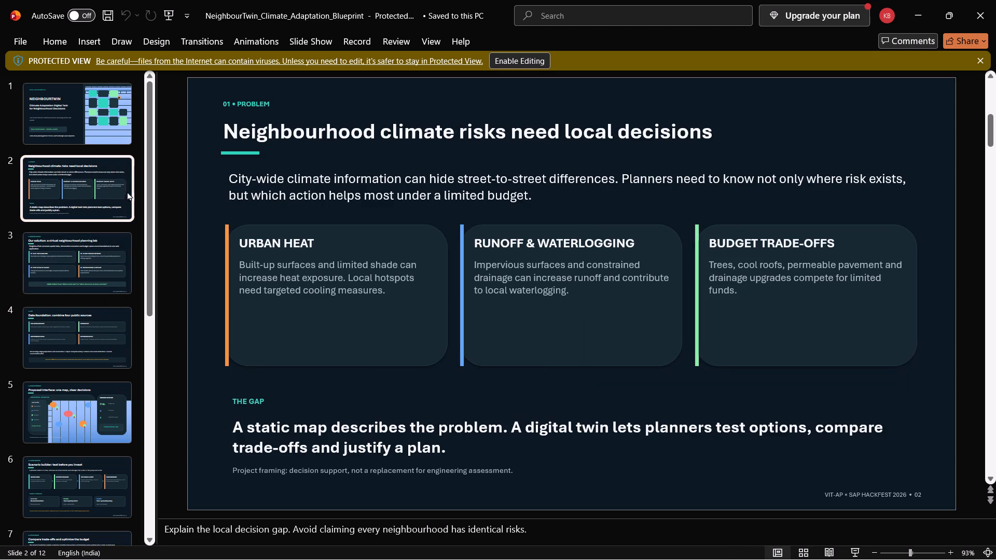
scroll(107, 147, up, 2)
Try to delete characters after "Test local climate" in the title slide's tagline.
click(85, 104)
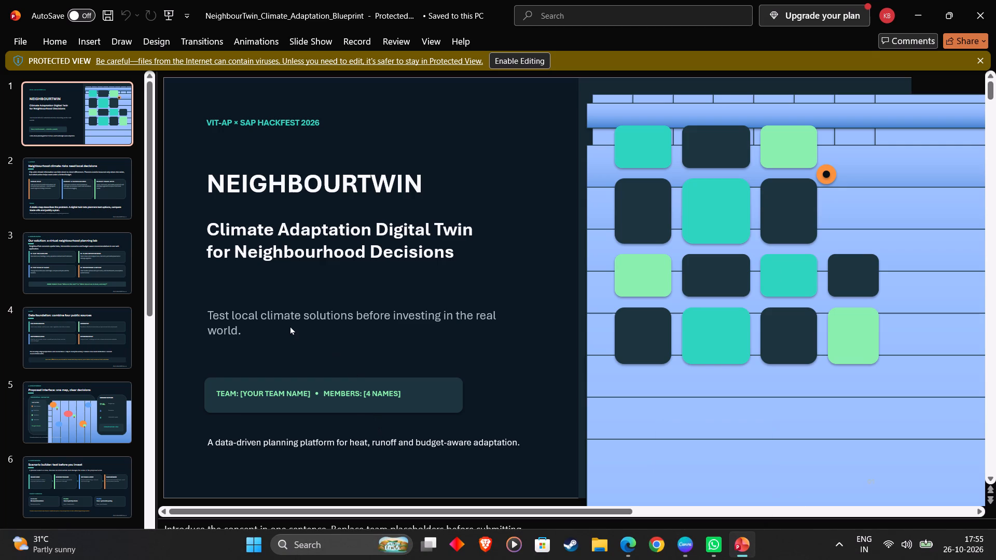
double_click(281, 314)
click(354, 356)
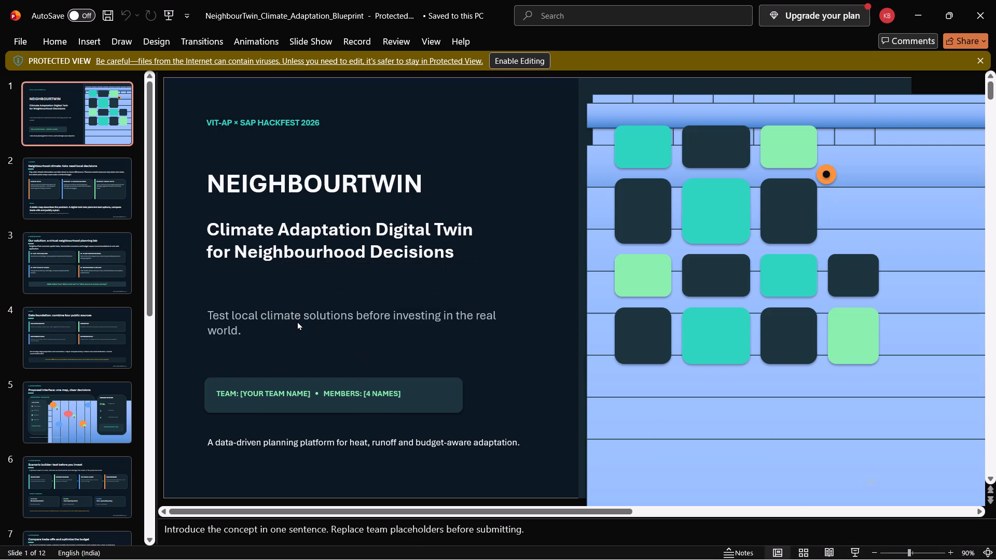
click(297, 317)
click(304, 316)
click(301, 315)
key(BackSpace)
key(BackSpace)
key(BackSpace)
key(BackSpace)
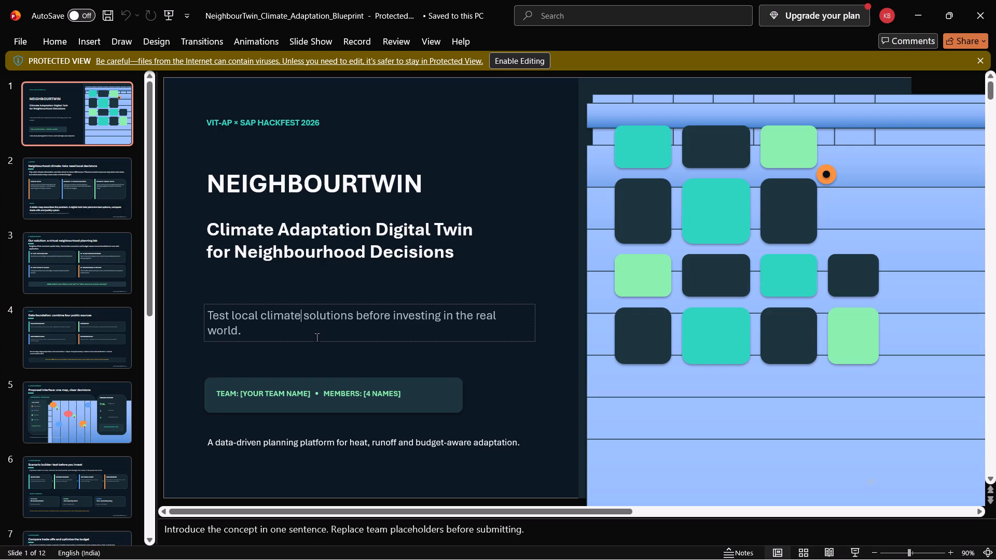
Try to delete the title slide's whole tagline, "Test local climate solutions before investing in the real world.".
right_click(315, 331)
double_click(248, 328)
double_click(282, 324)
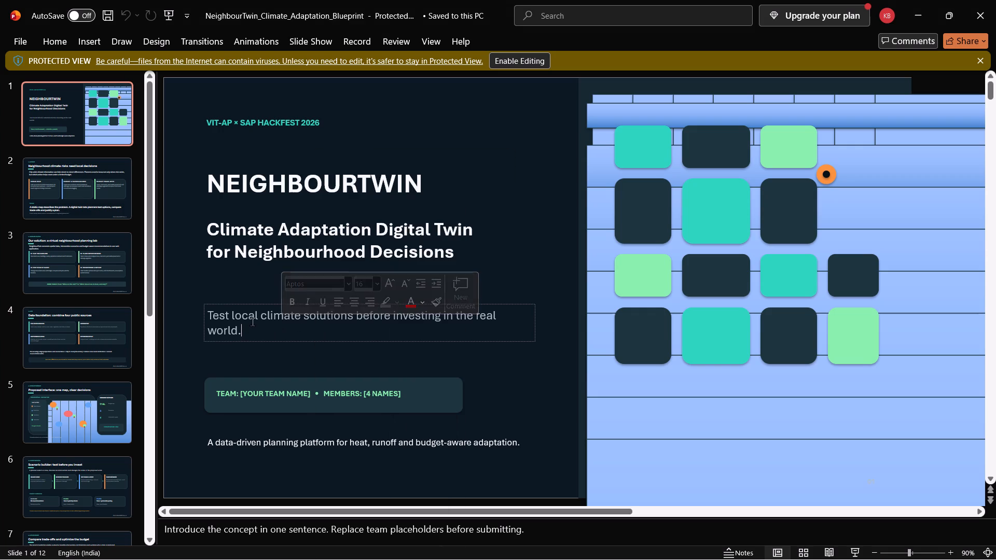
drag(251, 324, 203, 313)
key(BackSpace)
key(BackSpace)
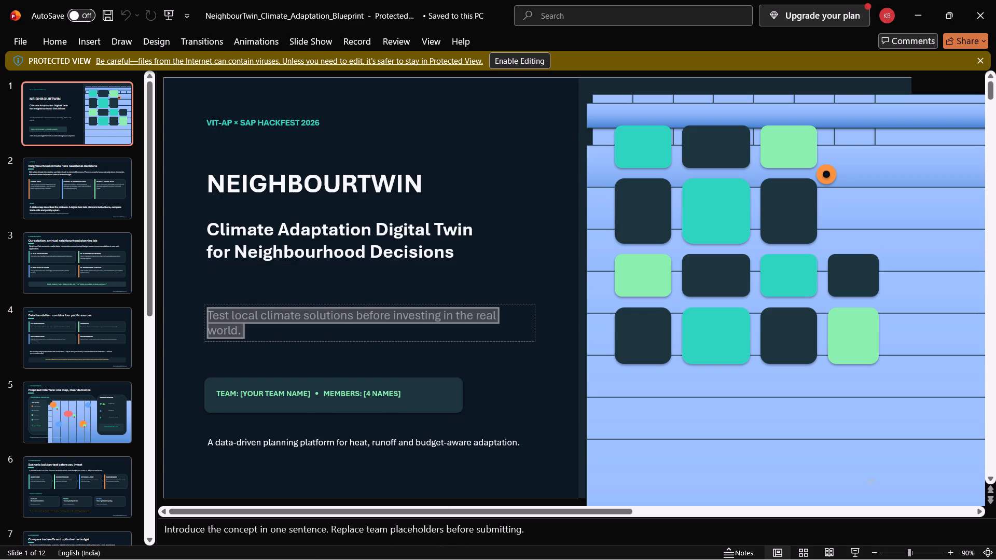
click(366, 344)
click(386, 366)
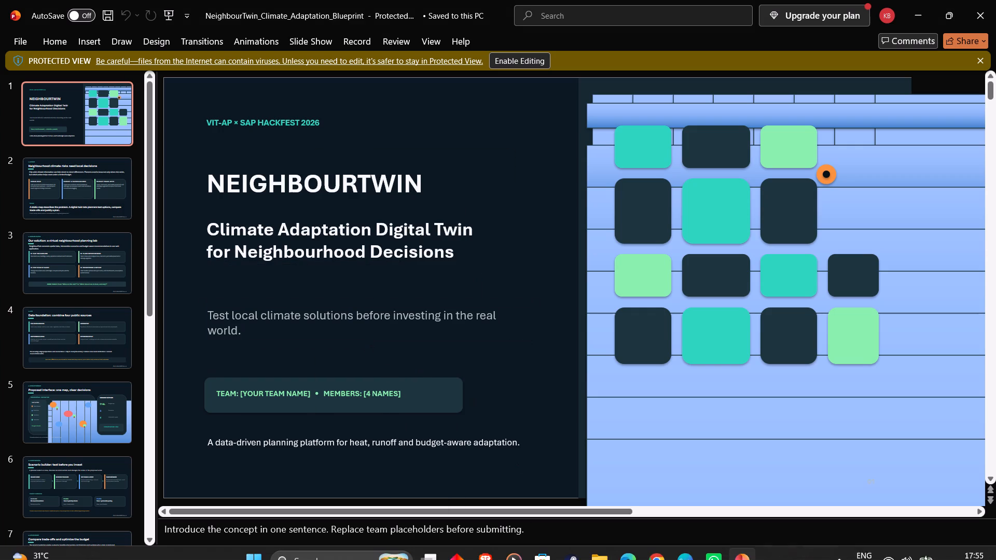
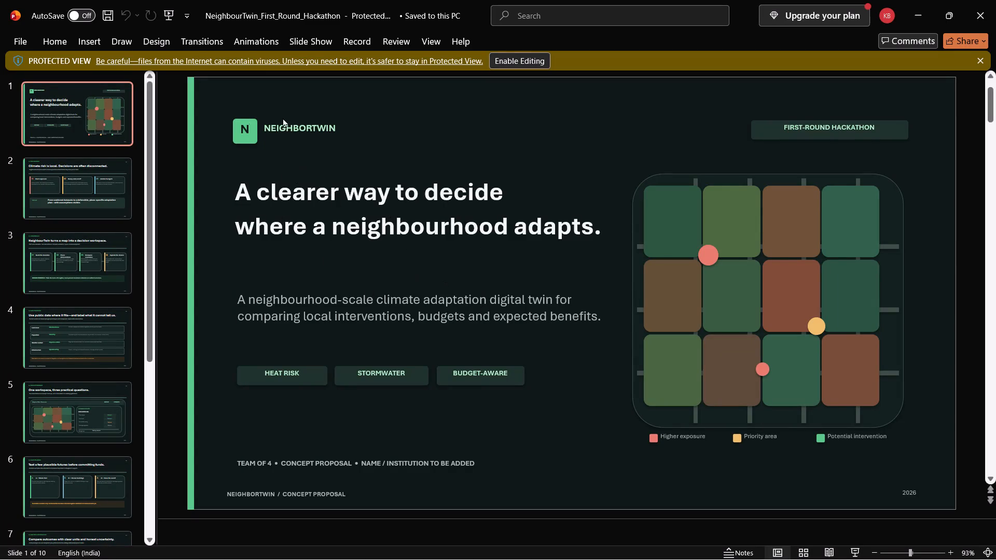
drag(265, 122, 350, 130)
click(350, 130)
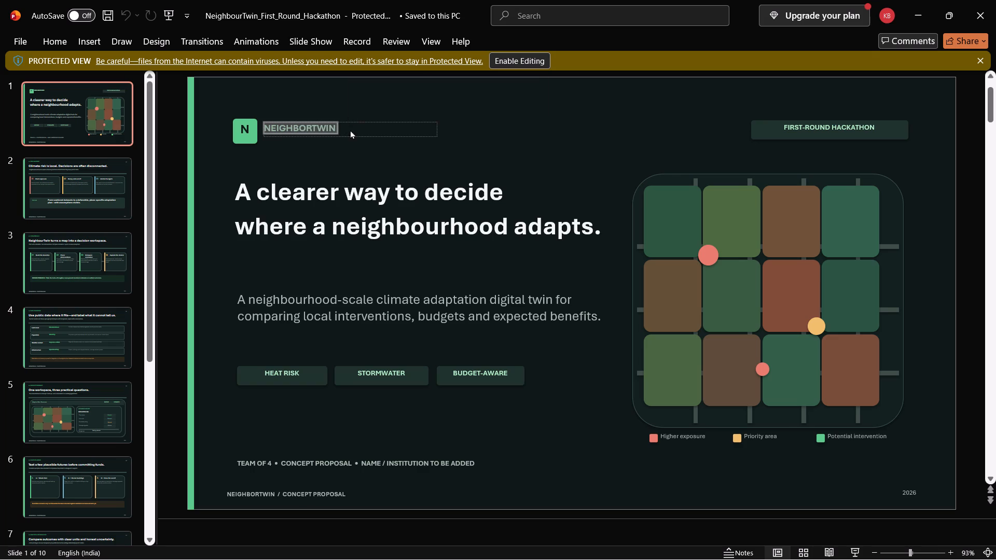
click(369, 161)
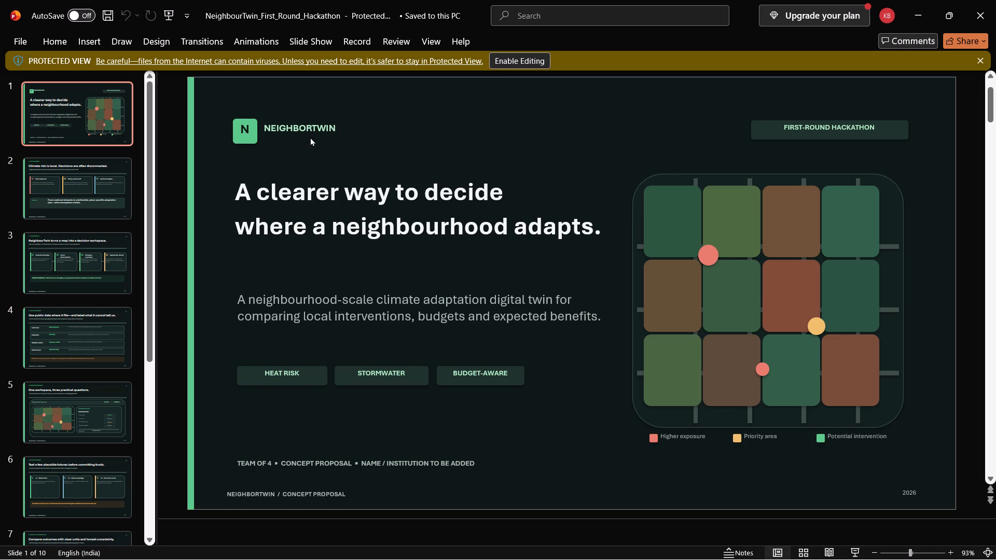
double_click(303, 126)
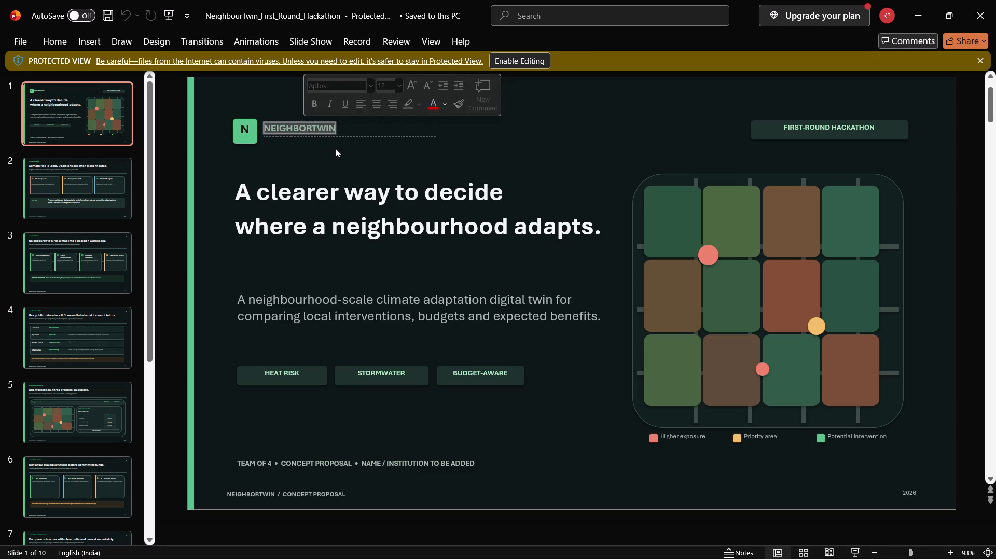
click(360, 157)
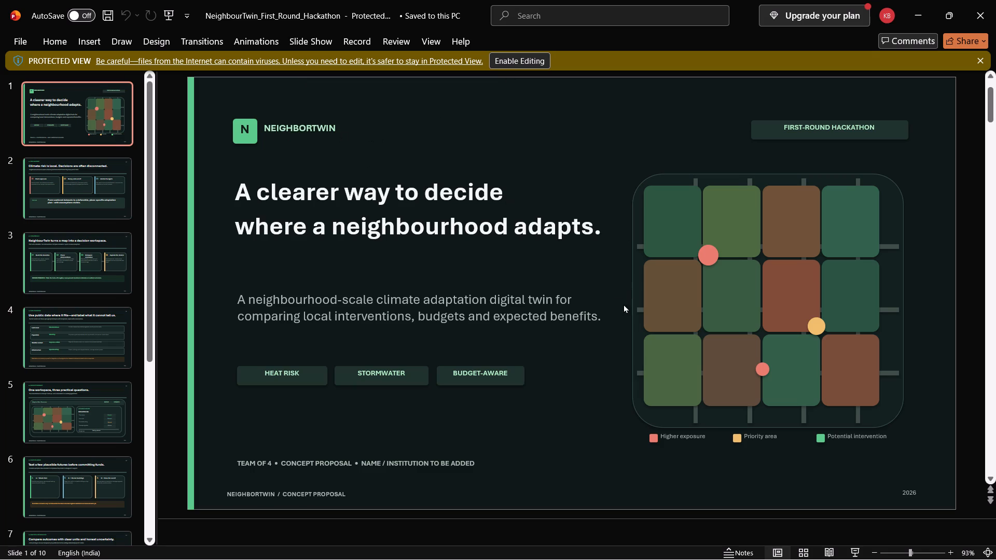
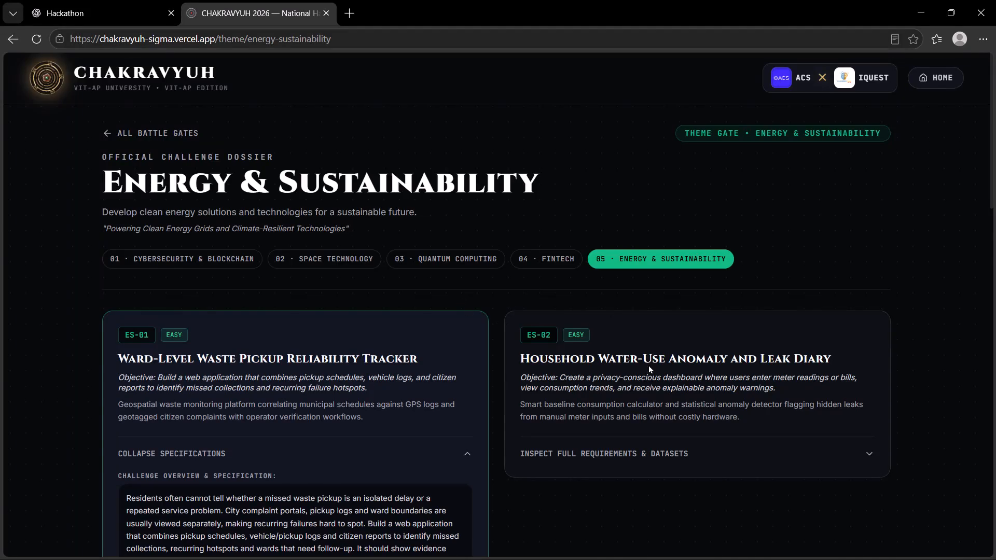
Expand the ES-09 Climate Adaptation Digital Twin challenge and examine its objective, specification and deliverables.
scroll(561, 384, down, 3)
drag(462, 275, 464, 265)
click(464, 264)
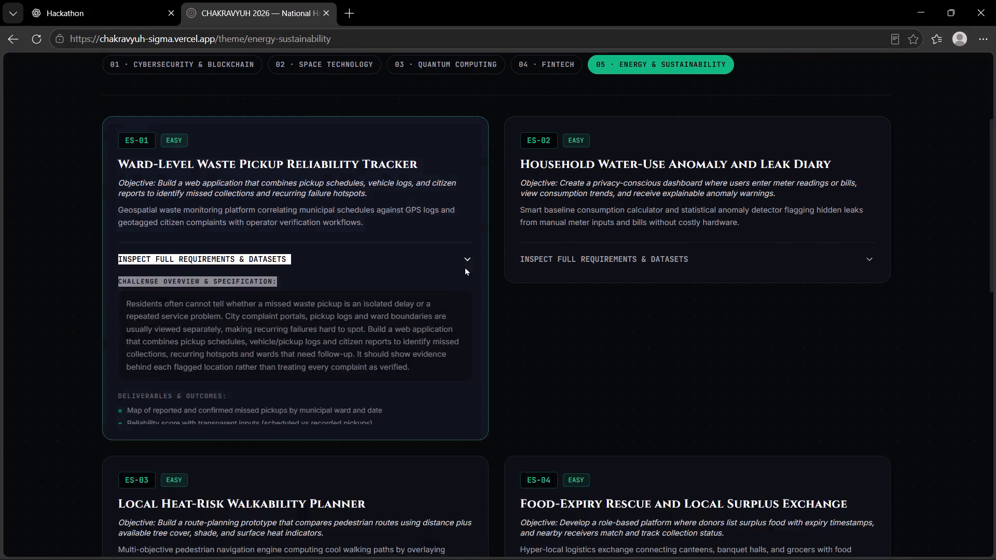
scroll(472, 305, down, 14)
click(463, 441)
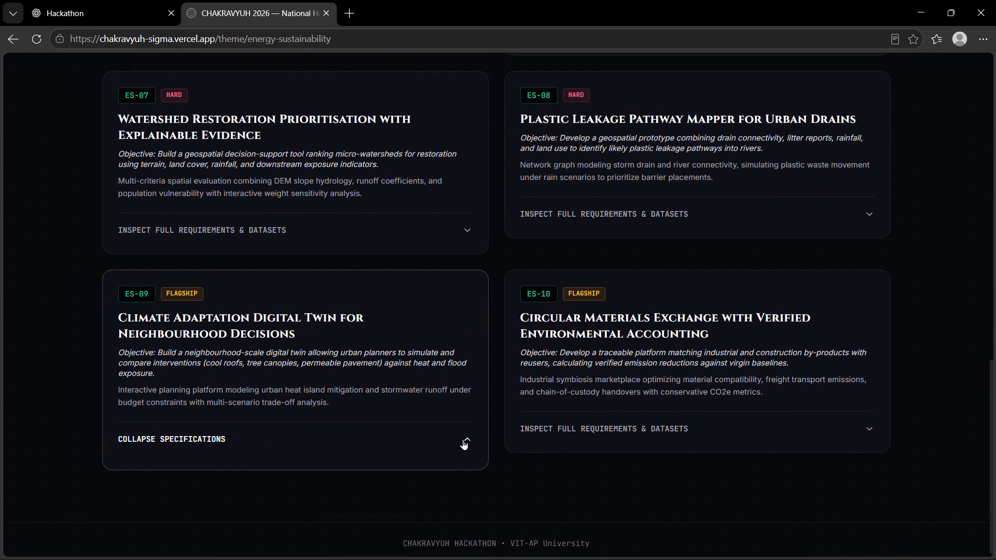
scroll(255, 356, down, 1)
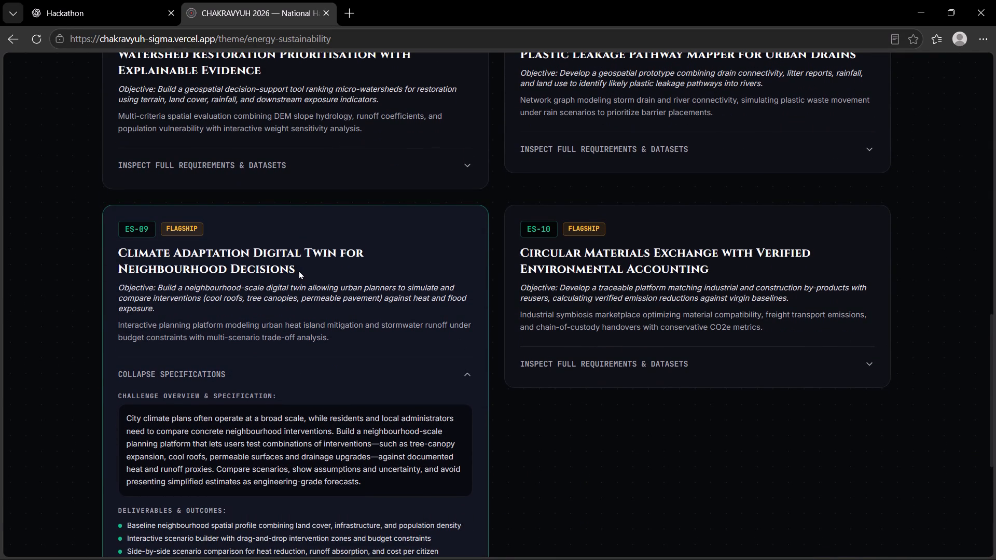
drag(299, 270, 118, 254)
click(303, 266)
scroll(453, 464, down, 1)
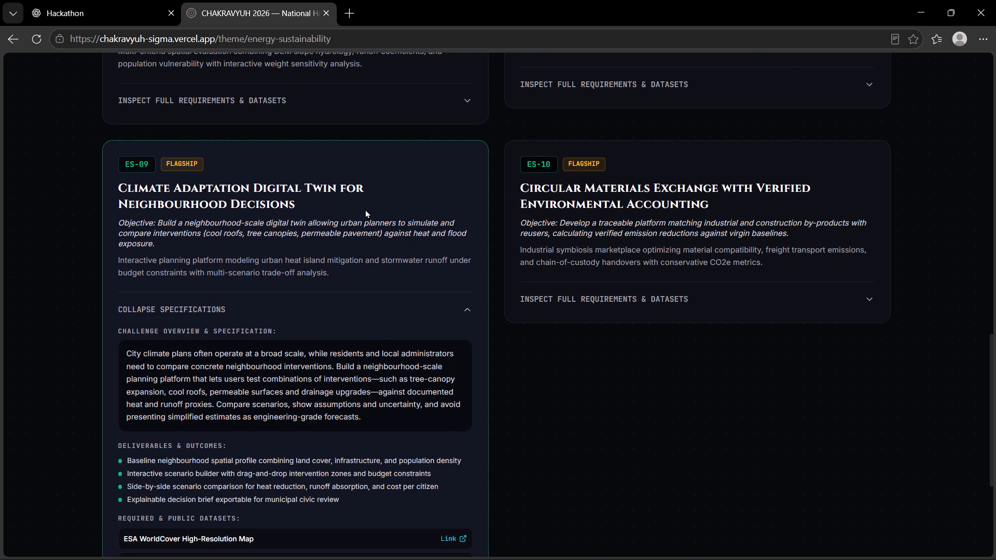
drag(300, 214, 112, 189)
click(106, 188)
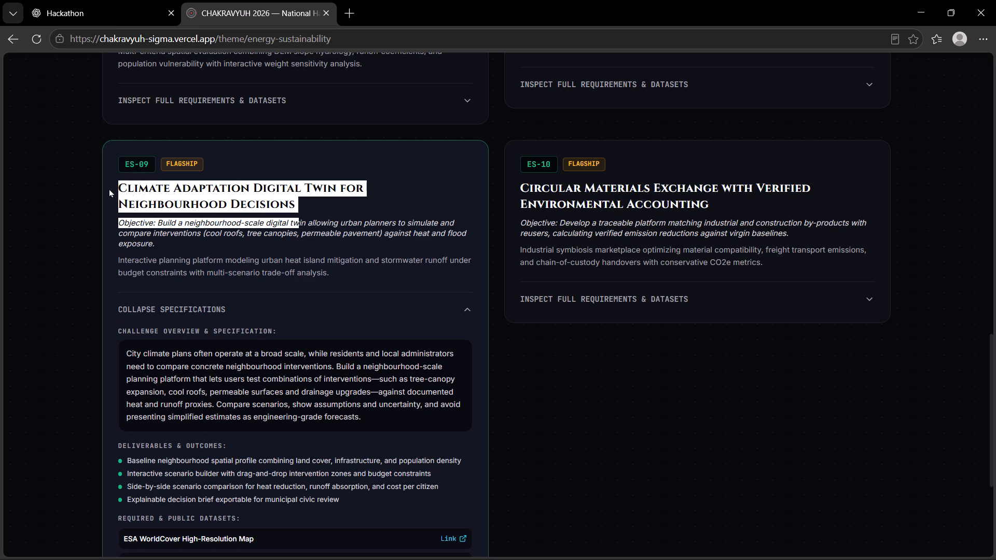
click(295, 208)
click(296, 208)
click(310, 203)
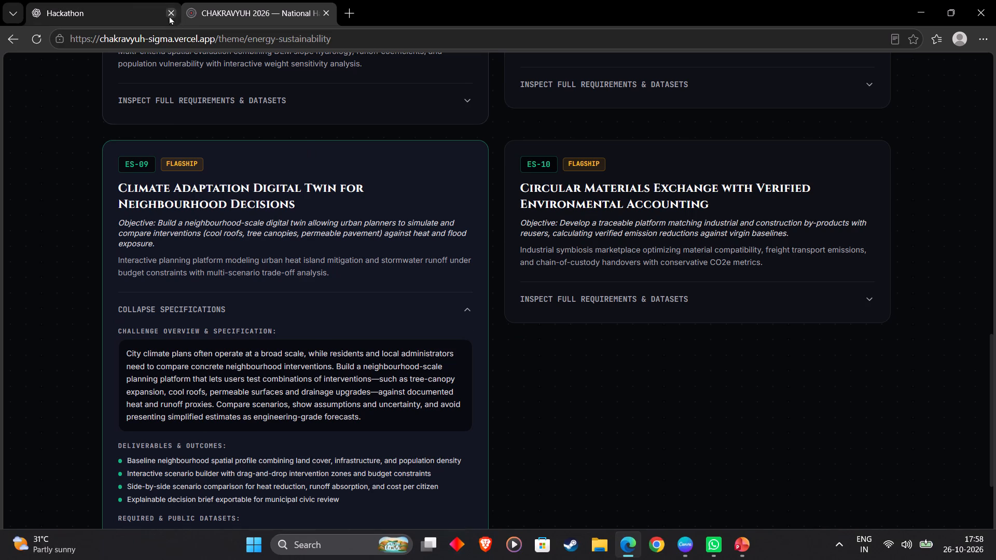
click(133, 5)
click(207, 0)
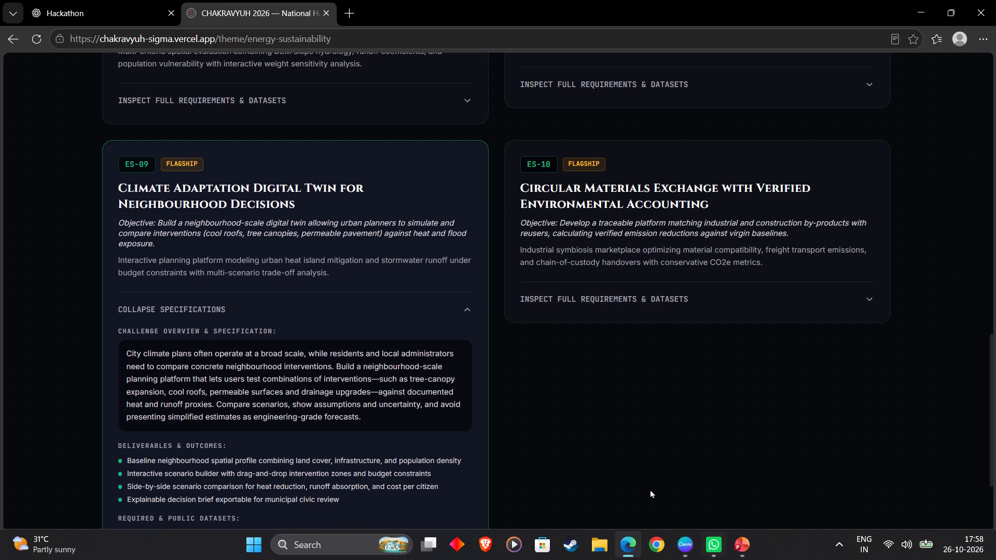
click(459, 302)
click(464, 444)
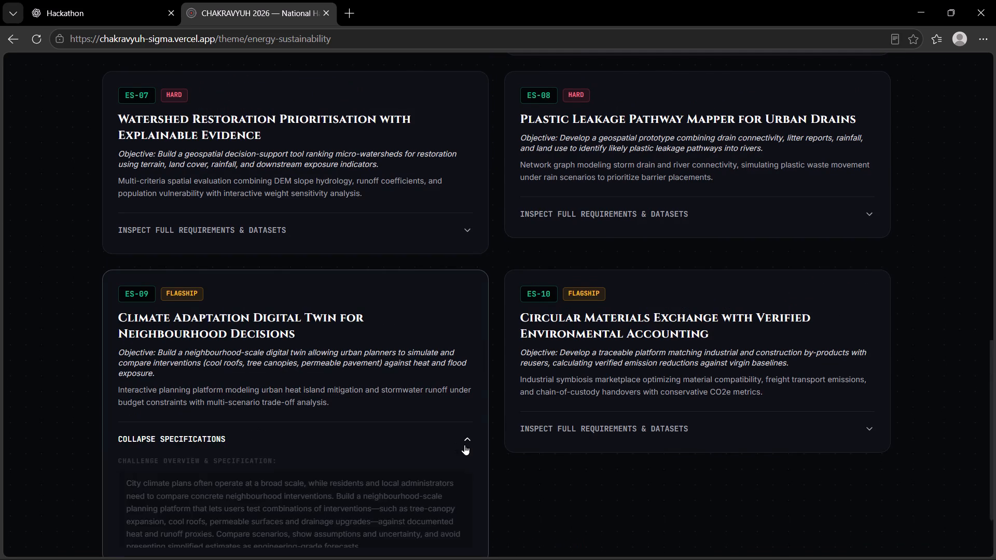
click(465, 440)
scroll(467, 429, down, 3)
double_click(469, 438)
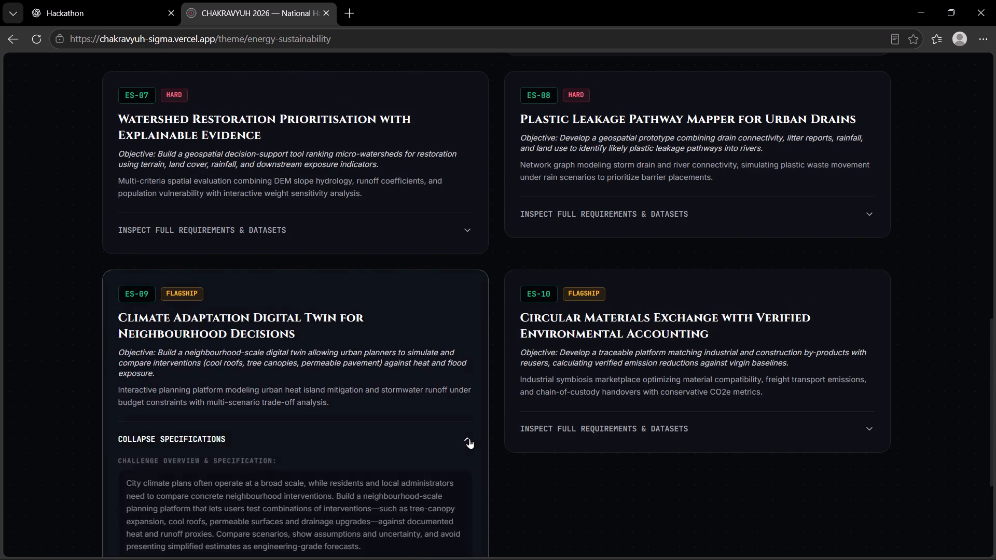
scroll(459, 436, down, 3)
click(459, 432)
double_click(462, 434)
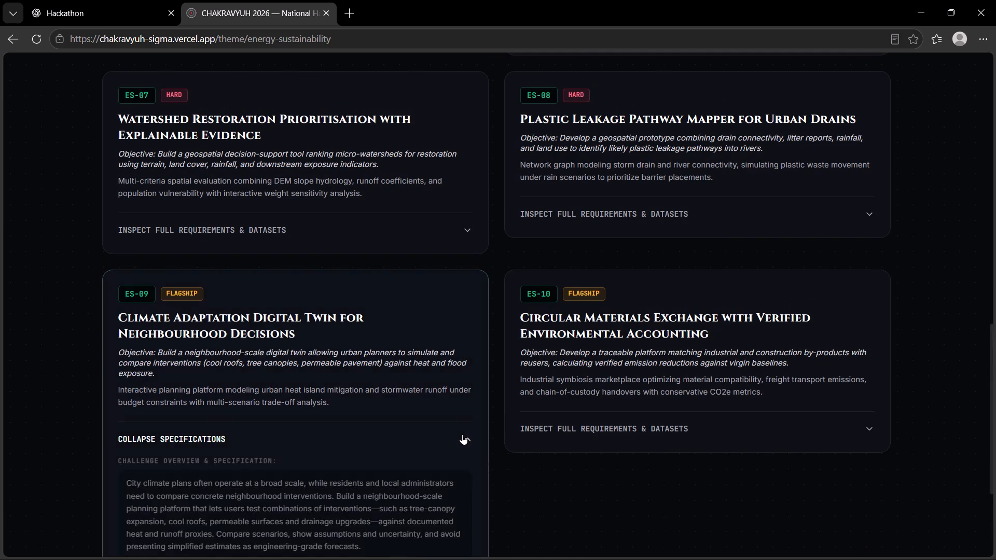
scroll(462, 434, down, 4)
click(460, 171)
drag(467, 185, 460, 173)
Switch to the NeighbourTwin_First_Round_Hackathon deck in PowerPoint and skim through its slide sequence.
click(741, 542)
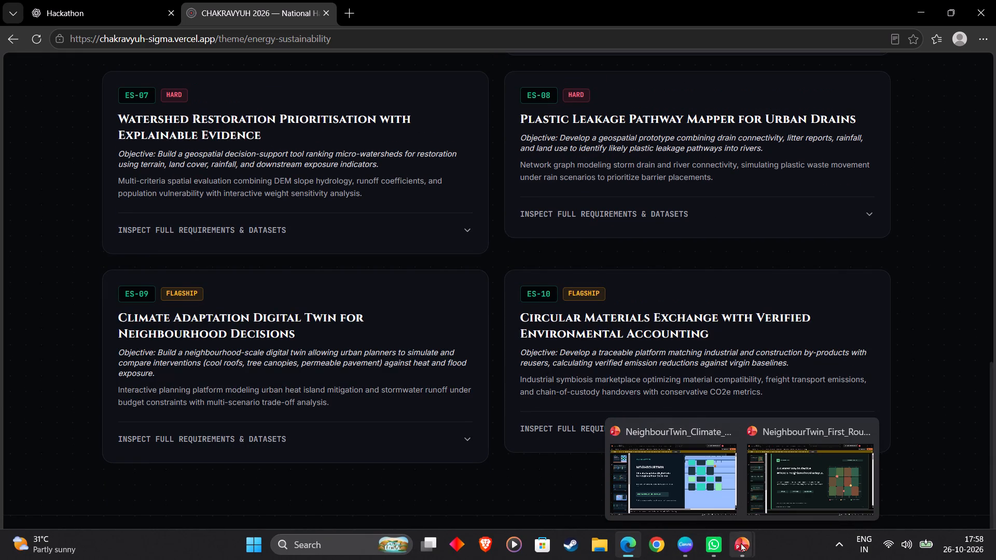
click(787, 489)
scroll(513, 323, down, 1)
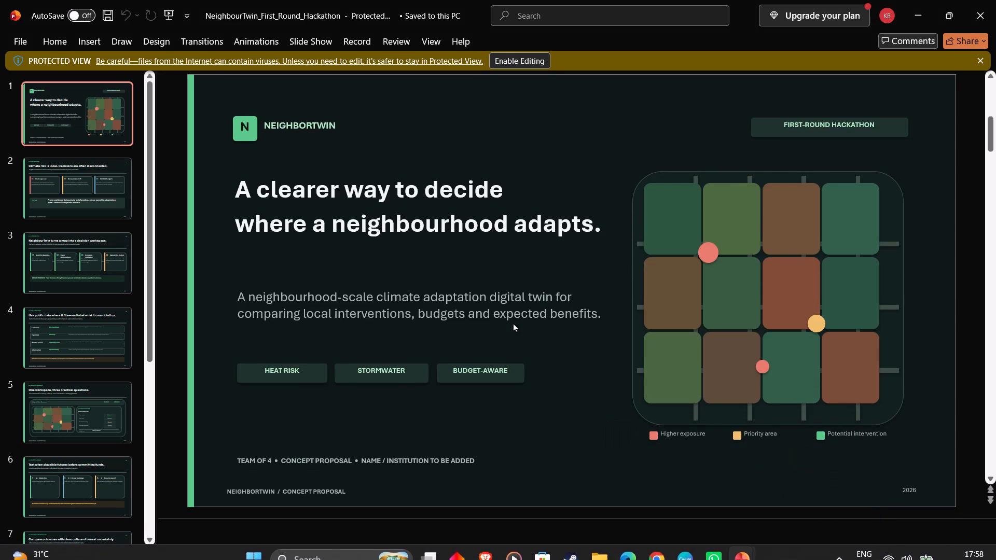
scroll(513, 323, down, 2)
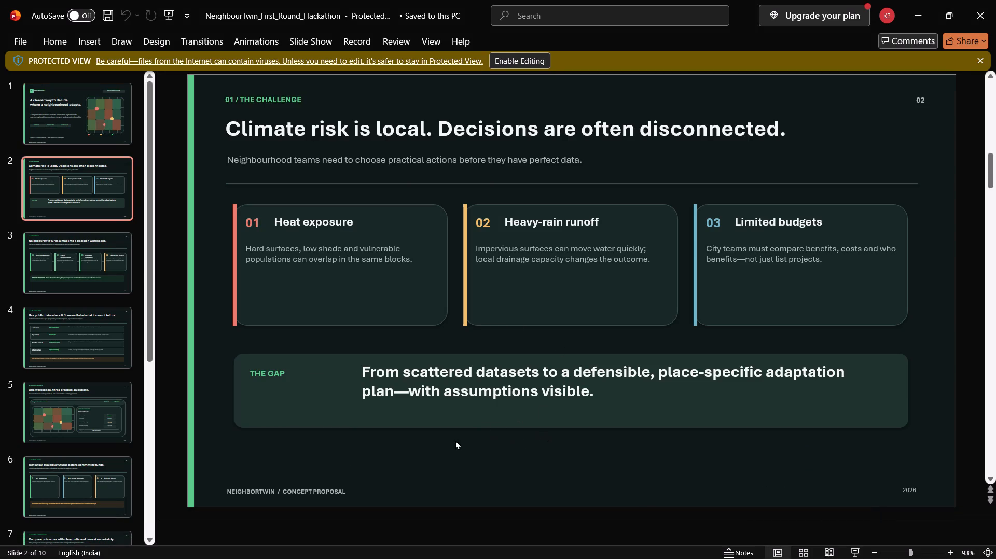
scroll(63, 398, down, 6)
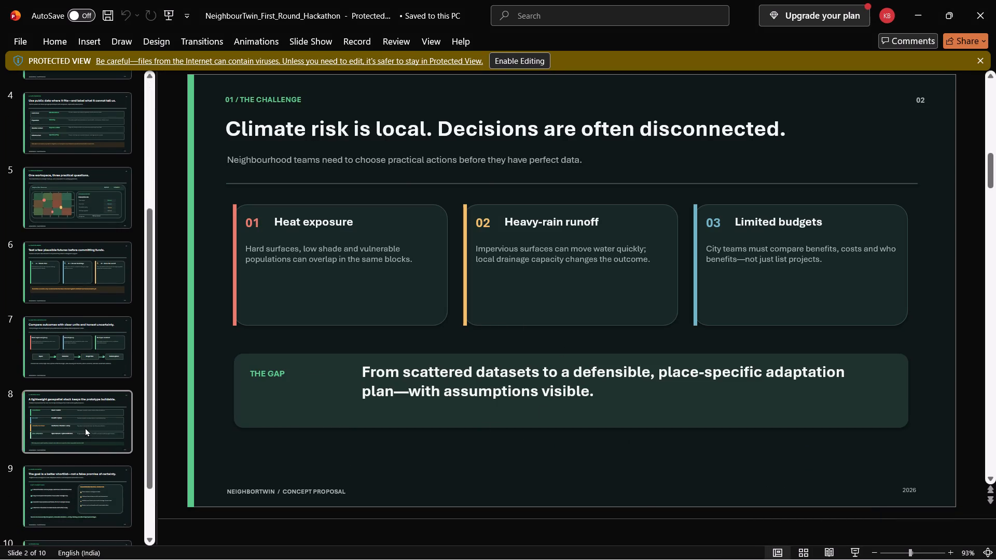
scroll(85, 427, down, 4)
scroll(83, 426, up, 9)
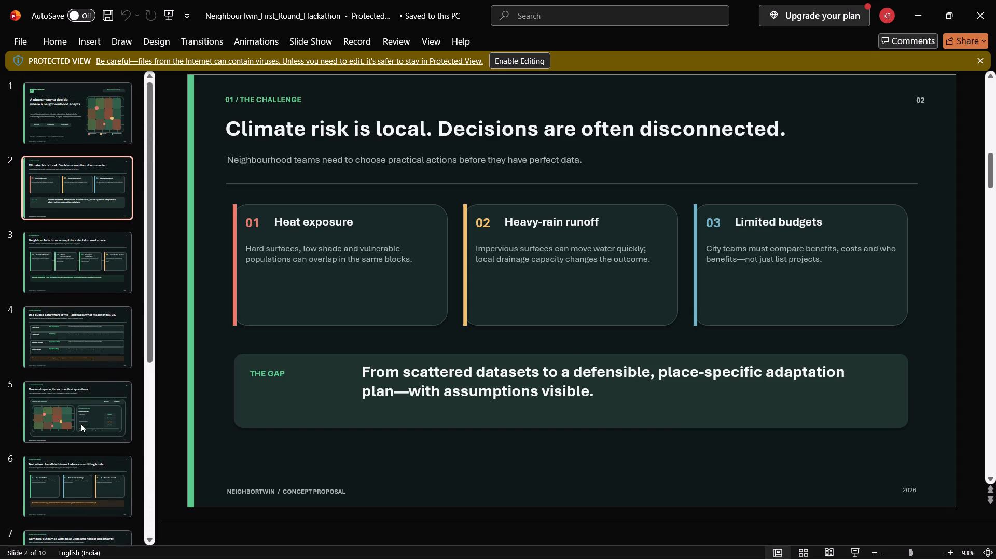
scroll(80, 411, down, 11)
scroll(82, 442, up, 7)
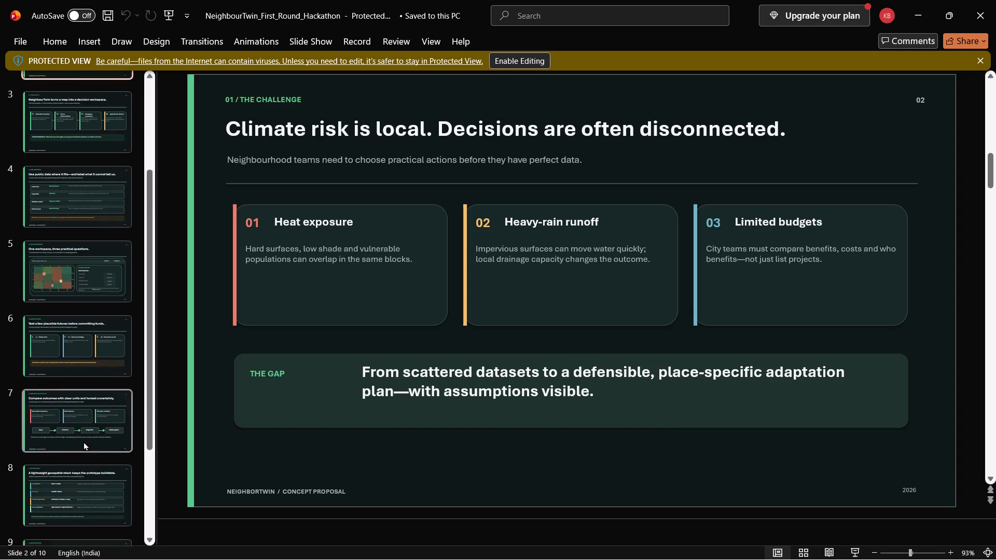
scroll(84, 441, up, 4)
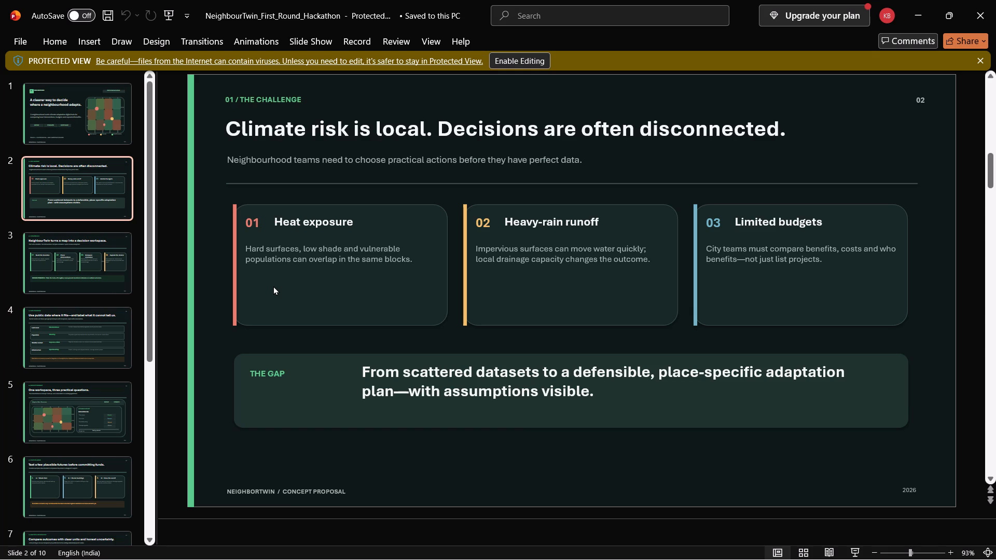
Read the cover, challenge and approach slides (1 to 3) of the deck, dismissing the OMEN Gaming Hub notification.
scroll(306, 305, down, 1)
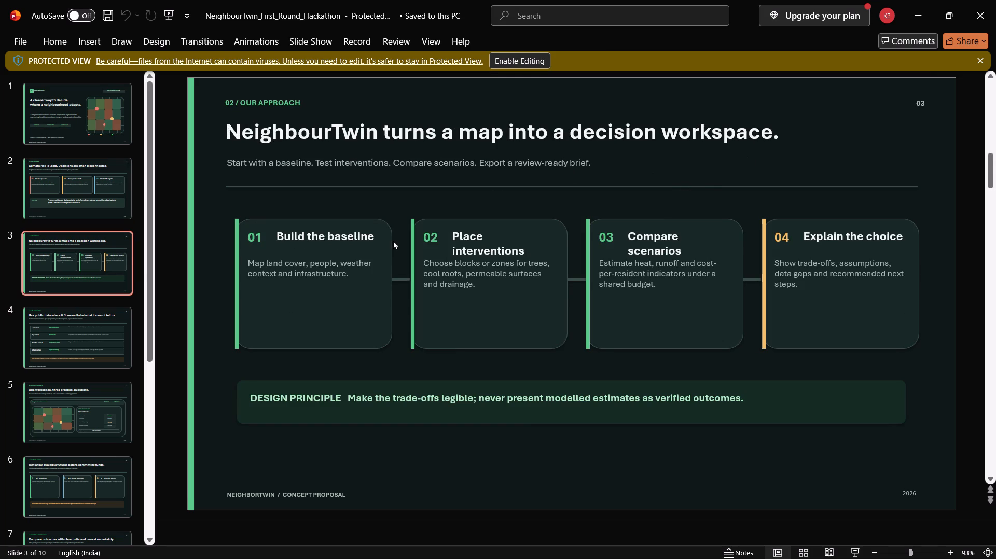
scroll(121, 255, up, 3)
click(84, 190)
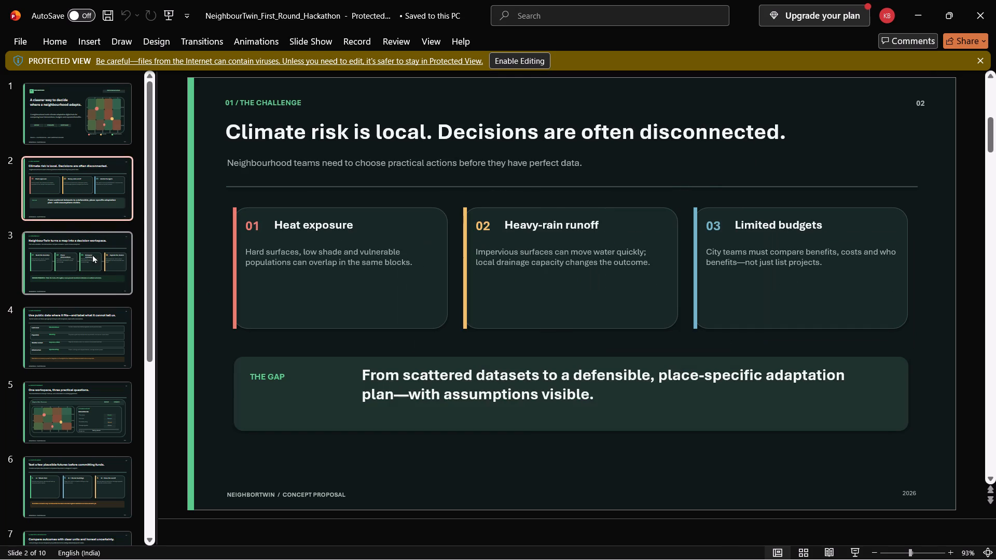
click(92, 263)
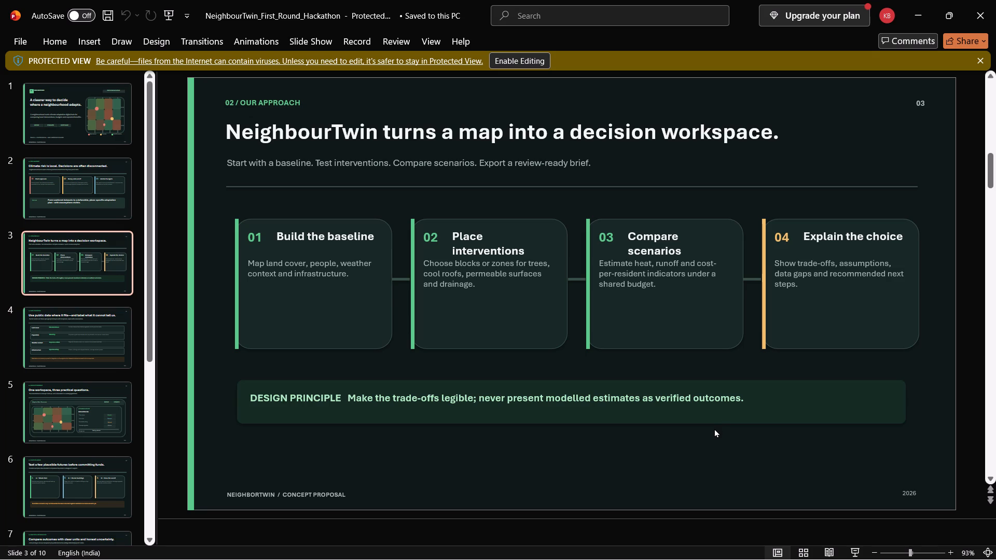
scroll(557, 401, down, 1)
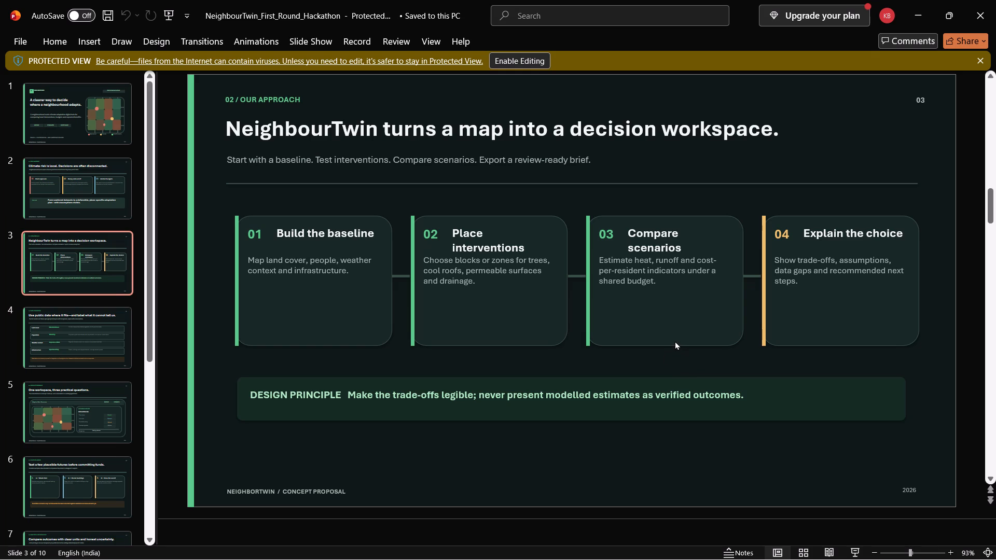
scroll(631, 330, up, 3)
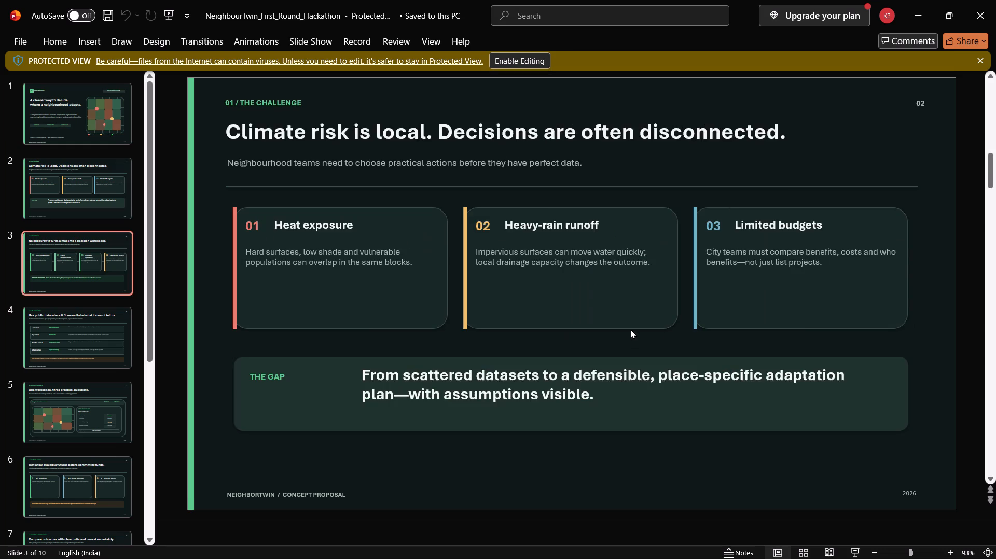
scroll(569, 311, up, 3)
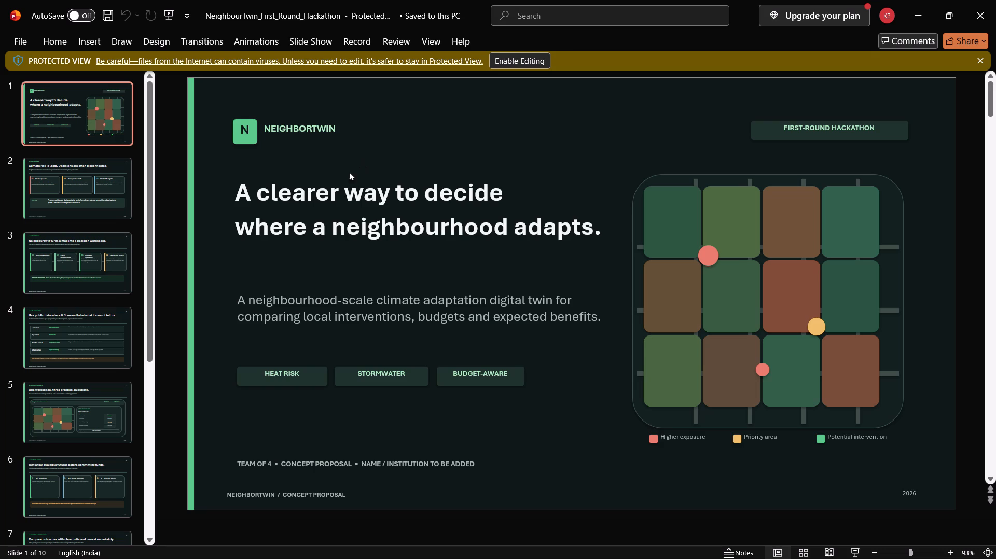
scroll(400, 312, down, 2)
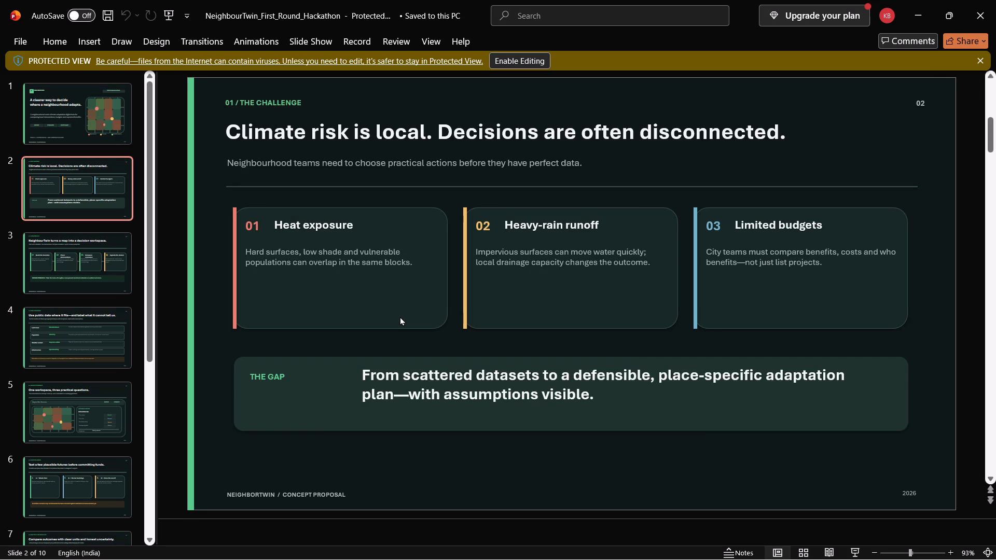
scroll(399, 317, down, 2)
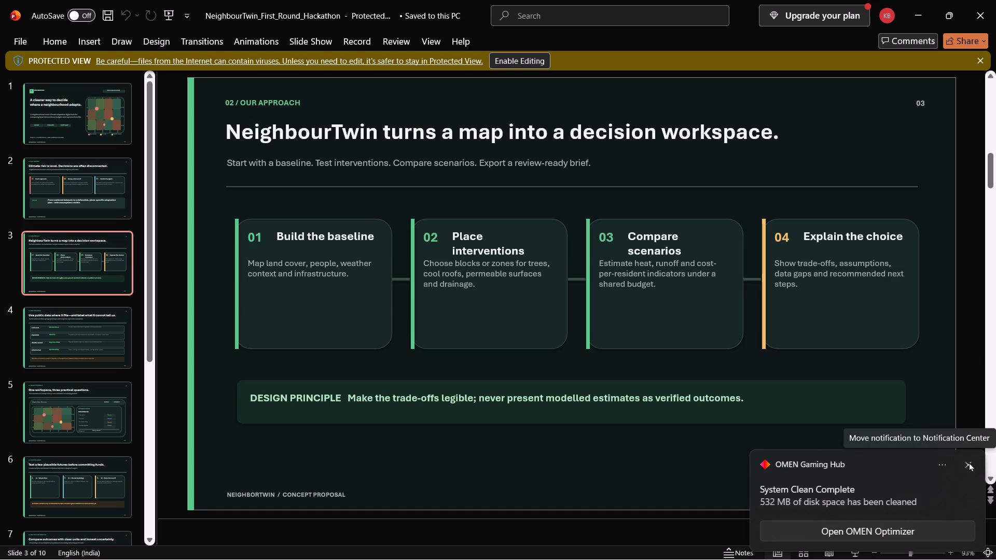
click(969, 462)
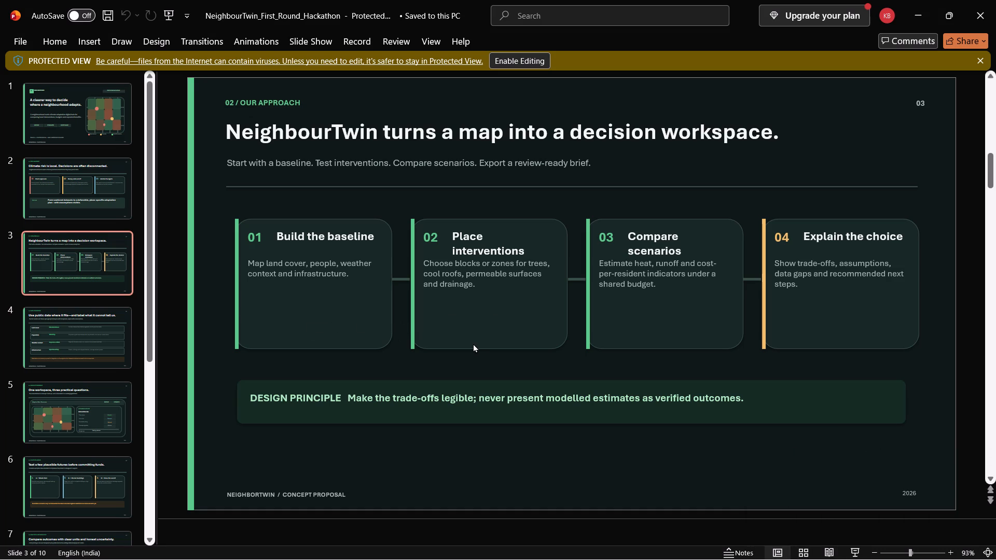
Examine the data foundation and product experience slides (4 and 5), including slide 5's title and concept mock-up subtitle.
scroll(473, 343, down, 3)
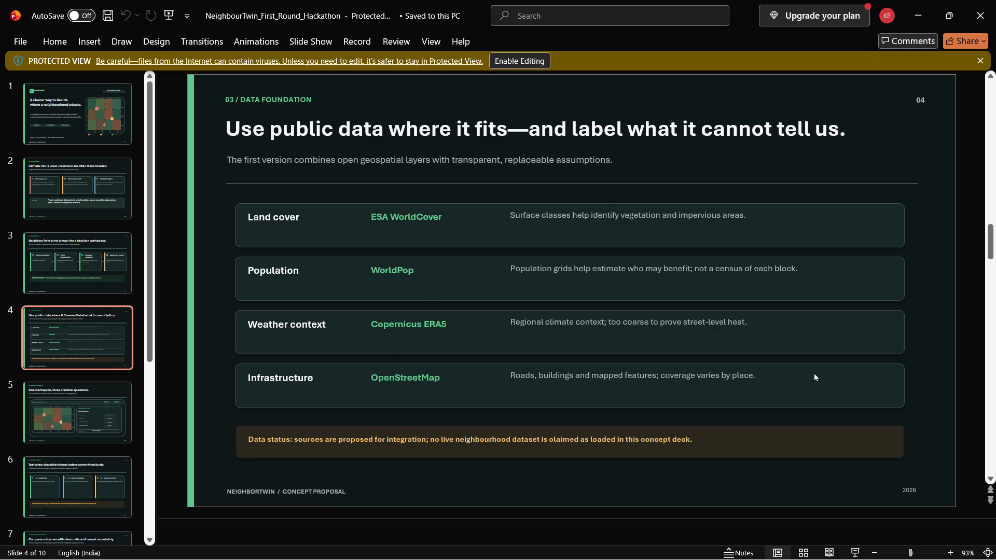
scroll(547, 377, down, 1)
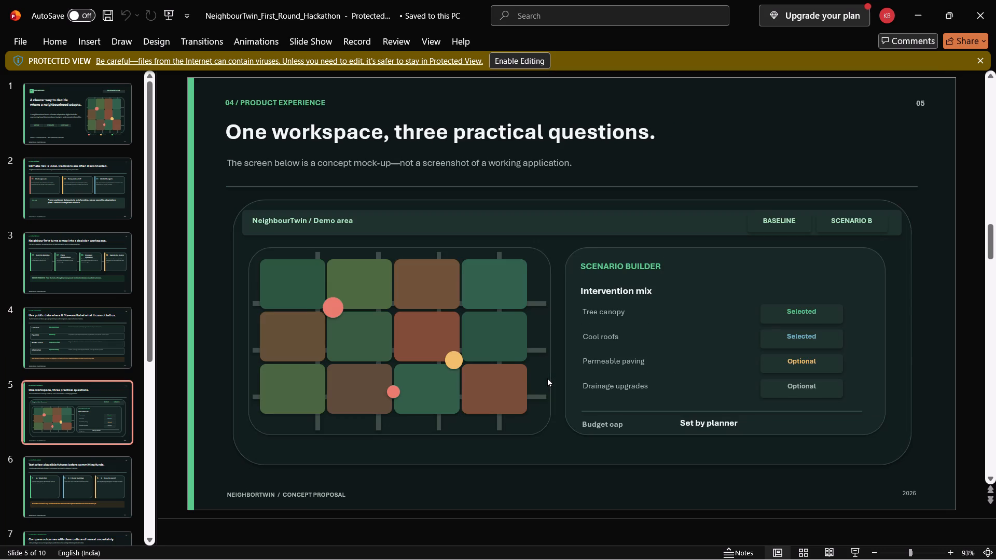
scroll(547, 377, up, 1)
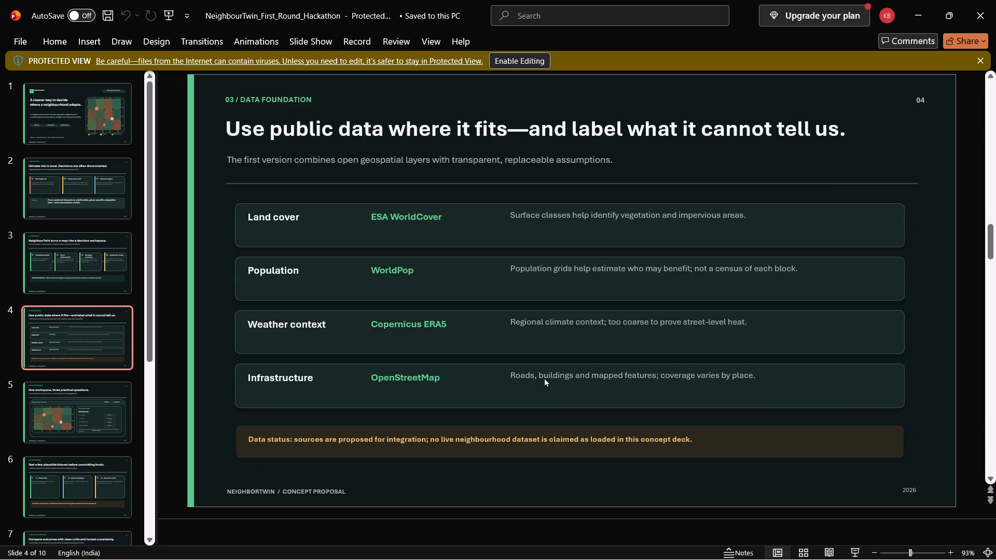
scroll(544, 377, down, 1)
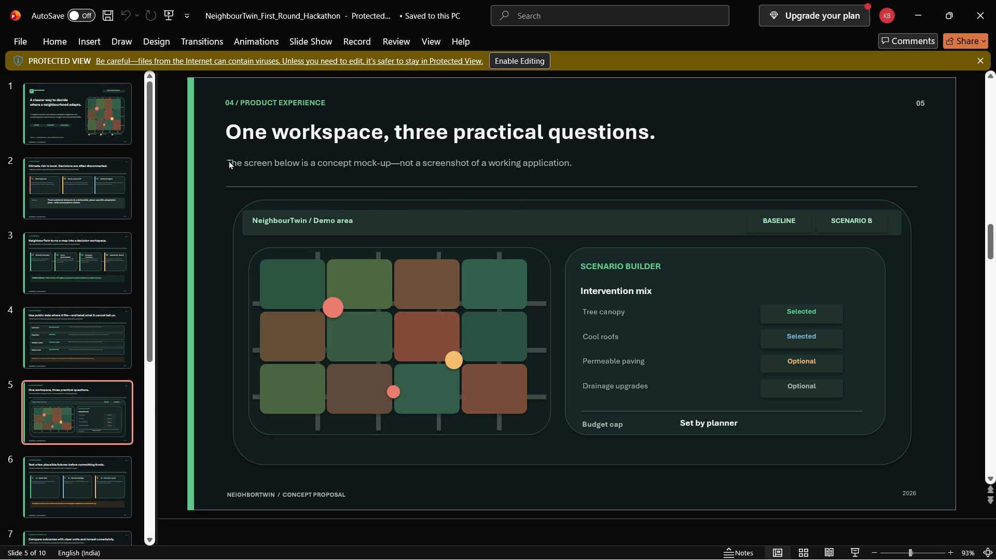
drag(225, 157, 275, 165)
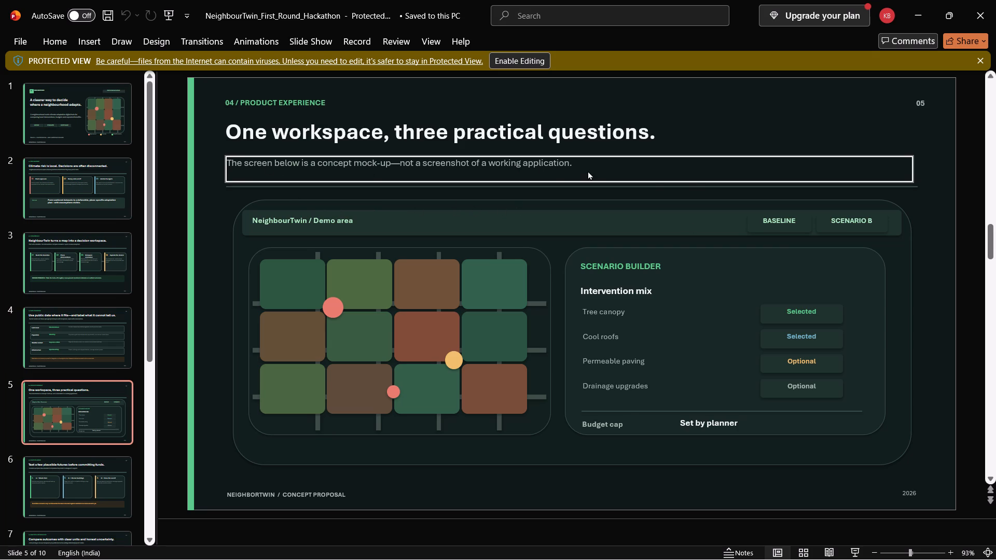
click(588, 171)
click(712, 123)
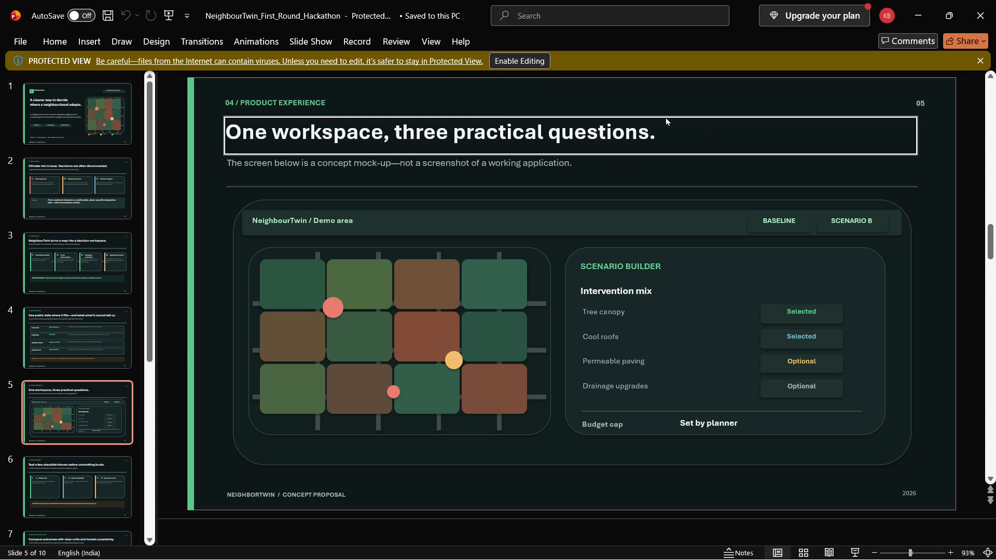
click(625, 99)
click(203, 286)
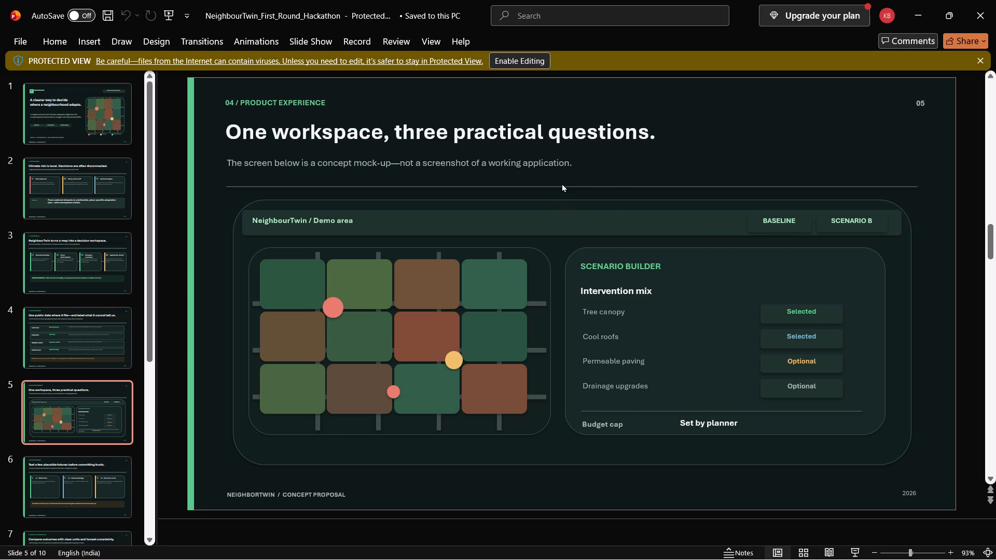
click(509, 159)
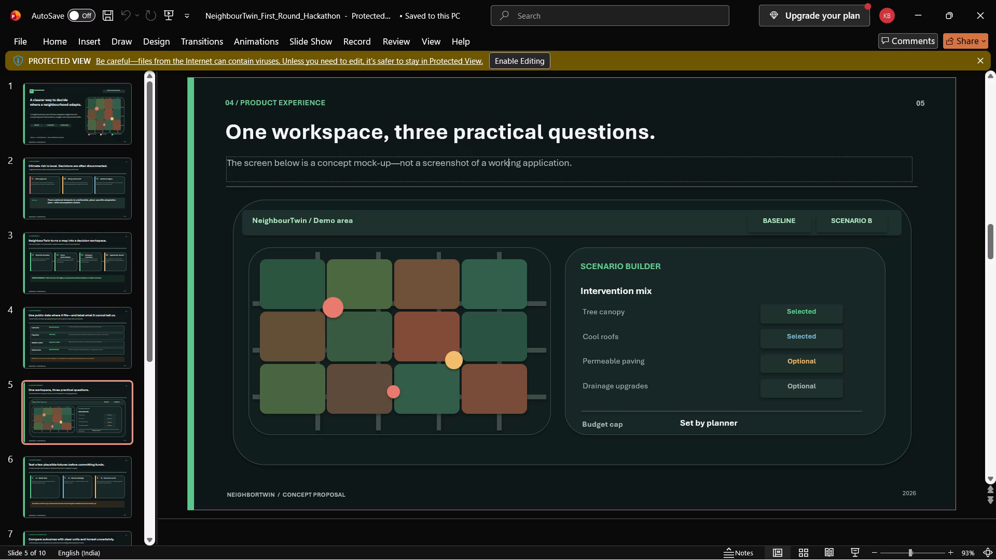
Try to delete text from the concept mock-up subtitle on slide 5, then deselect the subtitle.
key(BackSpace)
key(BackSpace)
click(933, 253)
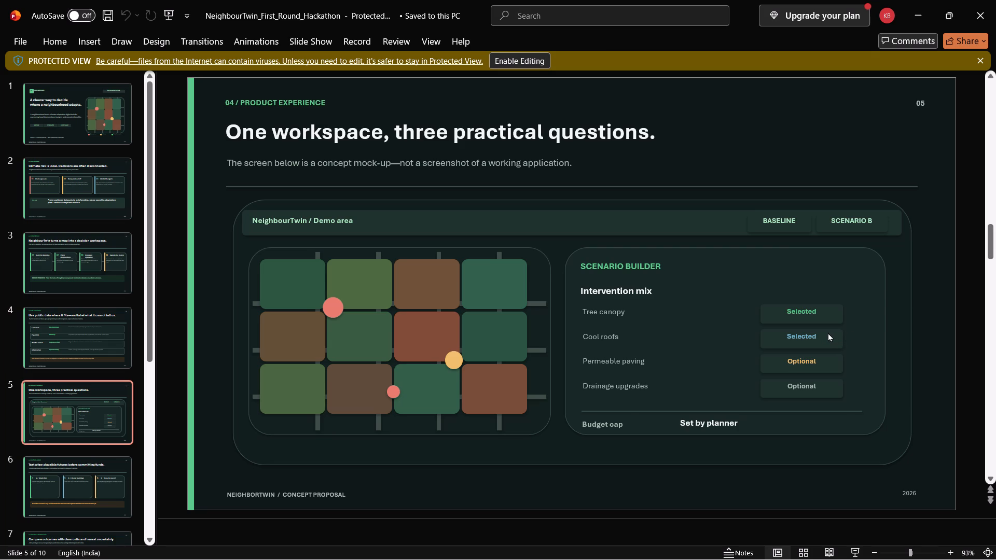
Examine the what-if planning and analytics and decision logic slides (6 and 7), including slide 7's subtitle on proxy indicators.
scroll(783, 333, down, 2)
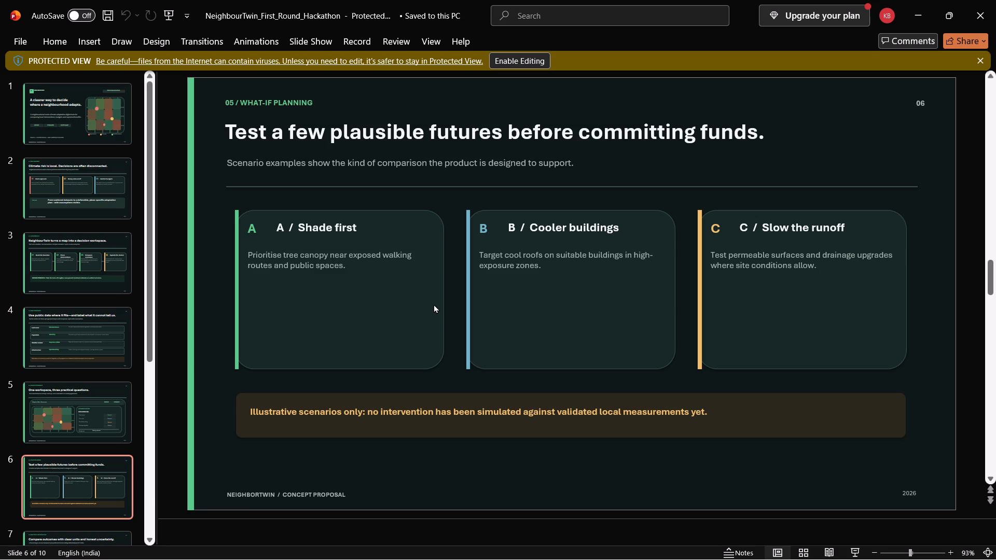
scroll(500, 300, down, 1)
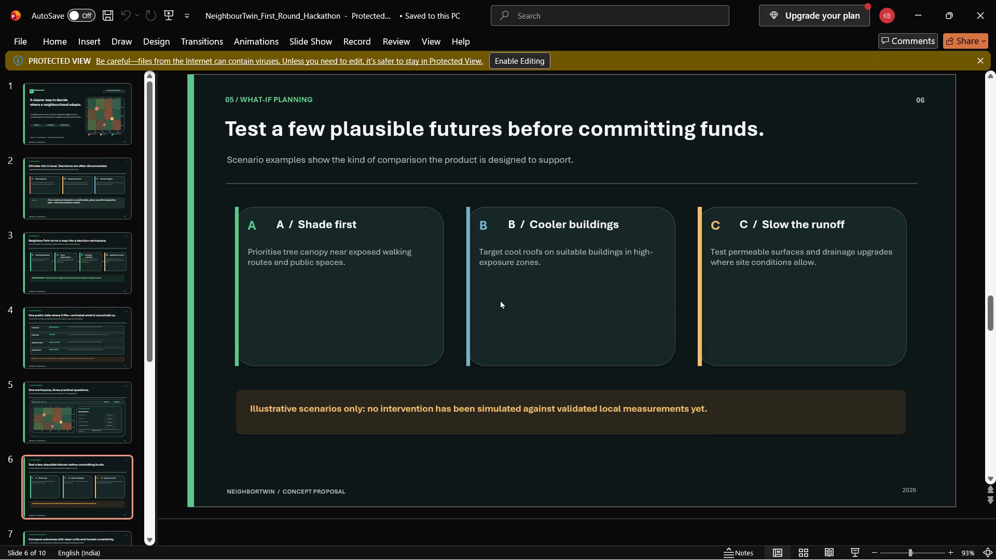
scroll(500, 300, down, 2)
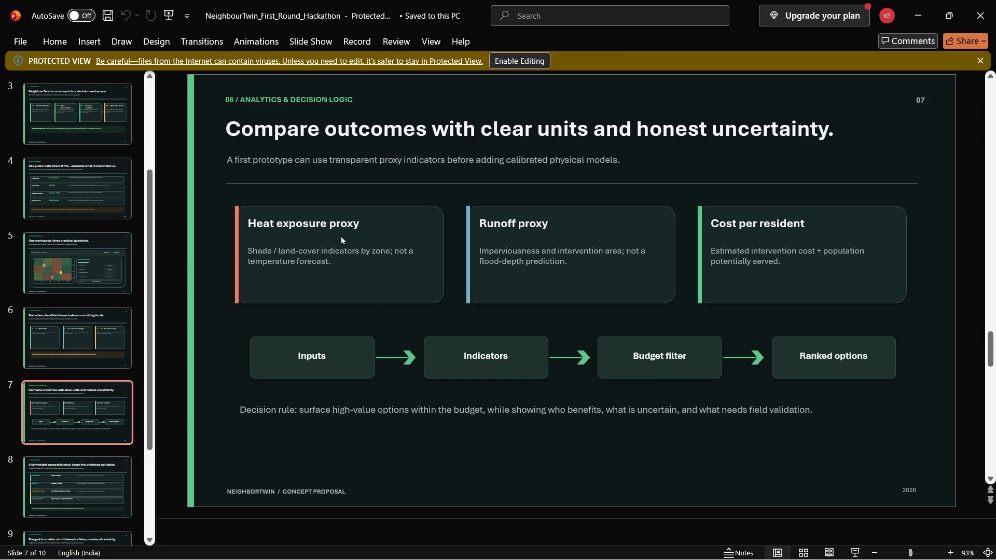
click(362, 158)
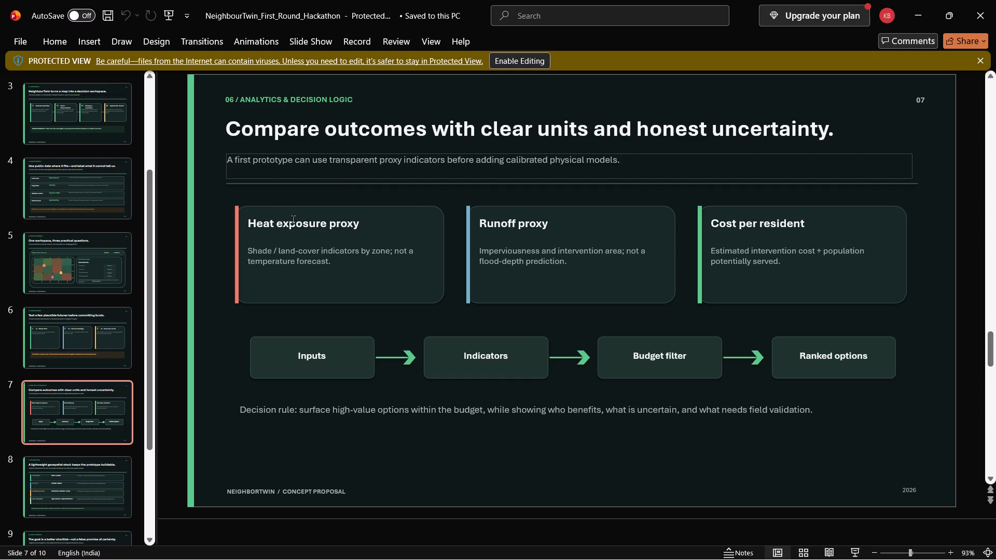
Deselect slide 7's subtitle, finish reading the analytics and decision logic content, and go on to the technical plan on slide 8.
click(212, 236)
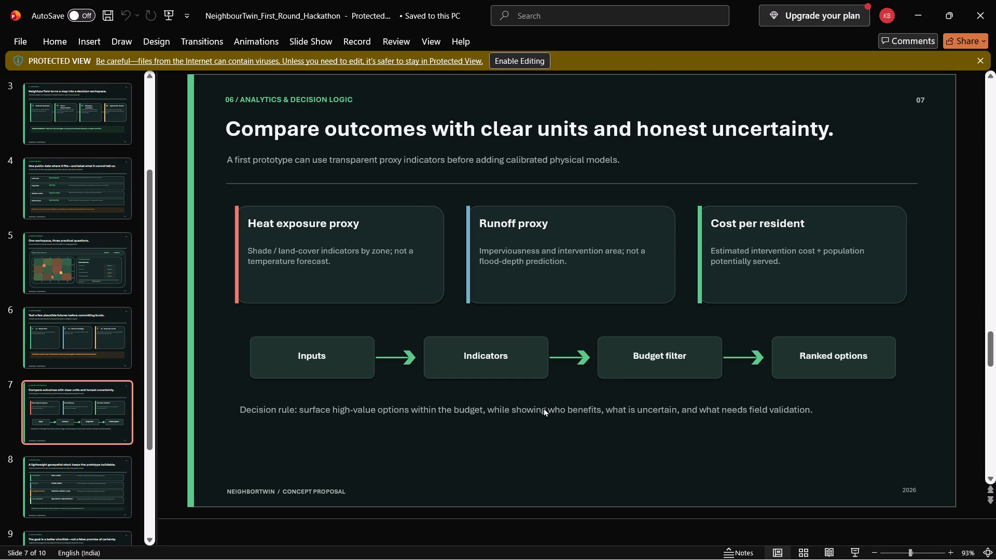
scroll(573, 379, down, 1)
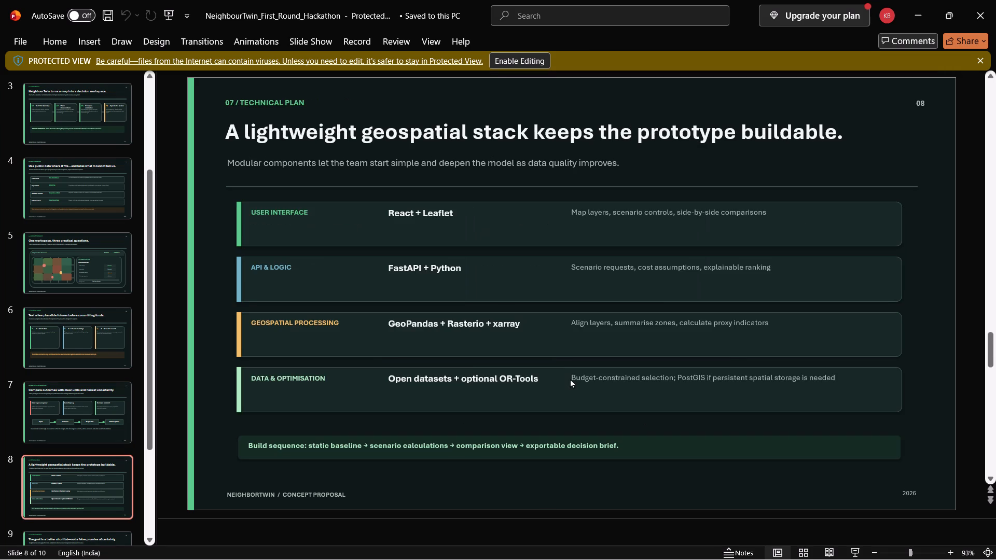
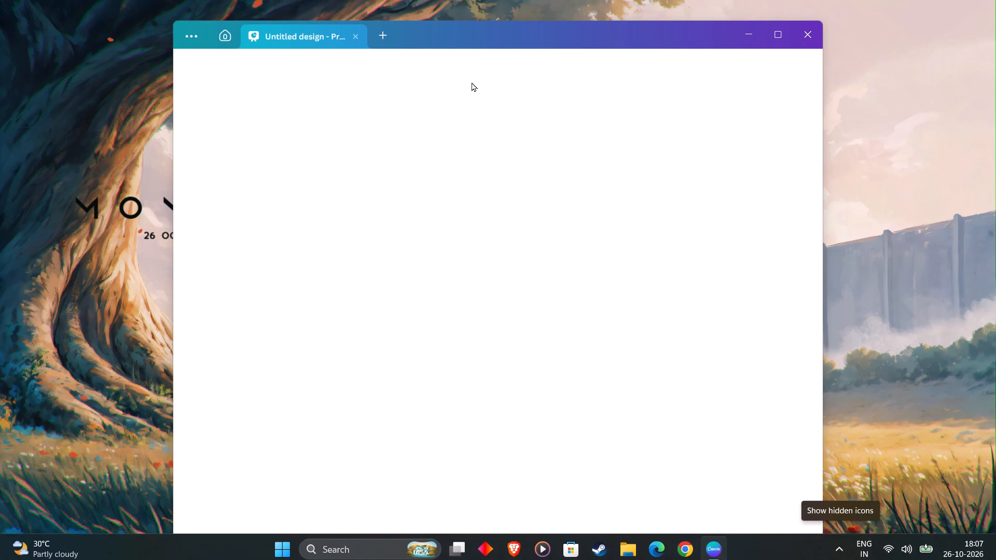
Maximize the Canva window with the blank untitled presentation and dismiss the list of new design types.
click(386, 40)
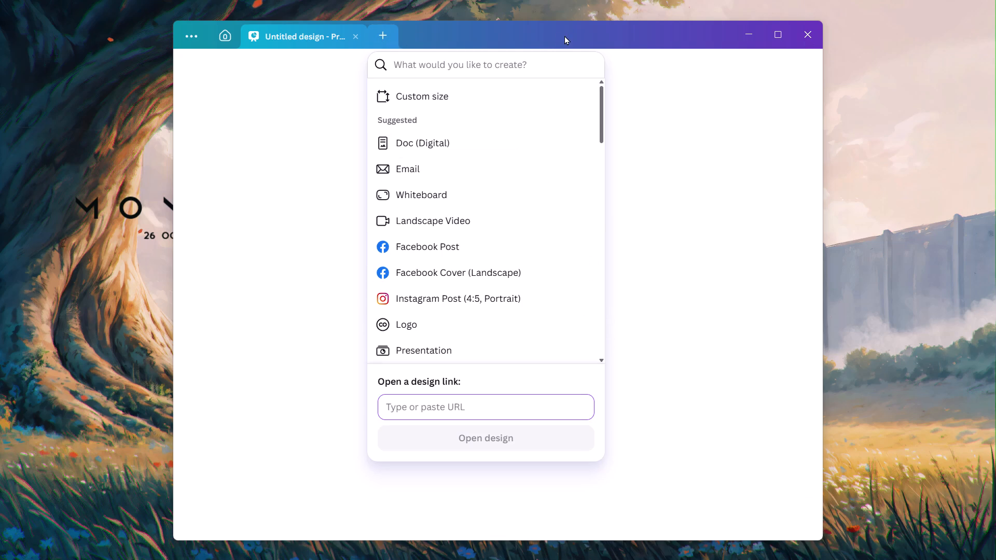
click(564, 35)
click(776, 38)
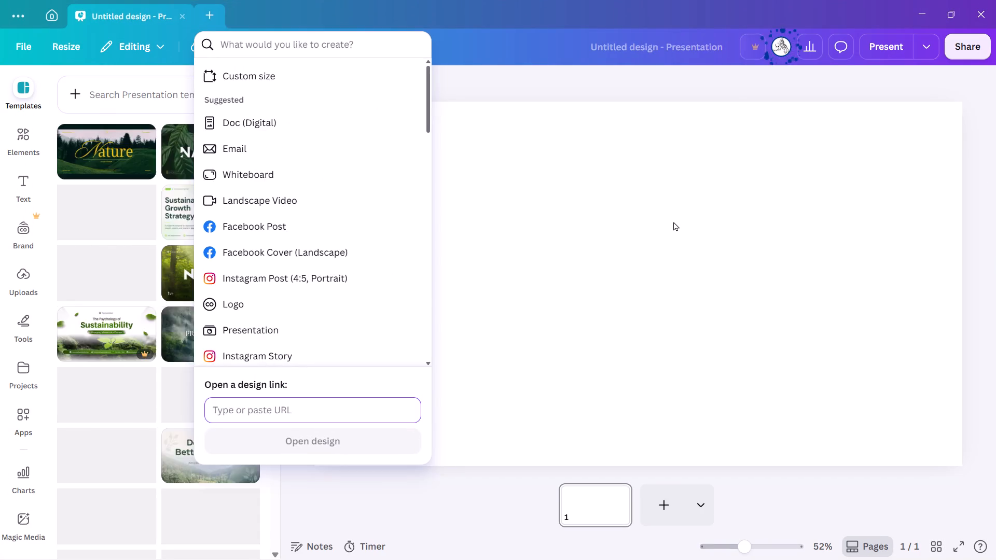
click(673, 221)
scroll(111, 199, up, 3)
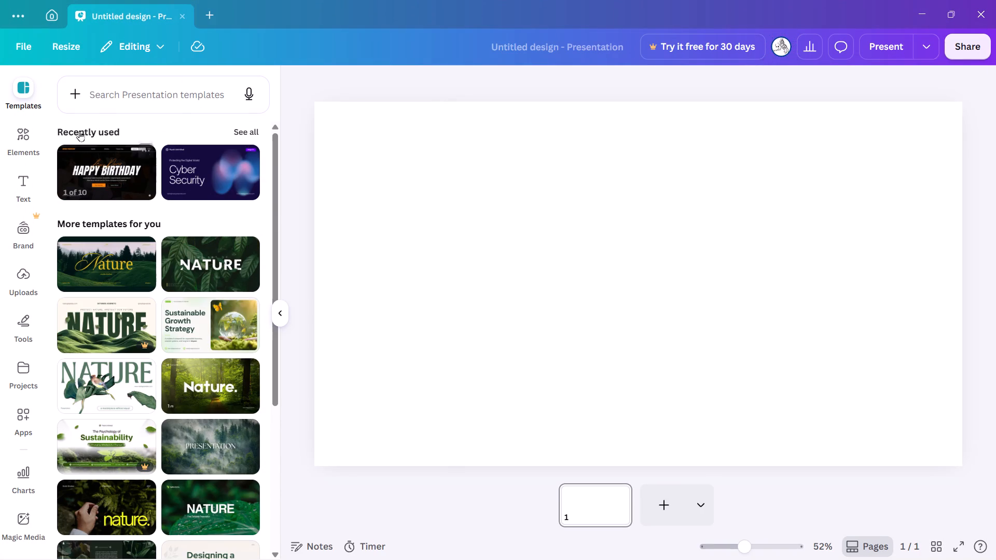
Go to the Canva home page and open the Uploads folder among all projects.
click(53, 14)
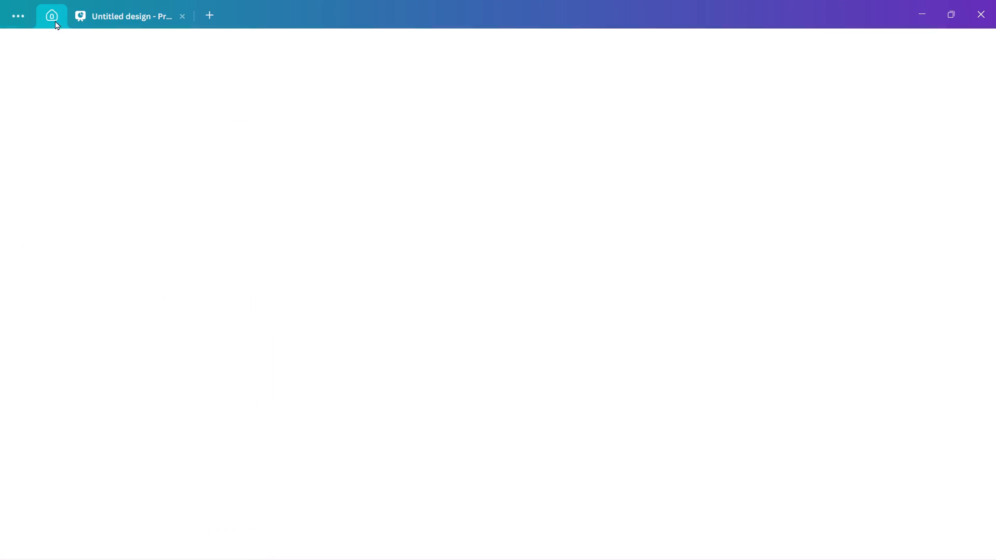
click(808, 116)
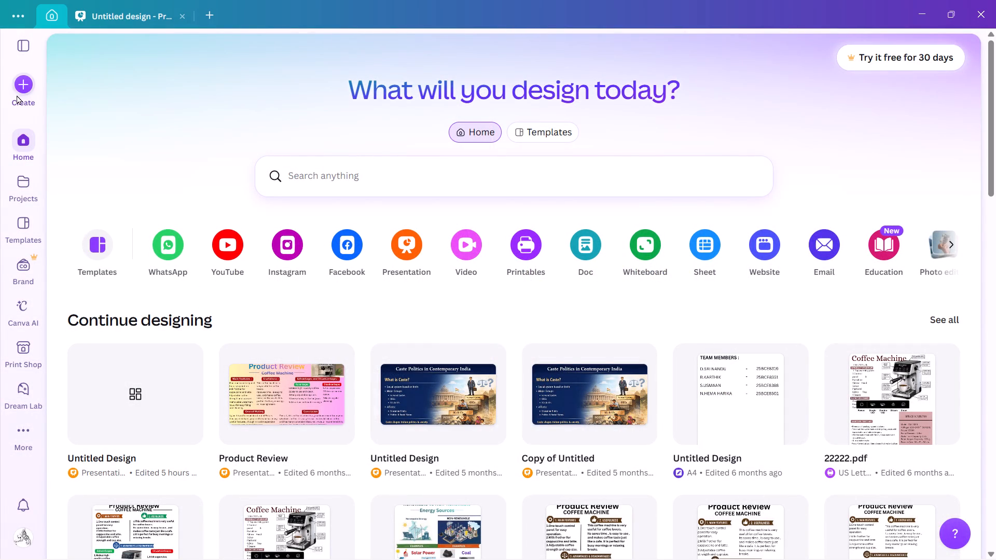
click(22, 199)
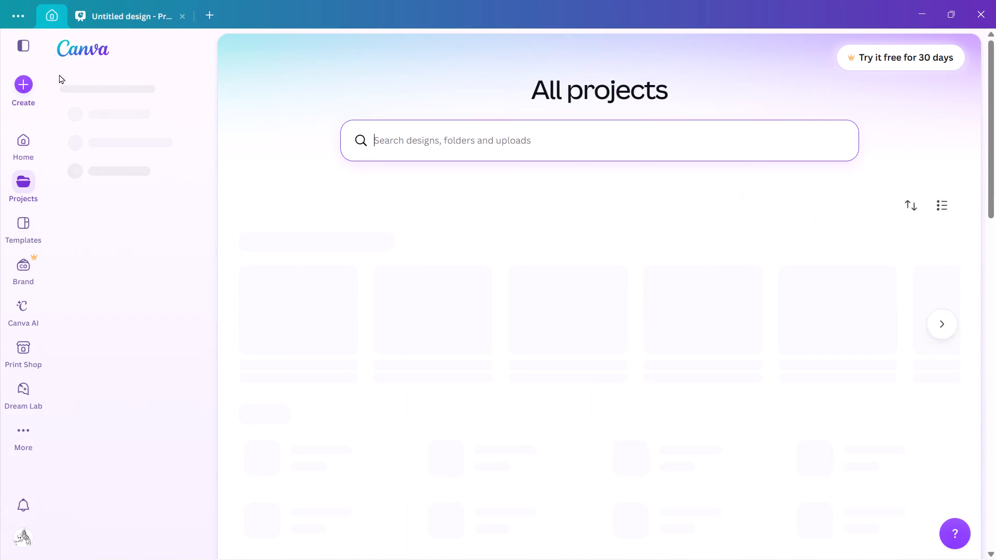
scroll(363, 410, down, 2)
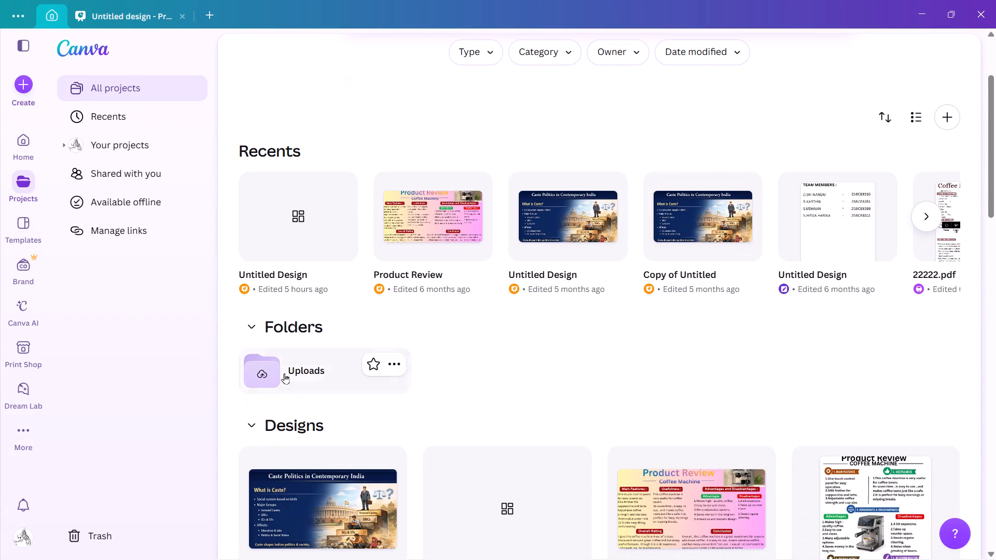
click(308, 371)
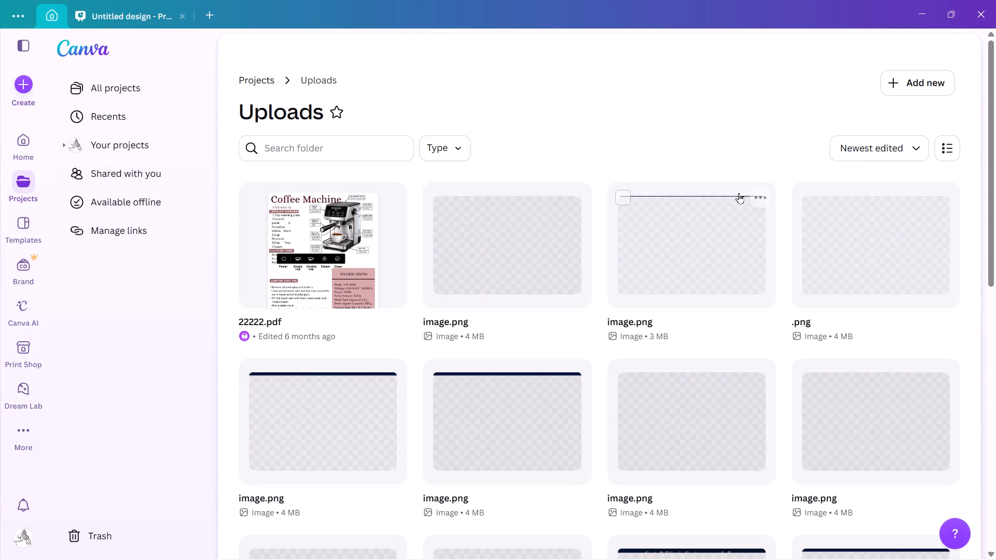
Open the options for adding new content to the Uploads folder.
scroll(639, 177, up, 1)
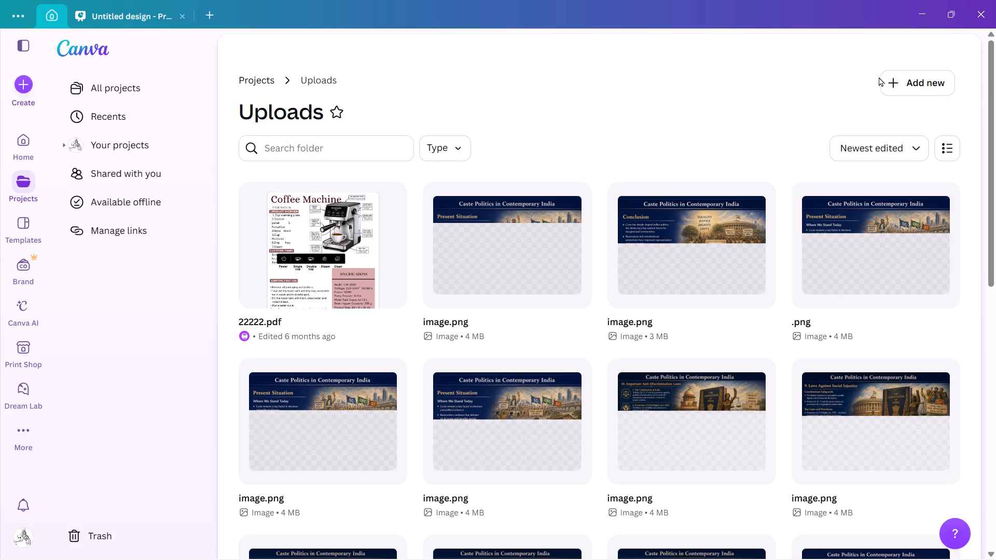
click(914, 78)
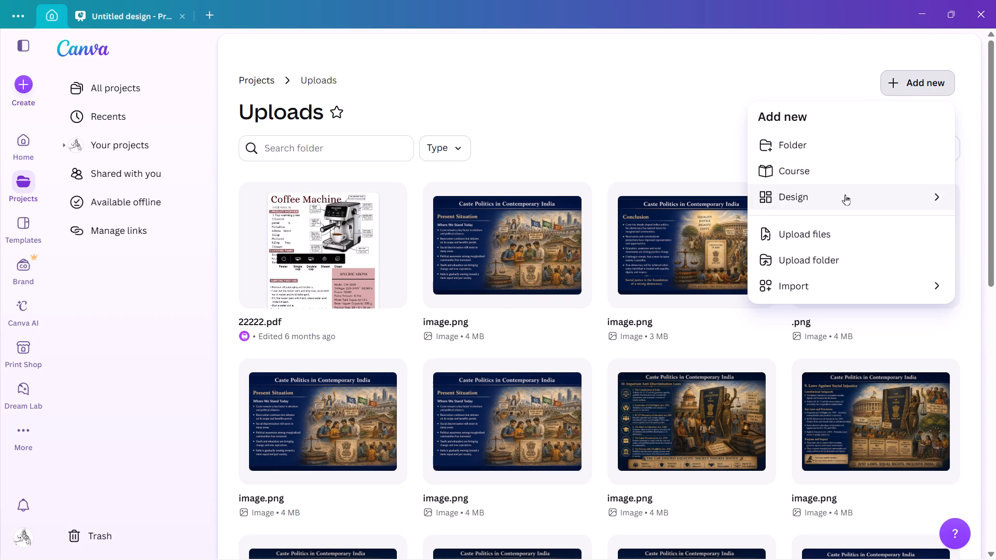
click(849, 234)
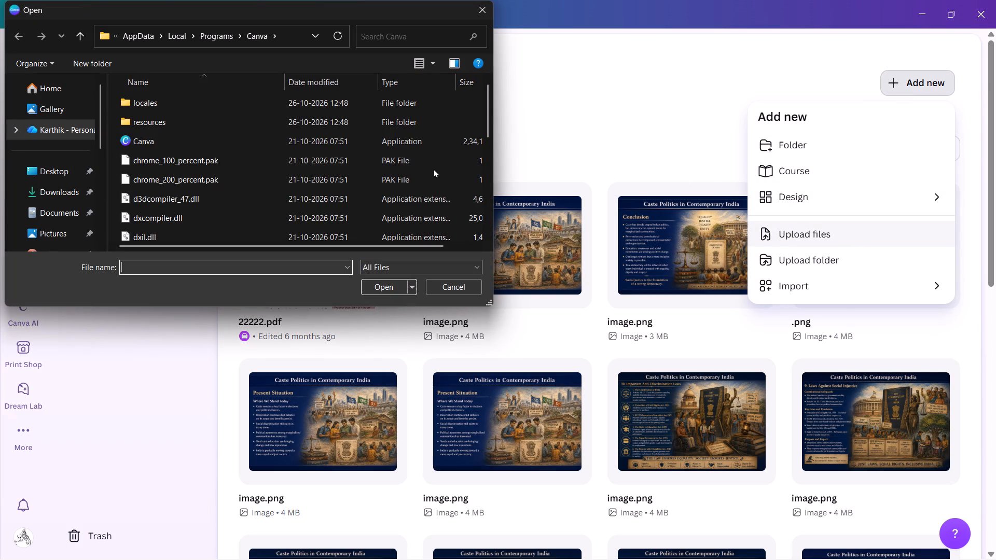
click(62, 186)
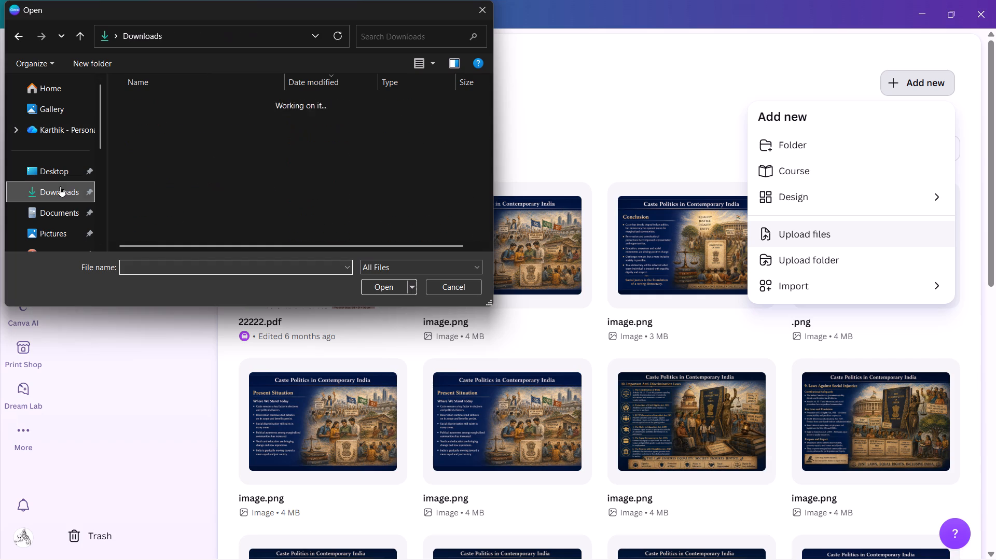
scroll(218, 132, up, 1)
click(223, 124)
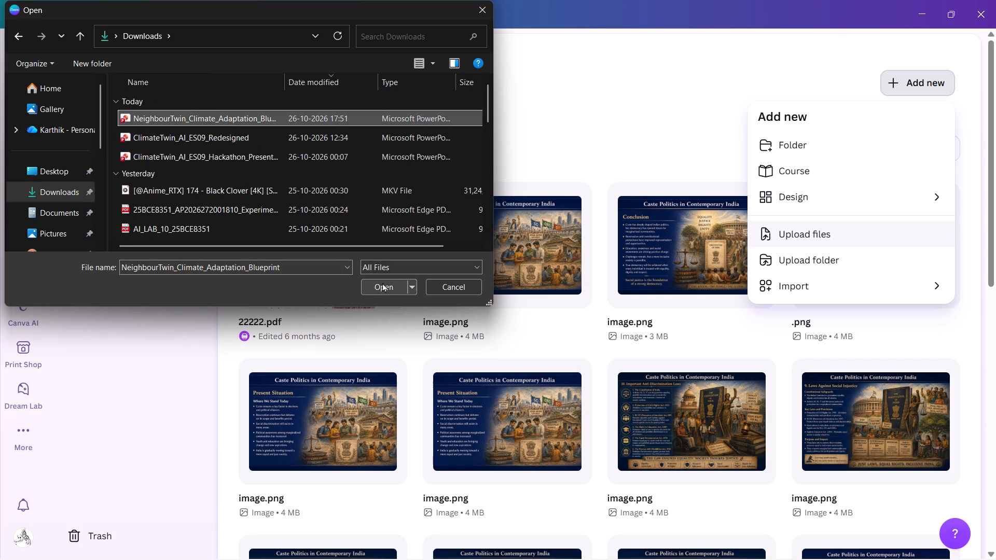
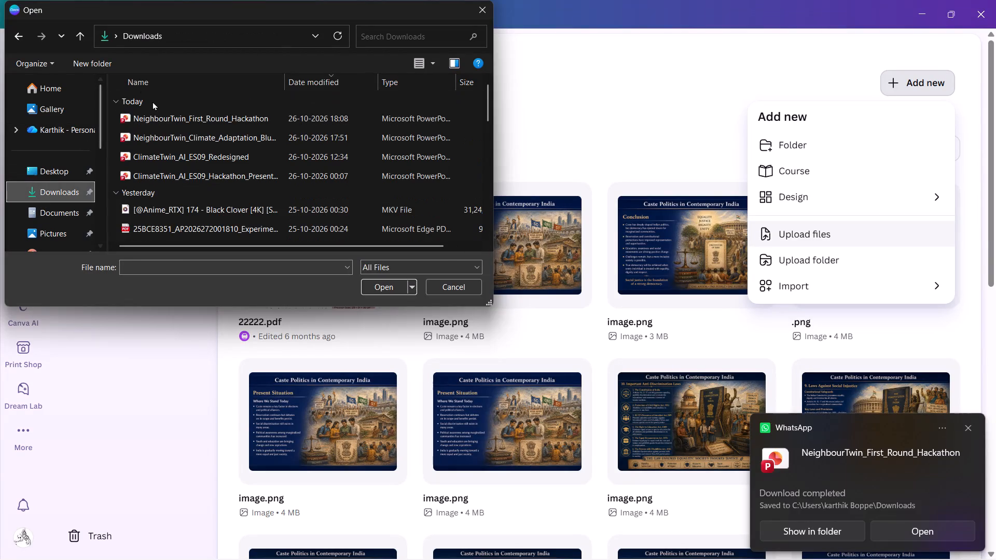
Upload the NeighbourTwin_First_Round_Hackathon presentation to the Uploads folder and open it for editing.
click(167, 122)
click(394, 287)
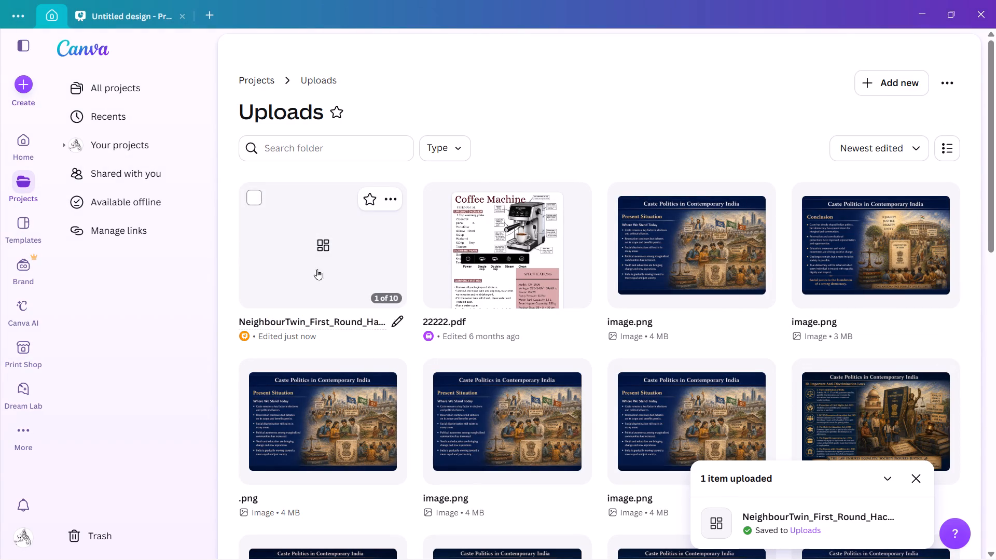
click(340, 271)
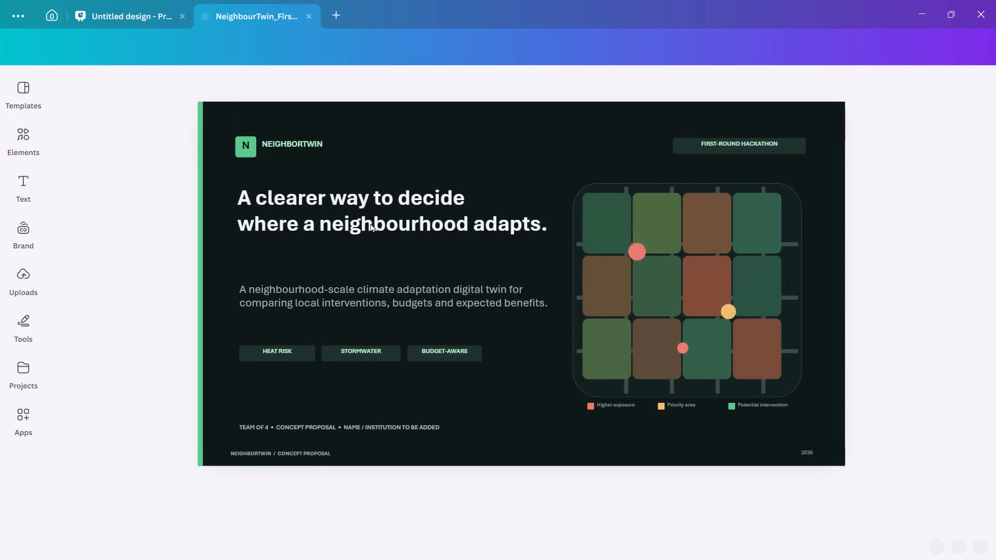
Delete the headline "A clearer way to decide where a neighbourhood adapts." from slide 1.
click(504, 220)
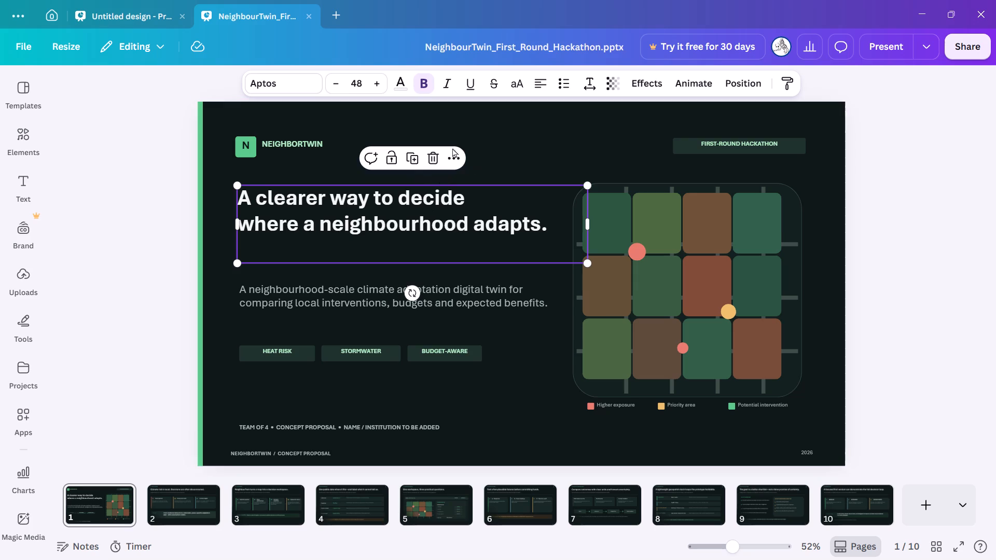
click(433, 157)
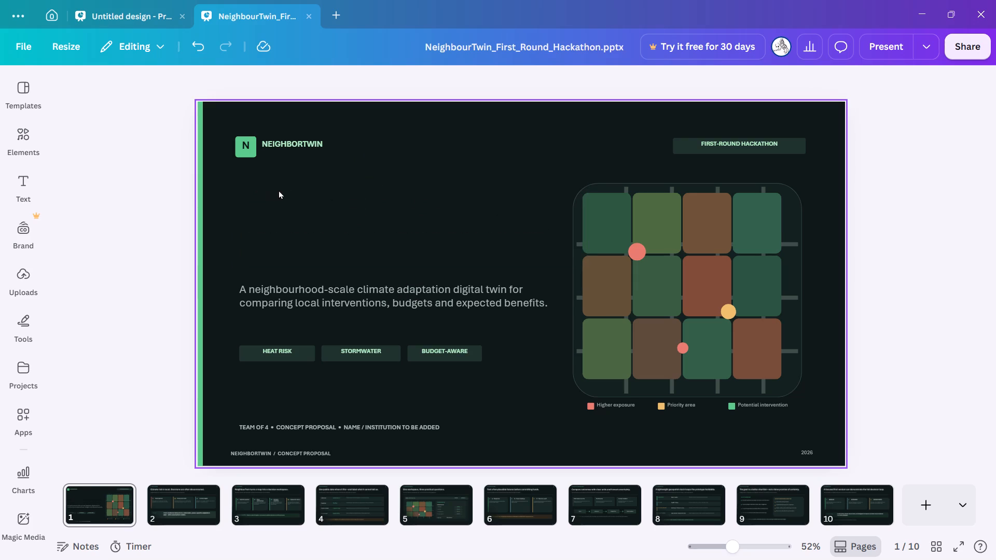
Open the text tools and undo the removal of the cover slide's title.
click(25, 187)
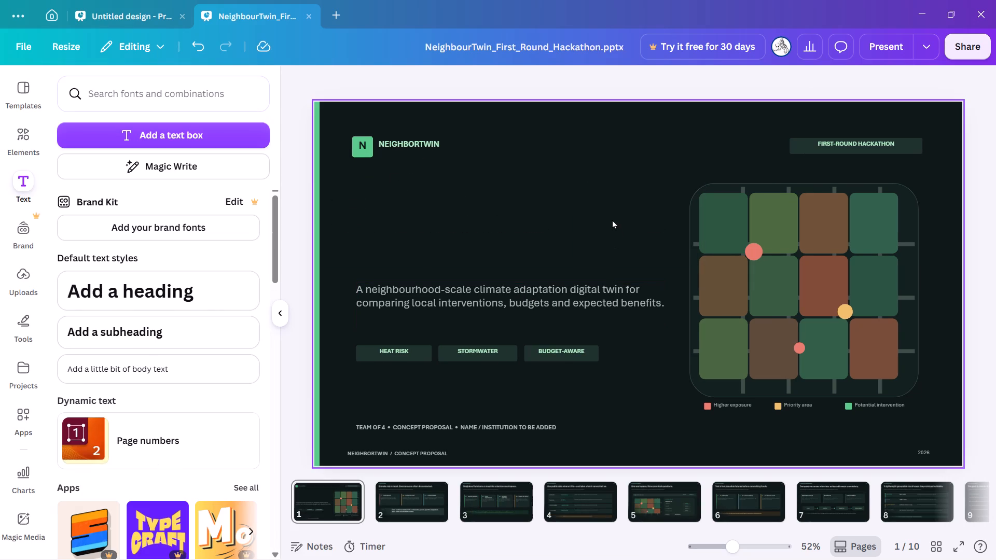
key(ctrl+z)
Replace the cover slide's title text with "Climate Adaptation Digital Twin".
click(543, 206)
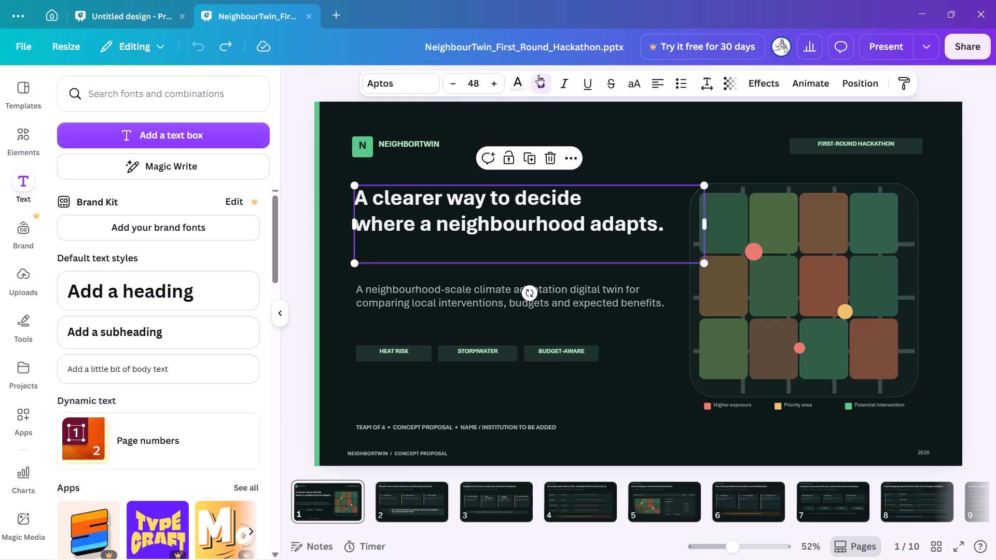
click(548, 220)
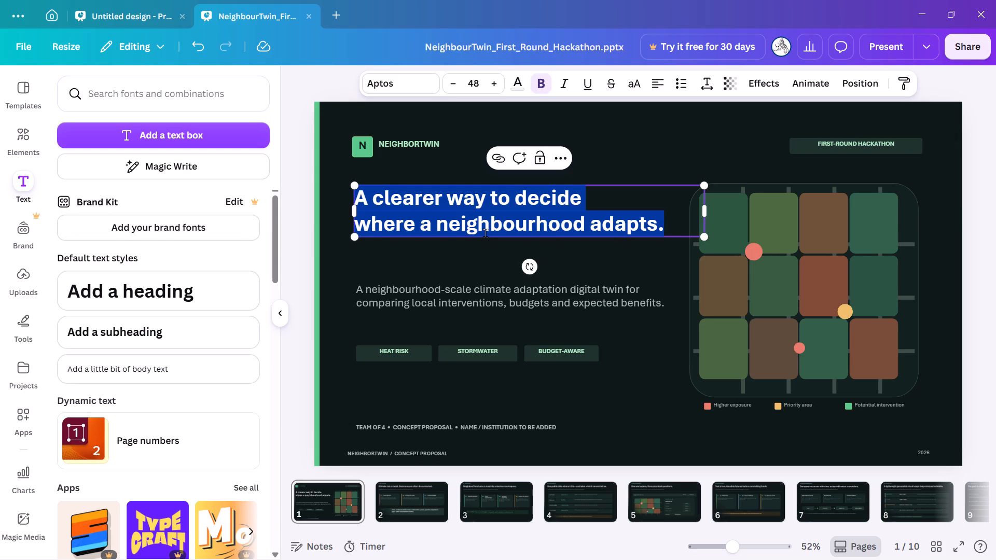
key(BackSpace)
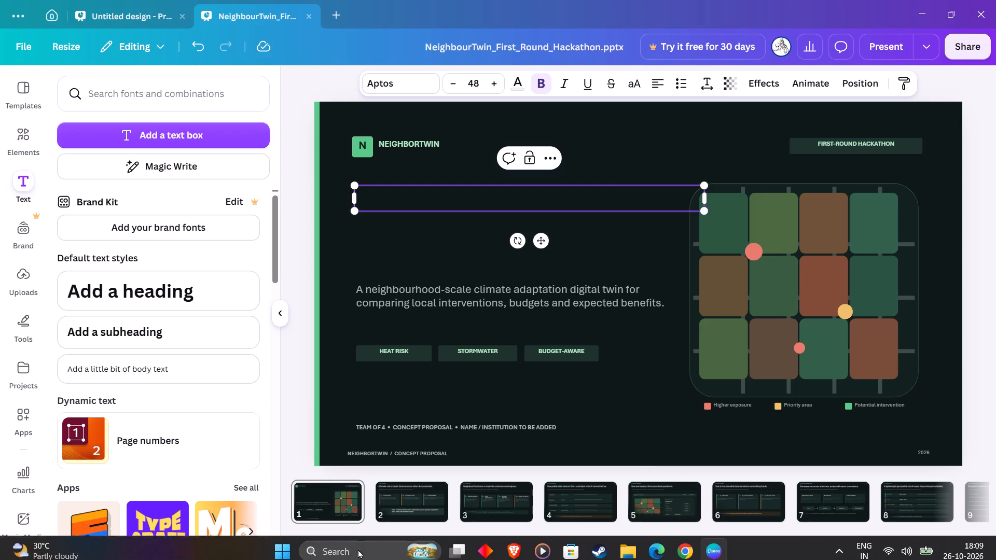
click(356, 540)
key(Escape)
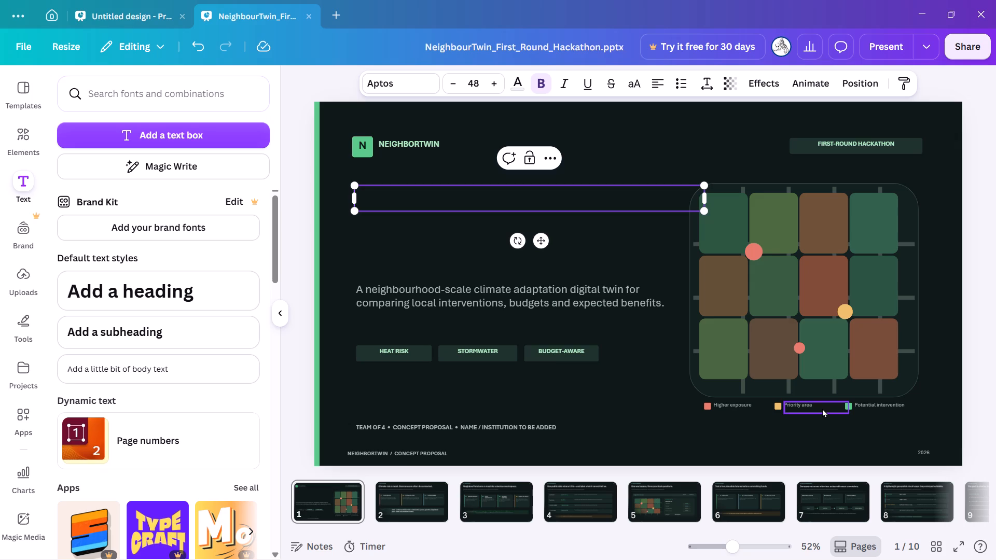
text(limate)
key(space)
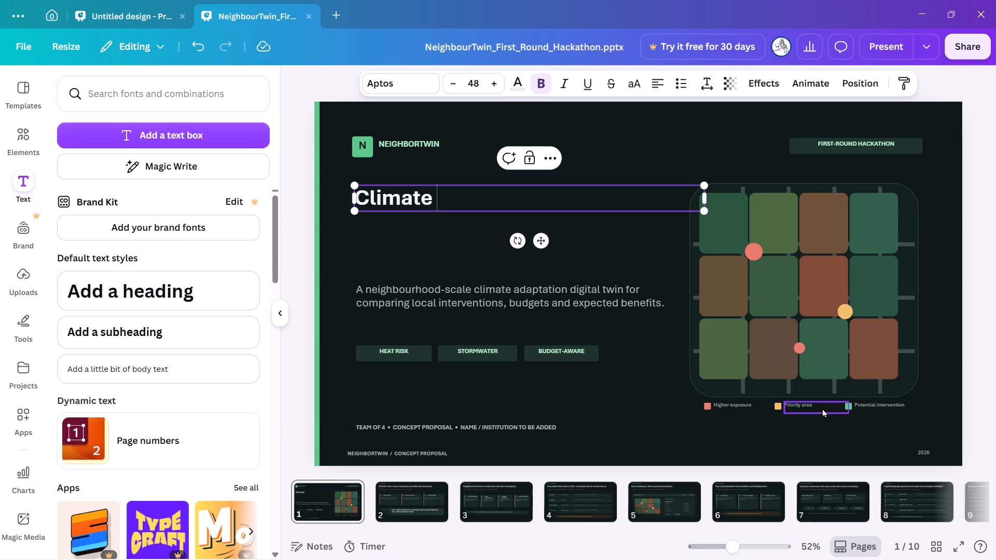
text(daptation)
key(space)
text(igig)
key(BackSpace)
text(tal)
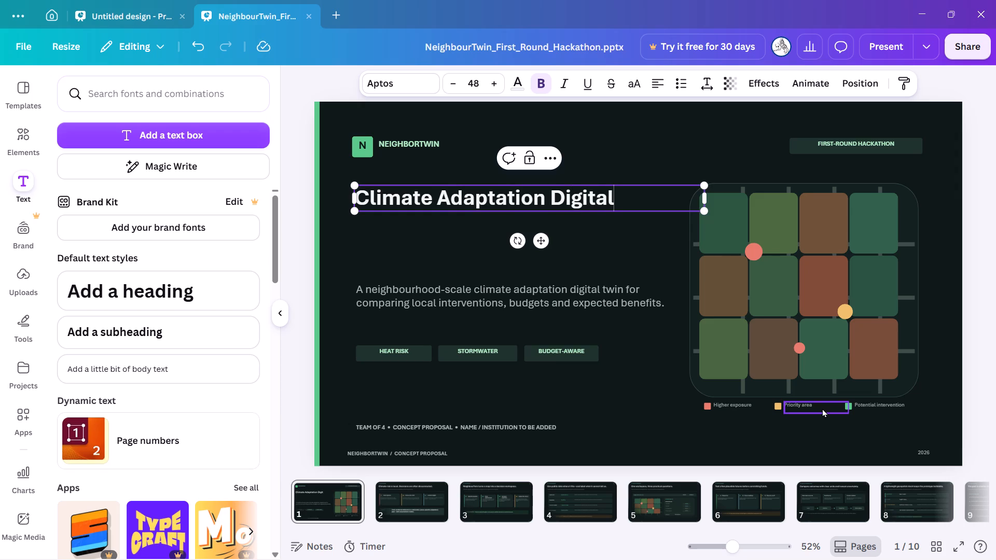
key(space)
text(win)
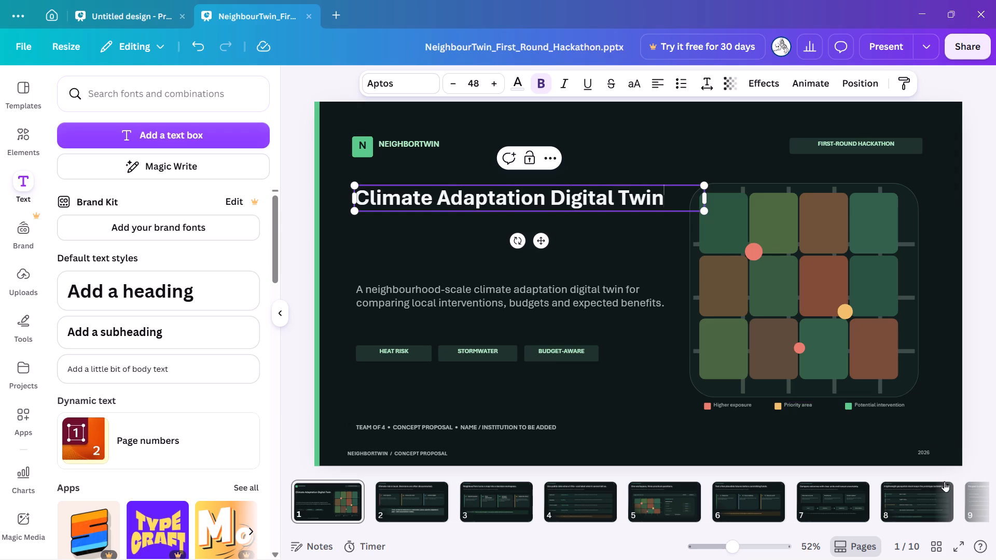
click(985, 246)
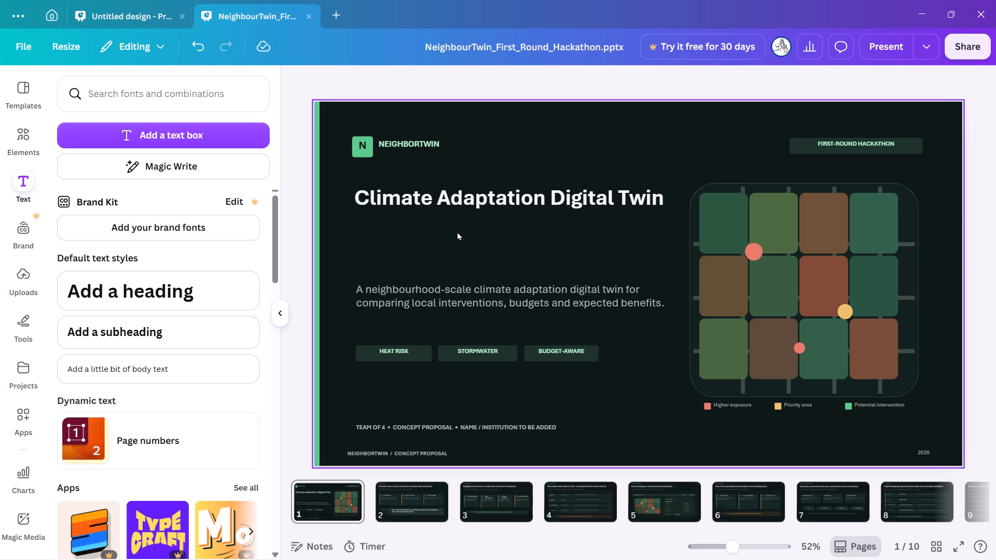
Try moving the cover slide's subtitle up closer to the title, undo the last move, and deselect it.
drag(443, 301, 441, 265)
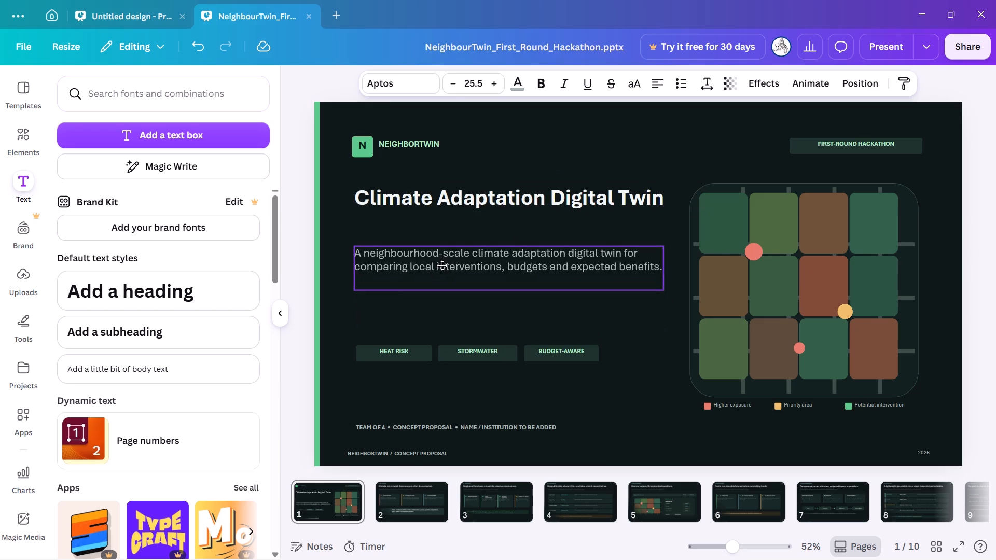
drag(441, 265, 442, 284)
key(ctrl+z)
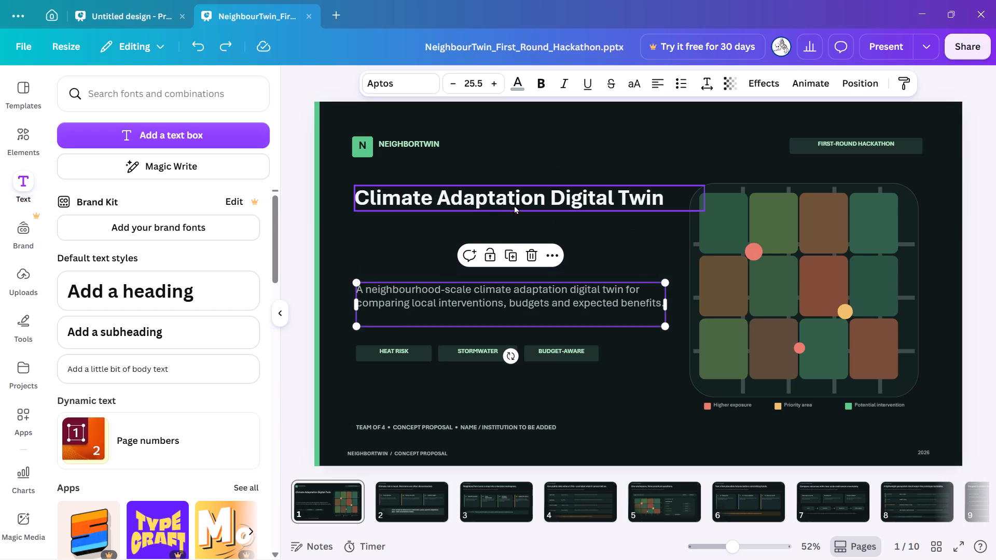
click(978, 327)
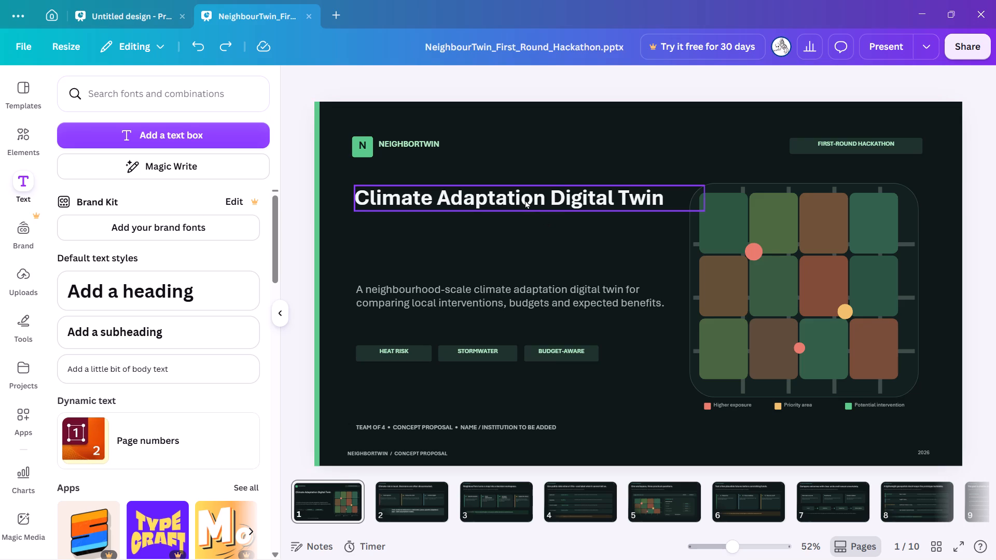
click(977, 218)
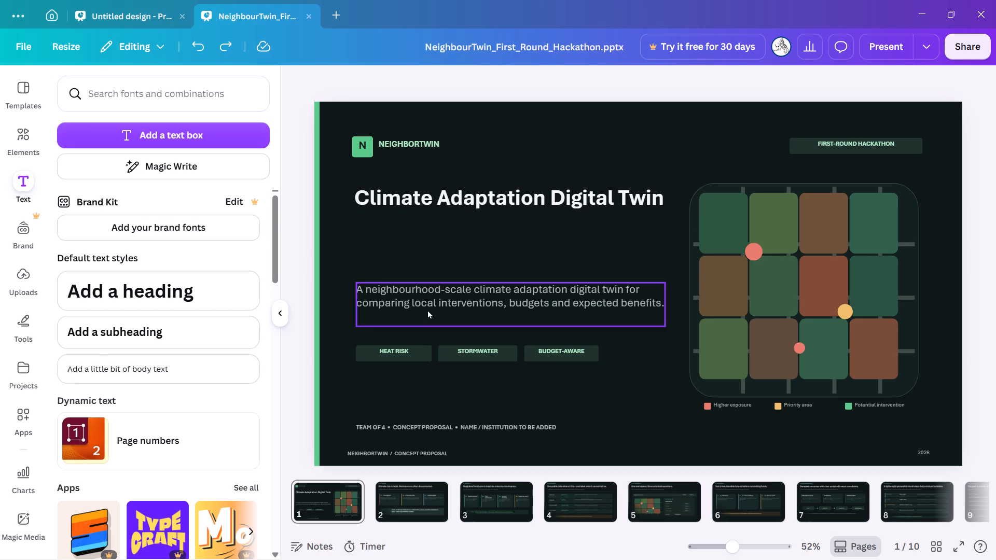
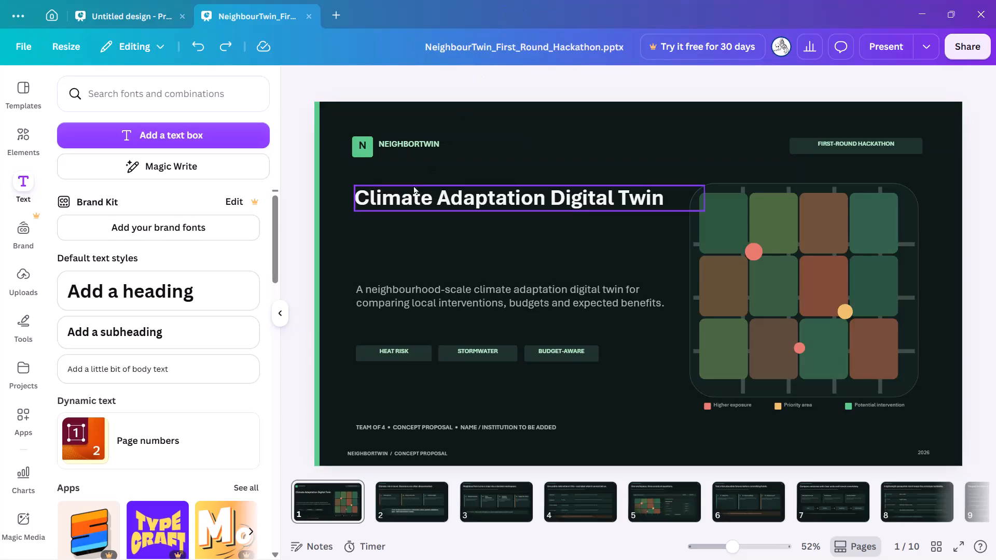
Correct the brand name beside the cover slide's N logo to "NEIGHBOURTWIN".
click(411, 142)
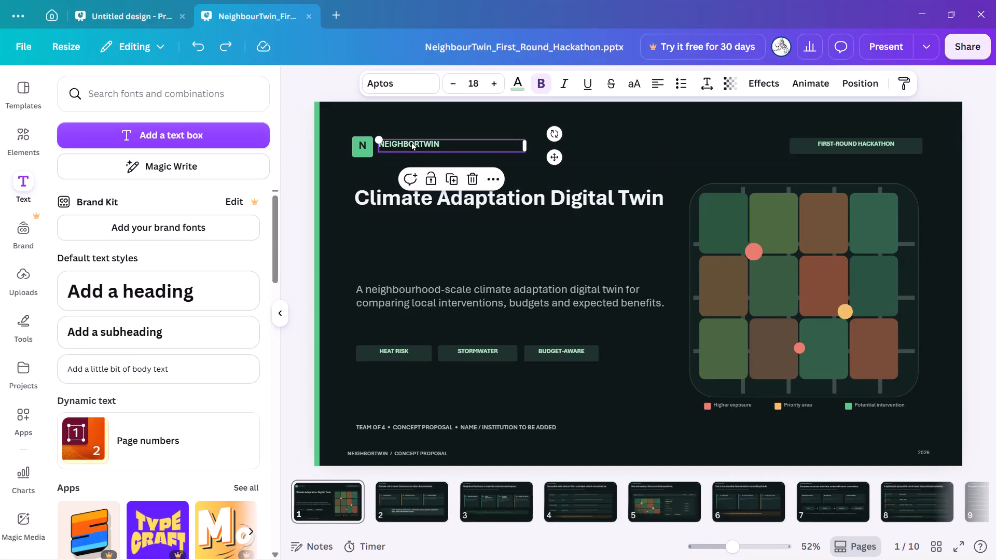
click(417, 142)
click(412, 142)
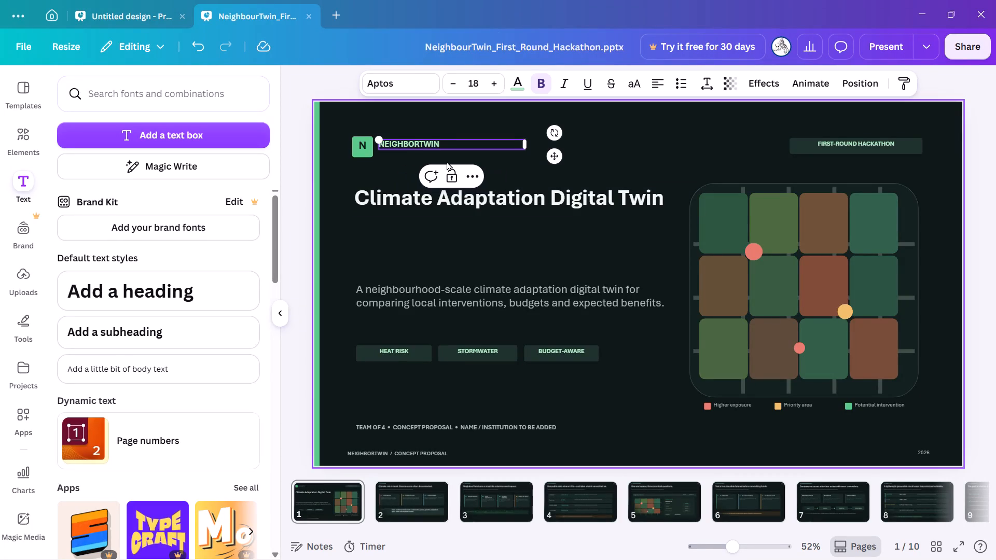
key(u)
key(BackSpace)
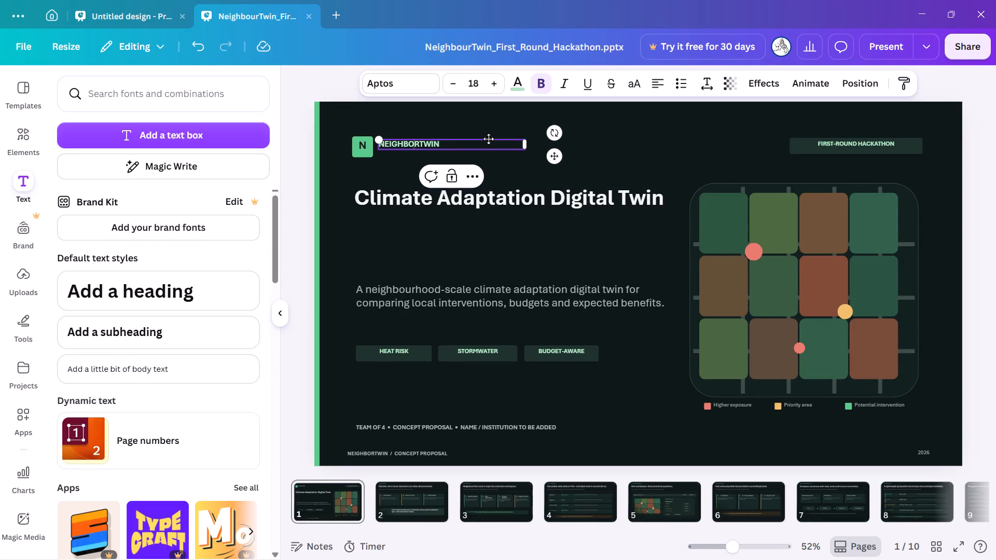
key(u)
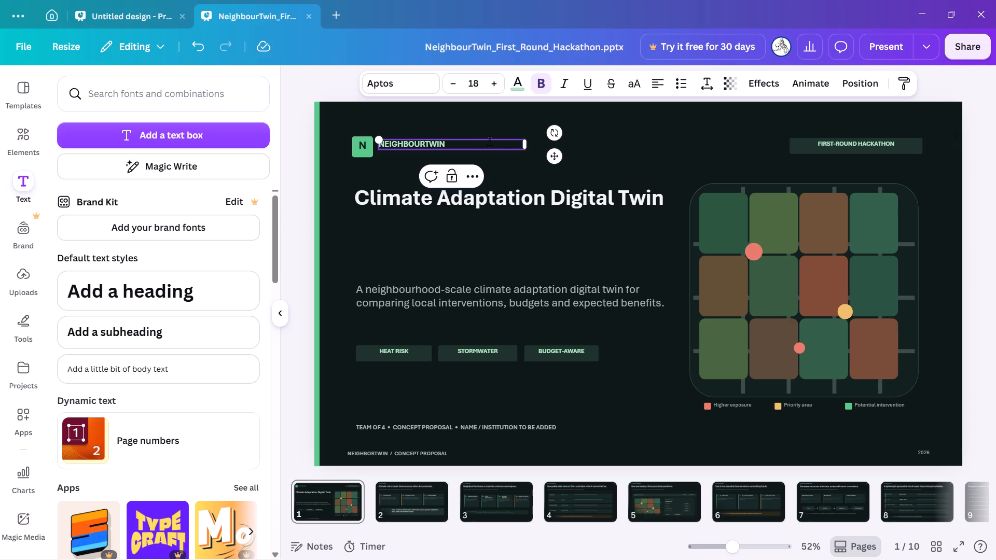
click(972, 191)
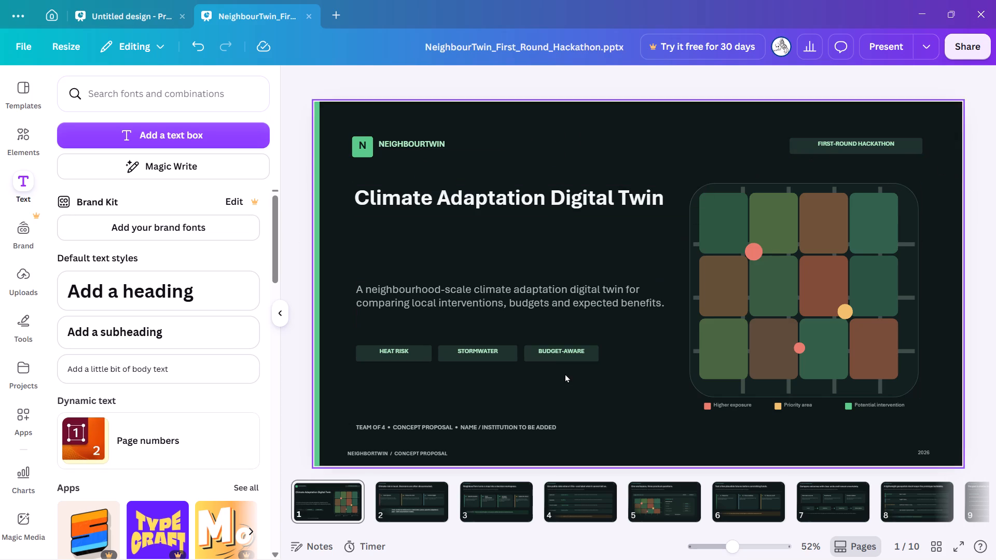
Delete the "FIRST-ROUND HACKATHON" text and its background box from the cover slide.
click(866, 145)
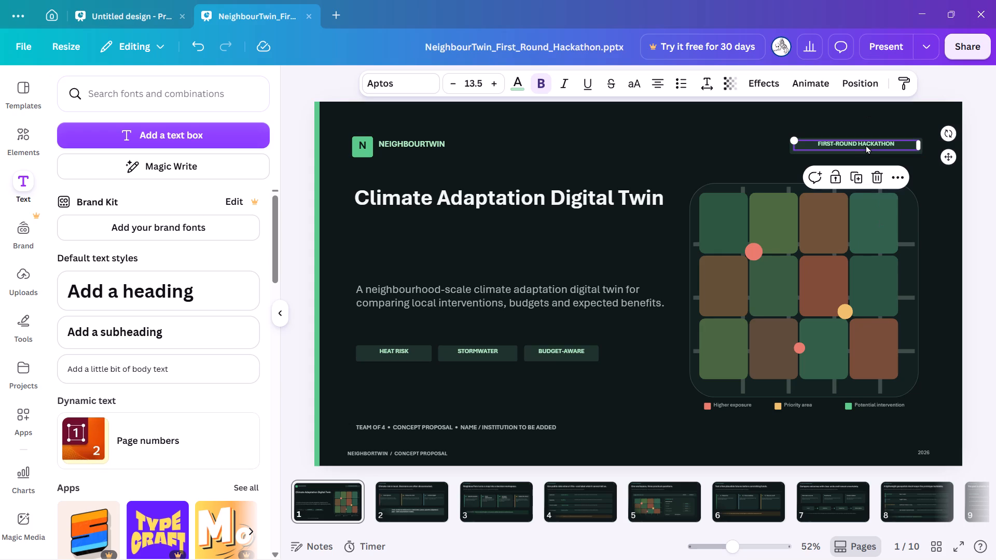
click(881, 176)
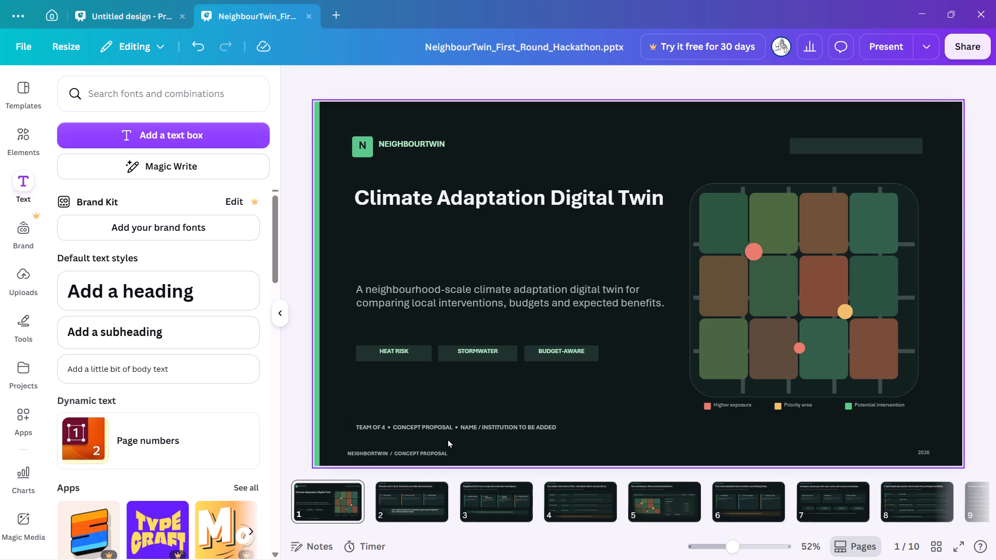
click(872, 151)
click(870, 184)
click(974, 195)
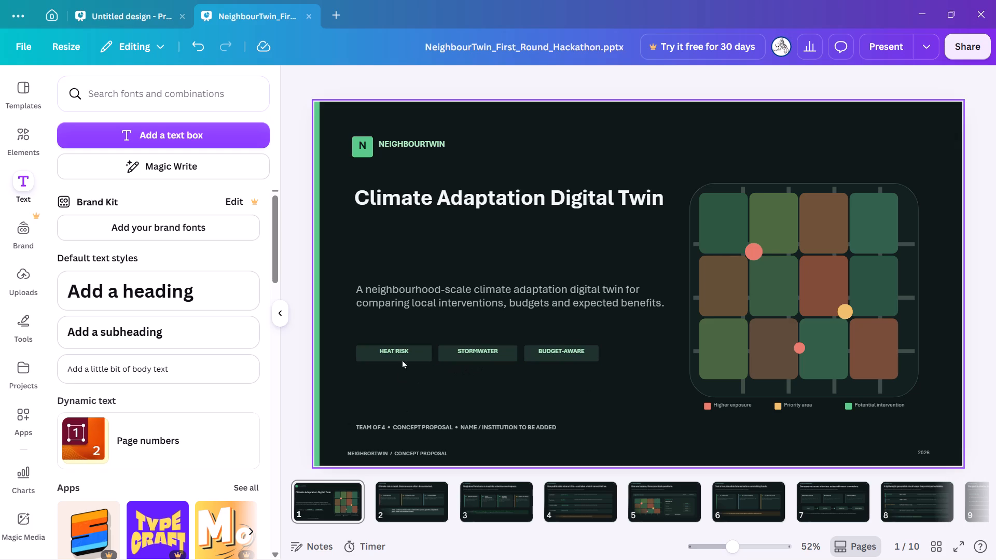
Move the HEAT RISK tag's background box and text lower on the cover slide, placing the text back over the box.
drag(403, 350, 405, 354)
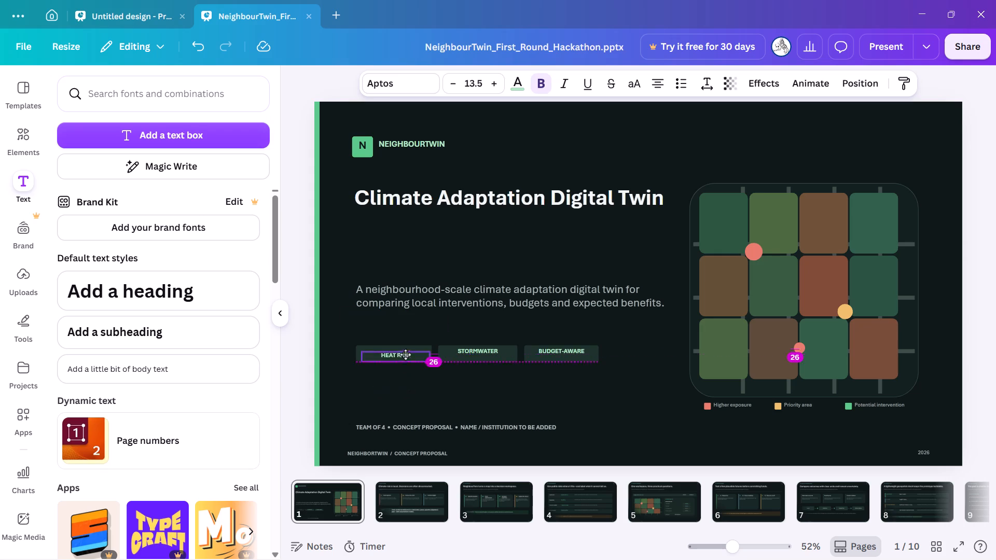
drag(405, 354, 400, 350)
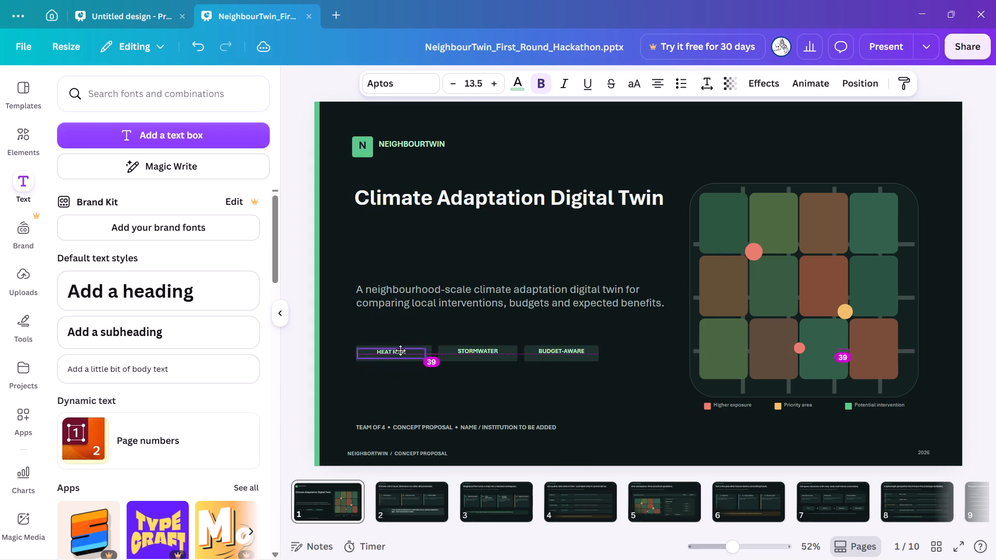
drag(400, 350, 398, 368)
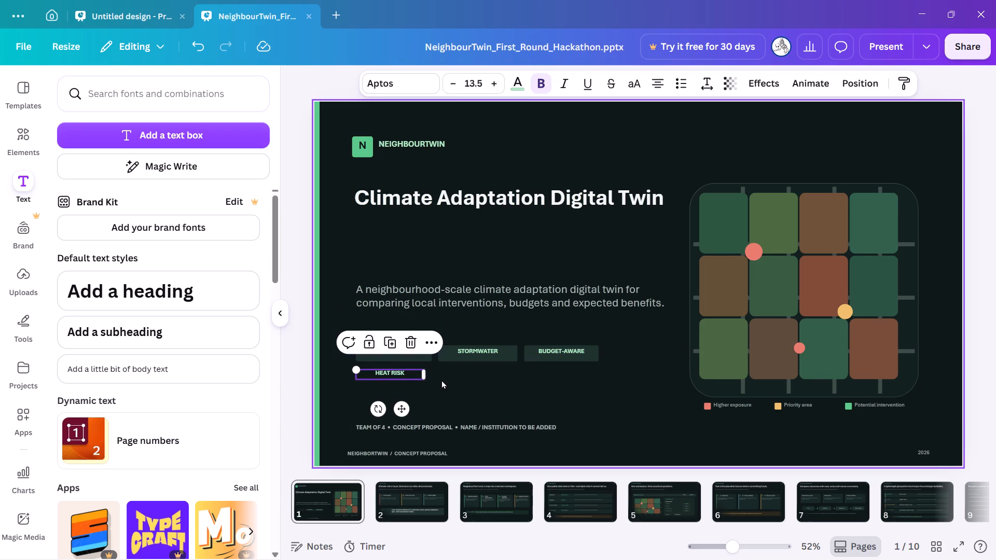
drag(402, 373, 452, 323)
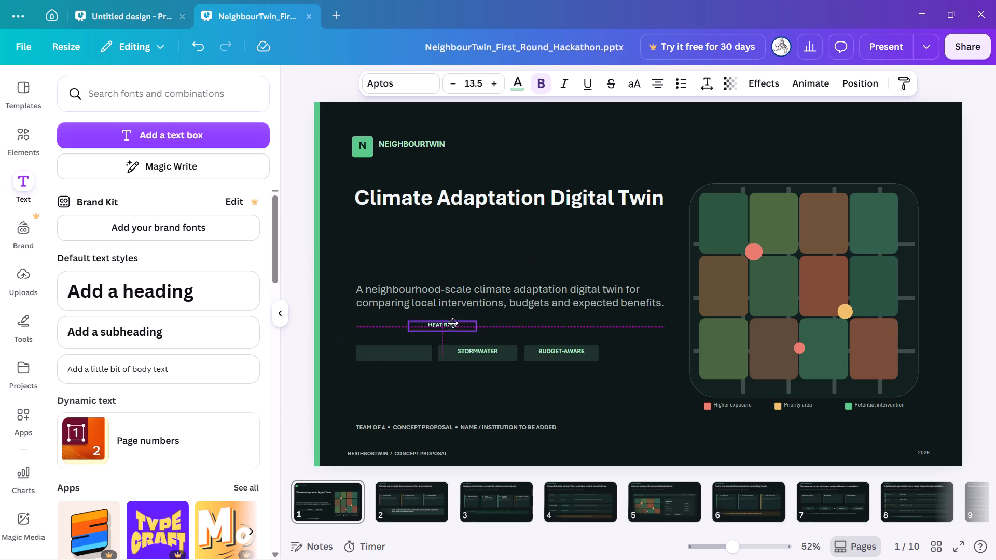
drag(452, 323, 451, 322)
drag(392, 354, 393, 375)
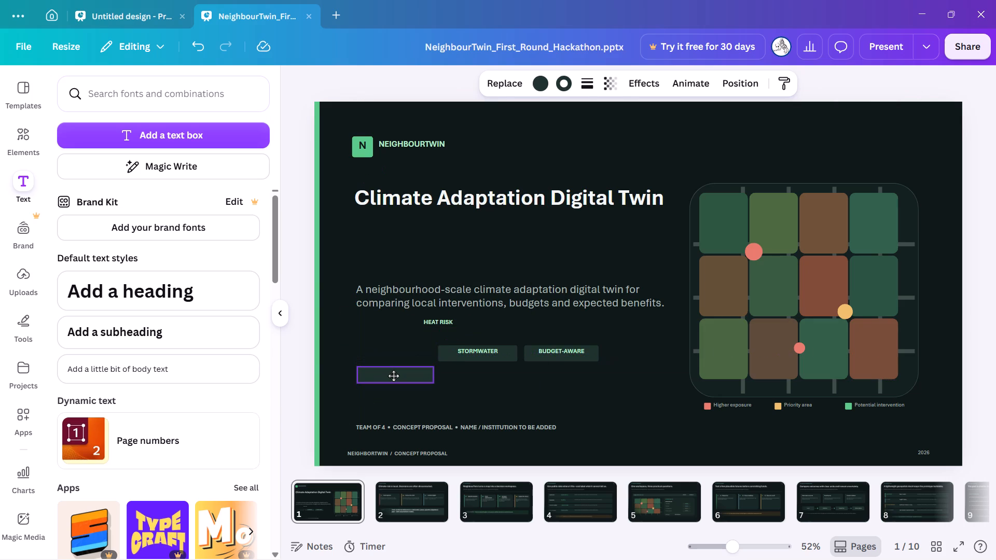
drag(393, 375, 391, 375)
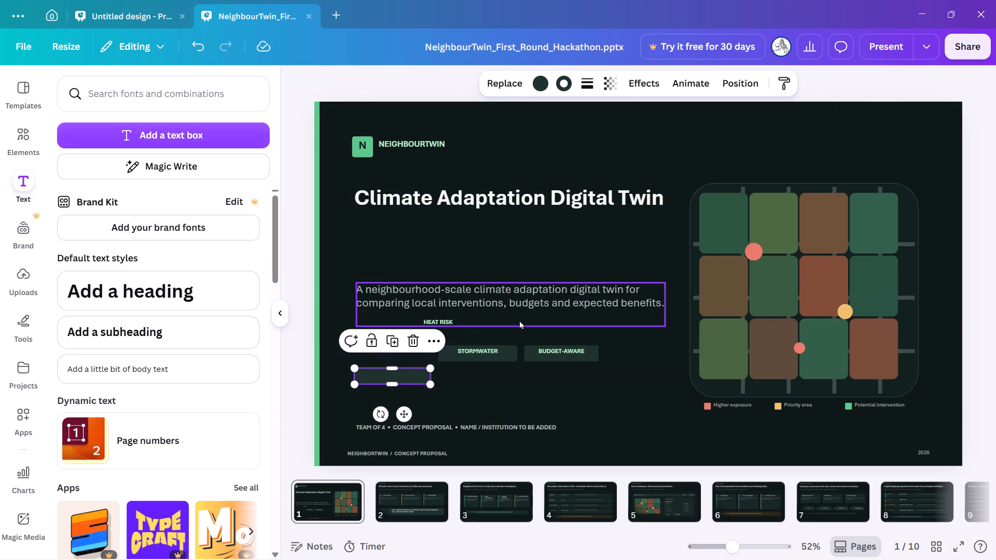
click(506, 335)
drag(437, 324, 405, 366)
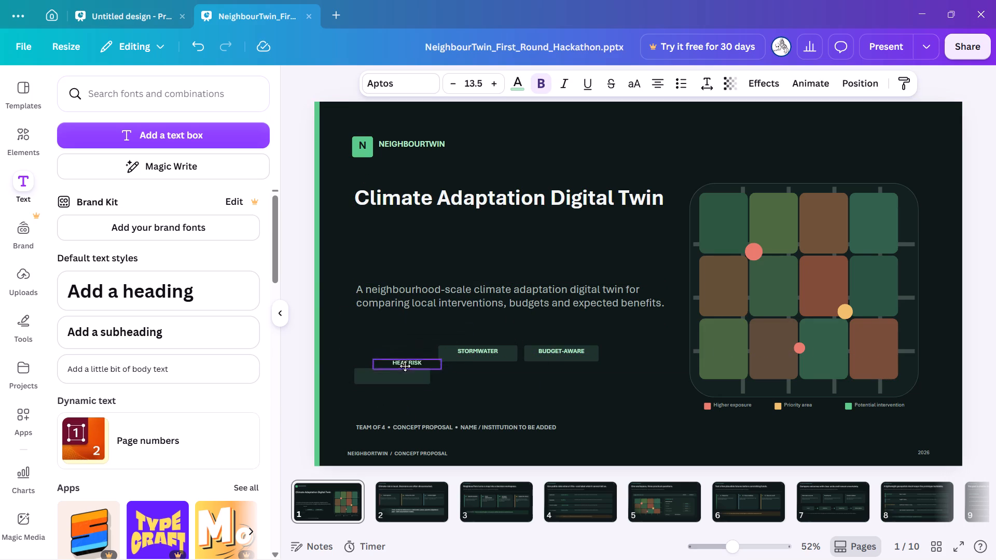
drag(405, 366, 386, 377)
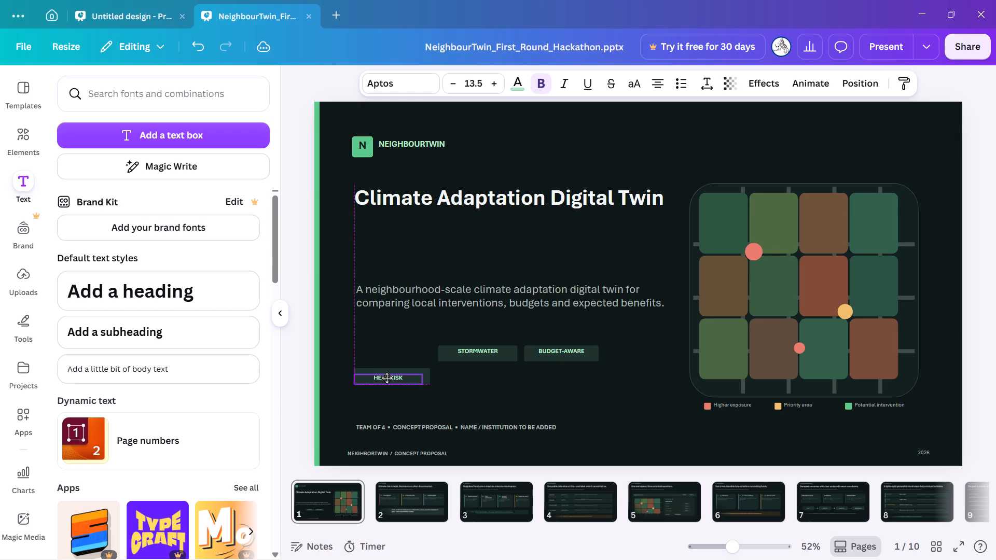
drag(386, 377, 386, 377)
click(574, 259)
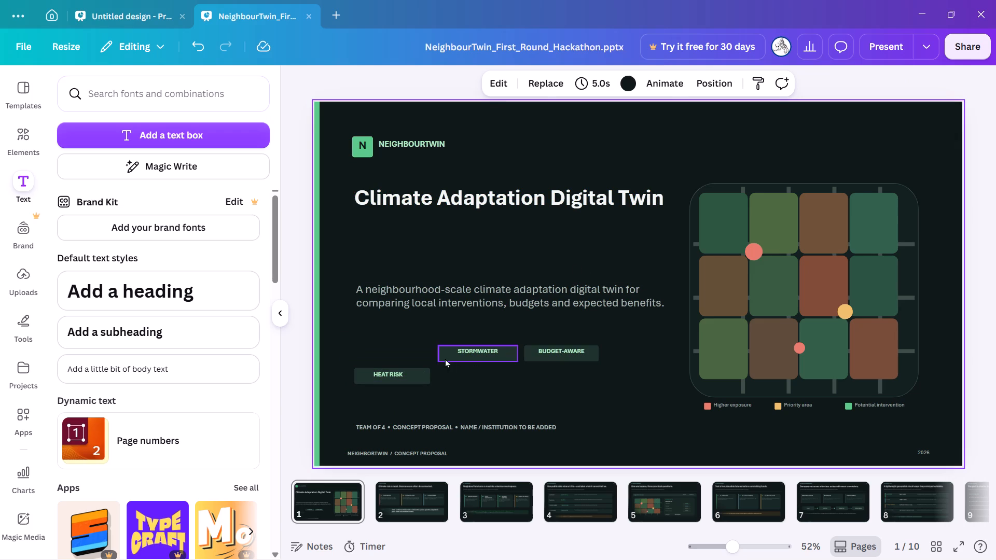
Move the STORMWATER tag's box and text down level with the HEAT RISK tag, centring the text in its box.
drag(445, 358, 445, 381)
click(589, 320)
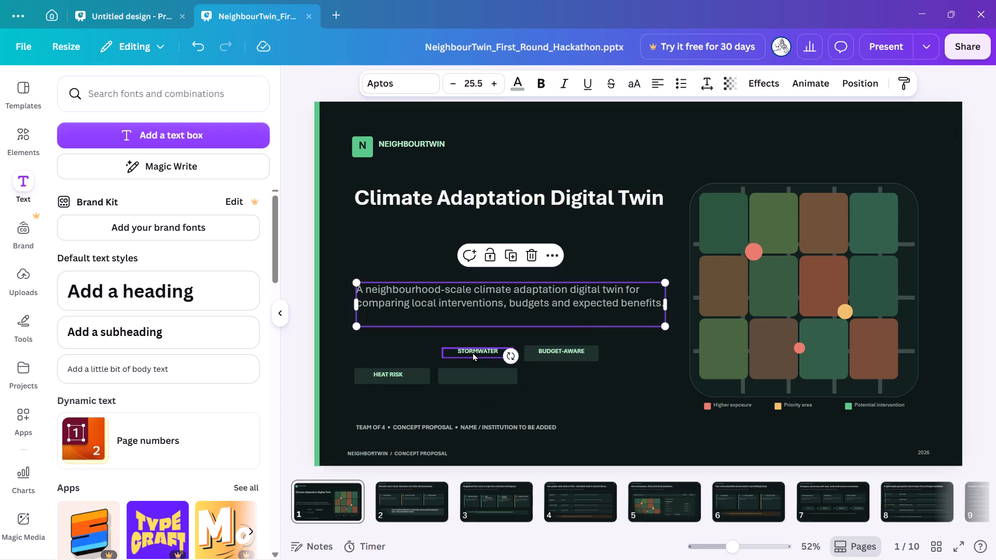
drag(473, 347, 465, 372)
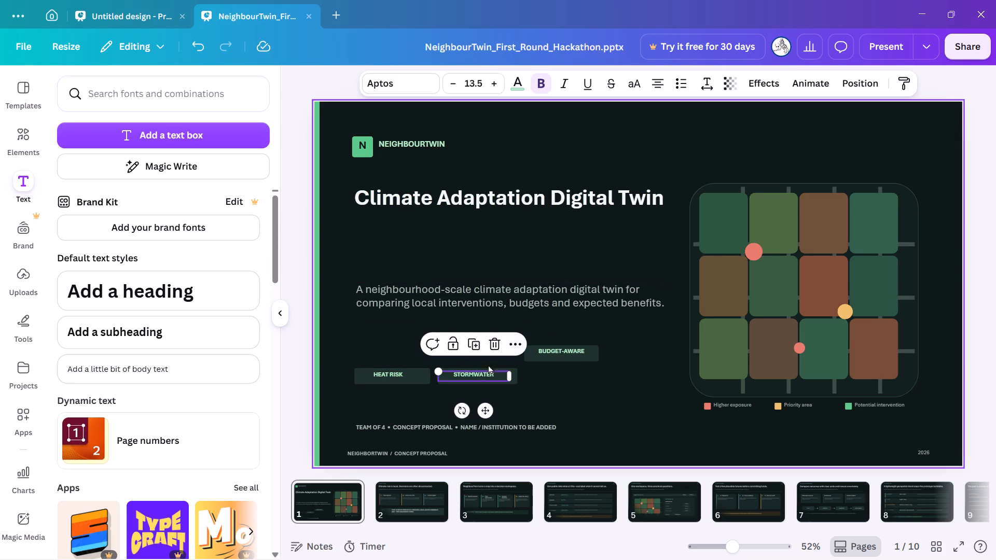
click(473, 372)
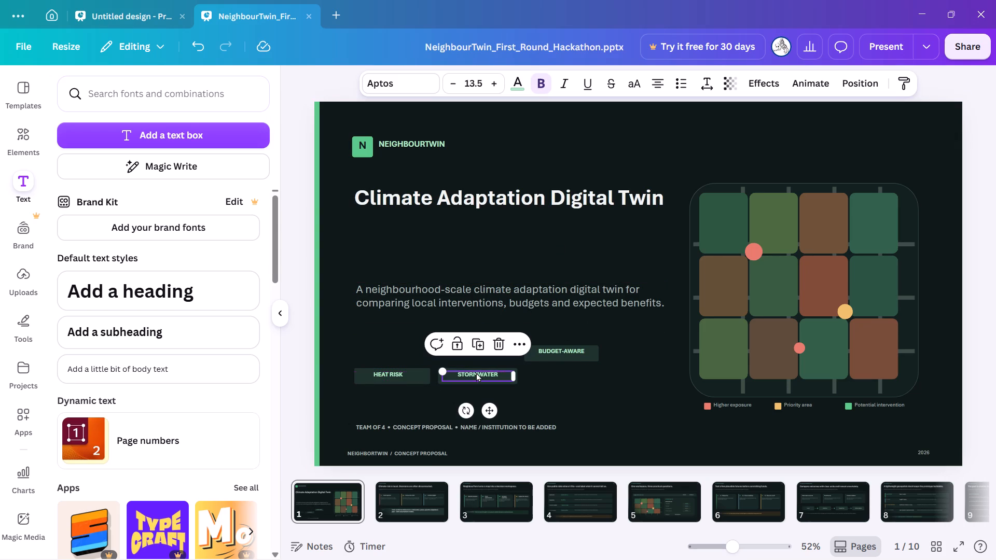
click(541, 254)
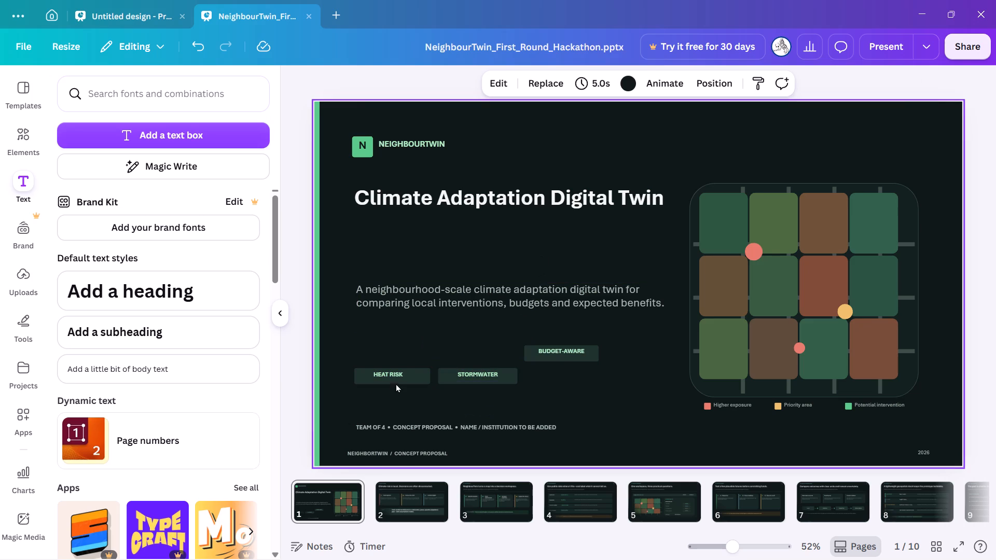
Recentre the HEAT RISK text within its background box, level with the STORMWATER text.
drag(394, 372, 399, 374)
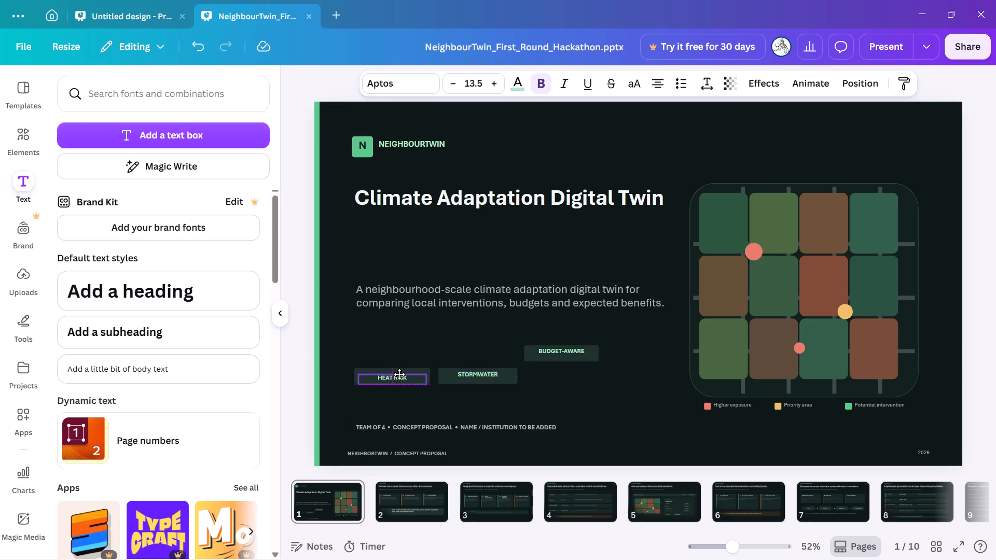
drag(399, 374, 399, 372)
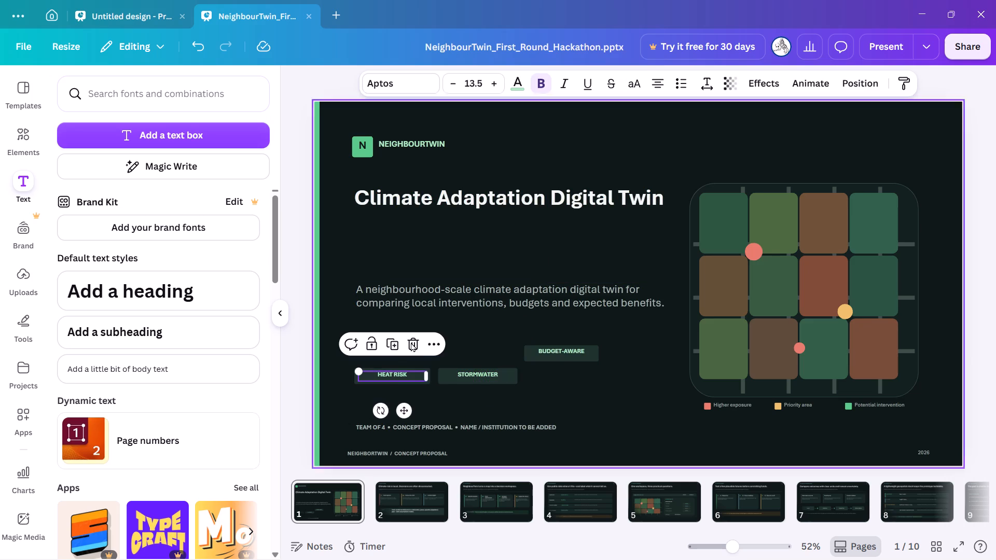
click(444, 259)
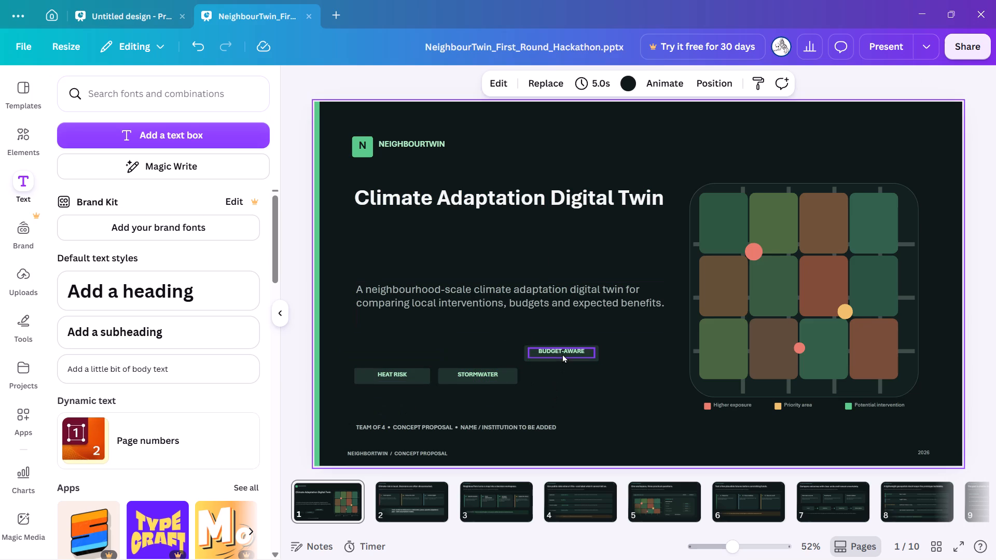
Move the BUDGET-AWARE tag's box and text down into line with the other two tags, centring the text in its box.
drag(542, 358, 542, 377)
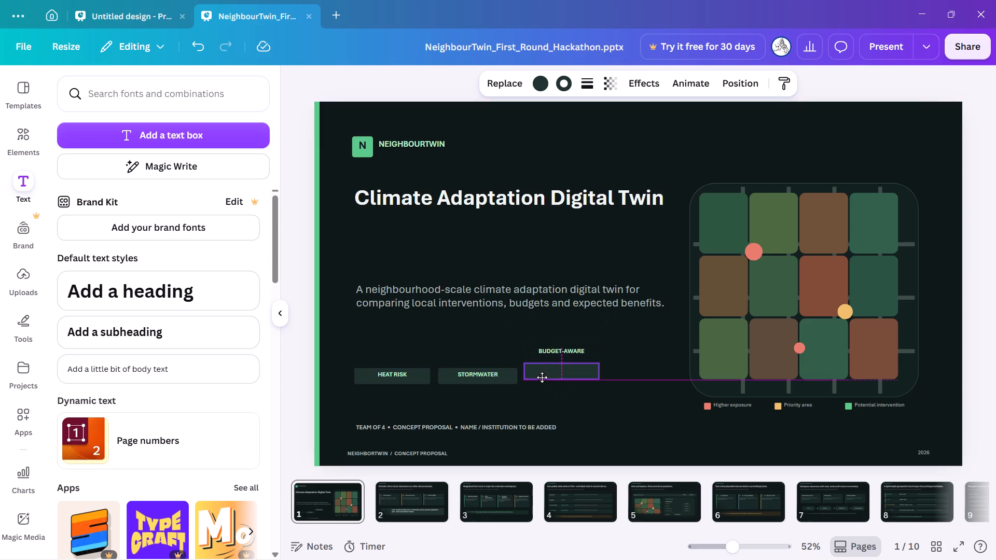
drag(542, 377, 542, 379)
click(576, 239)
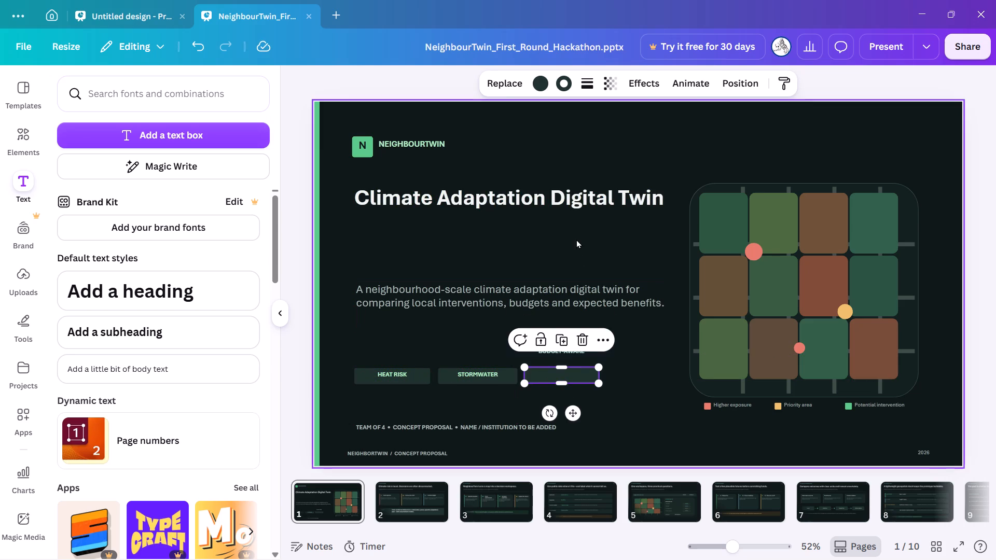
drag(562, 349, 557, 369)
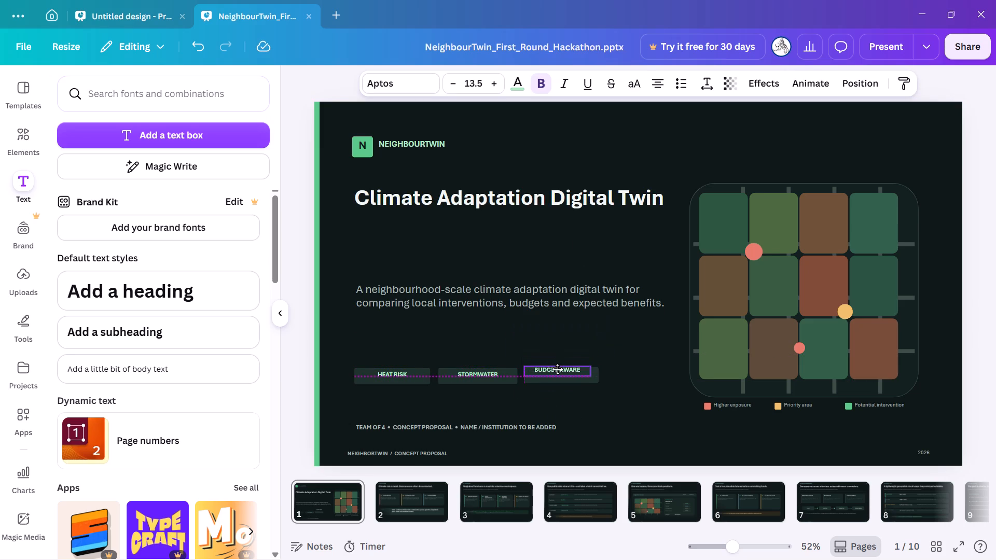
drag(557, 369, 559, 372)
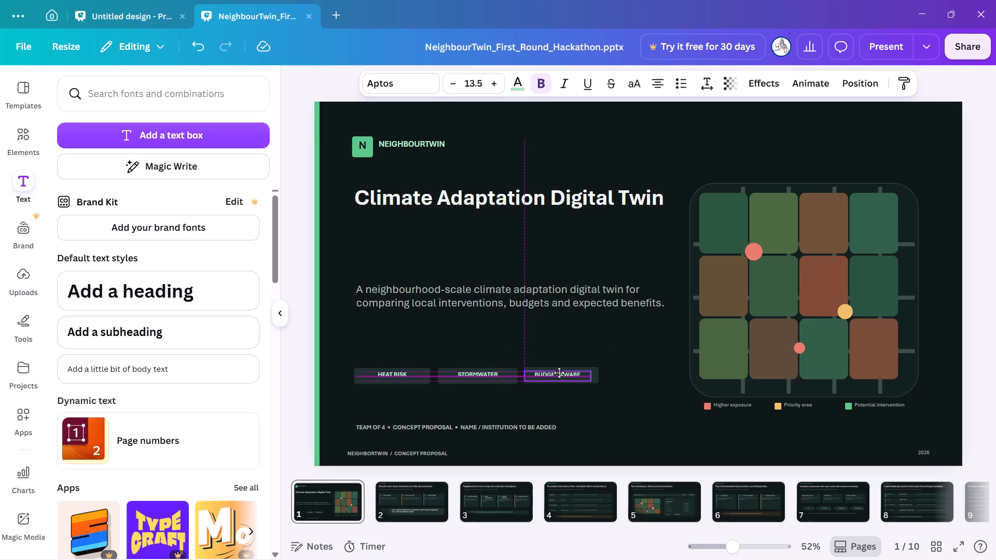
drag(559, 372, 561, 371)
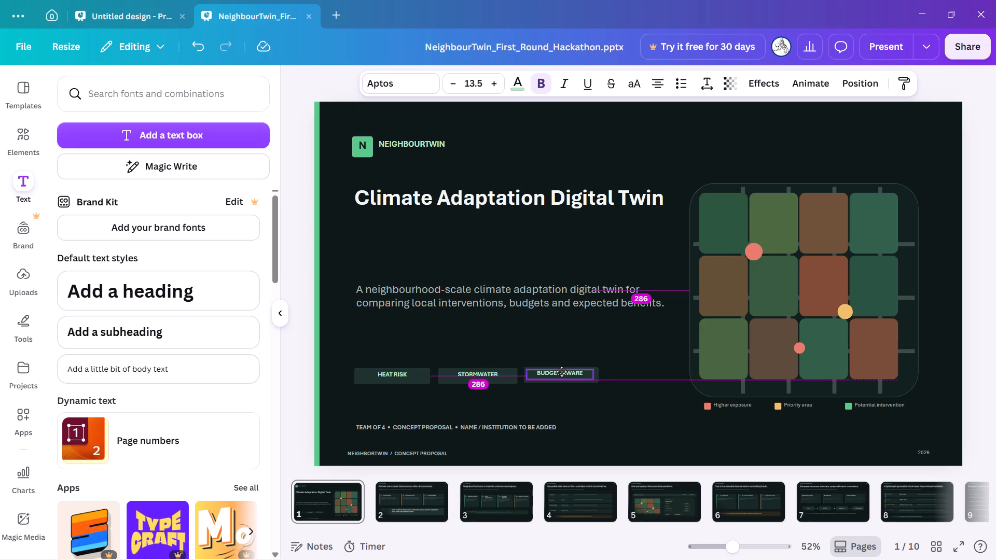
drag(561, 371, 563, 371)
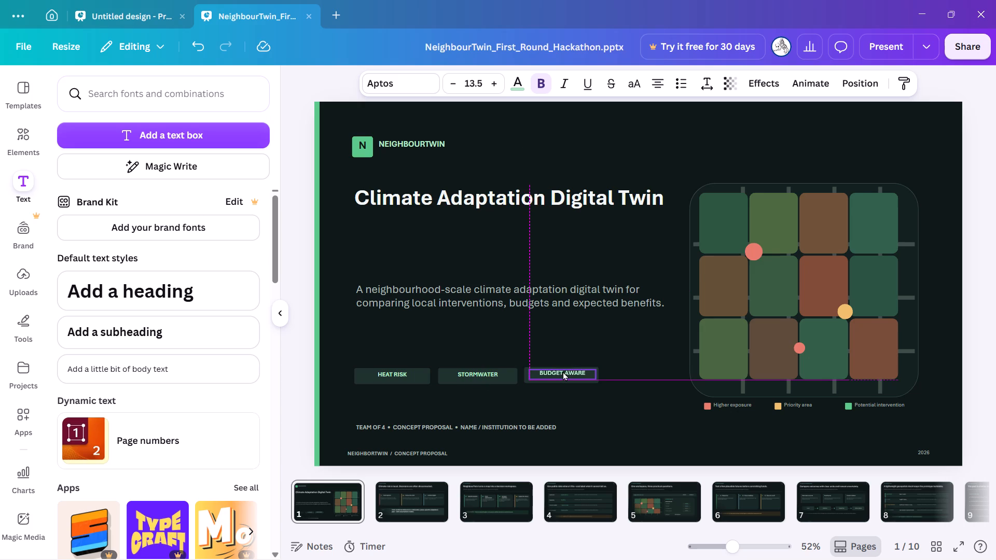
click(554, 258)
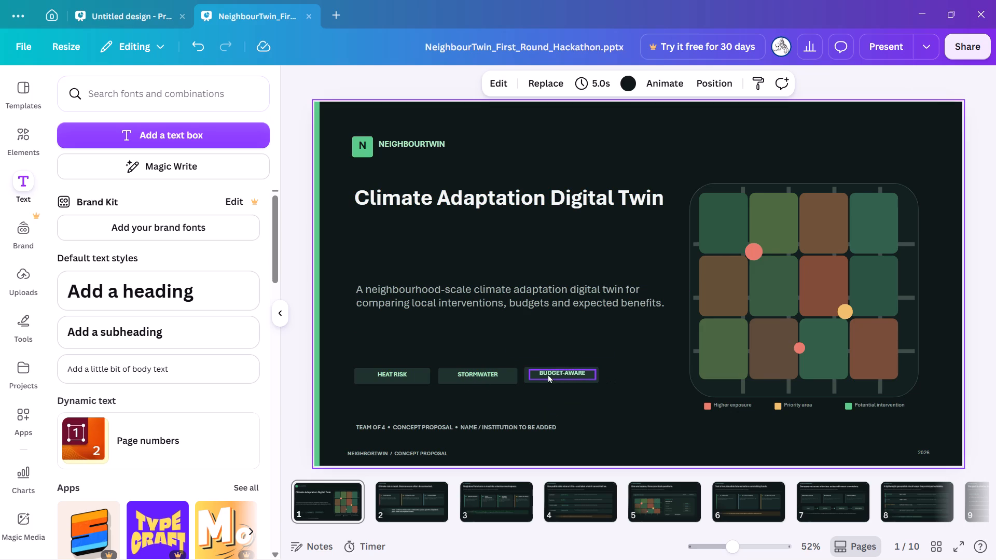
click(546, 371)
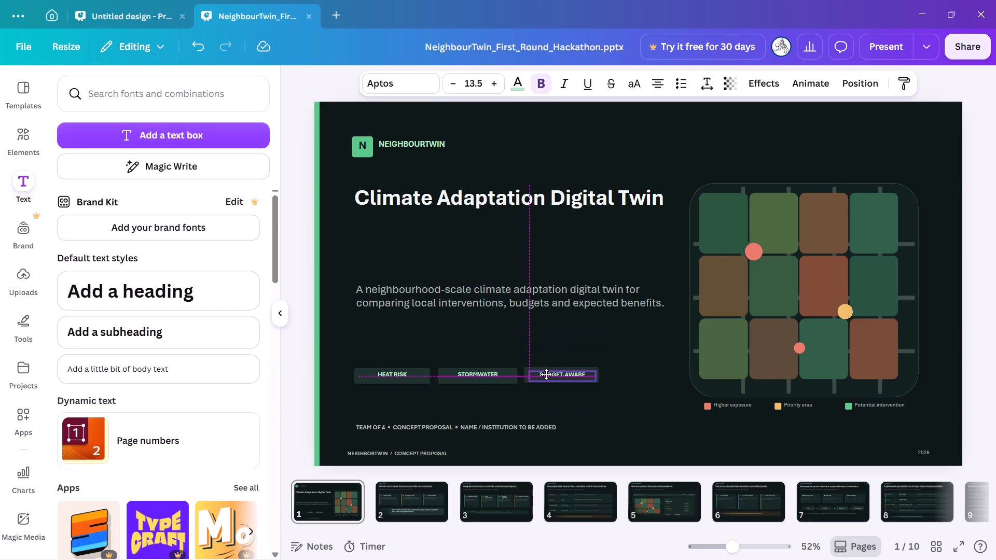
click(552, 245)
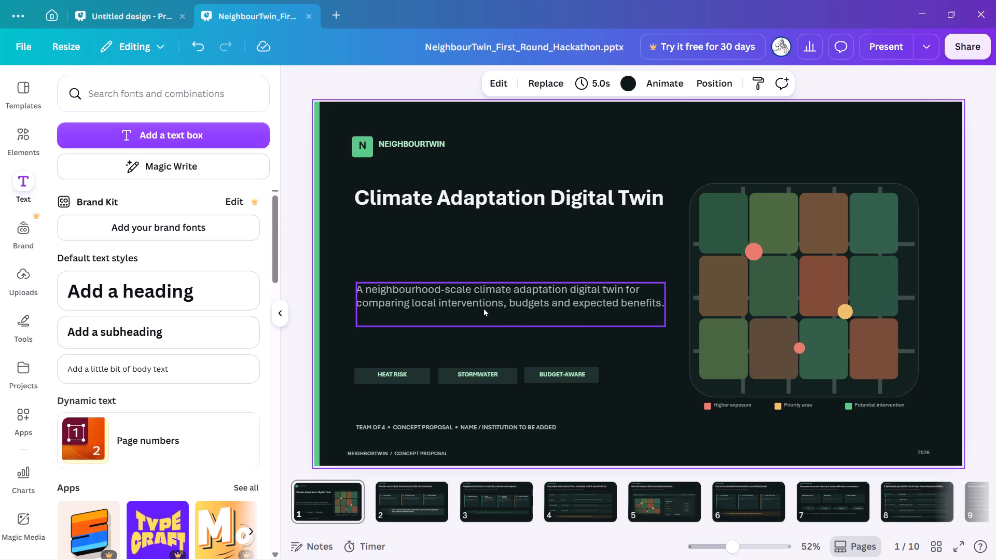
Move the cover slide's description paragraph down so it sits just above the three tags, left-aligned with the title.
drag(483, 307, 481, 342)
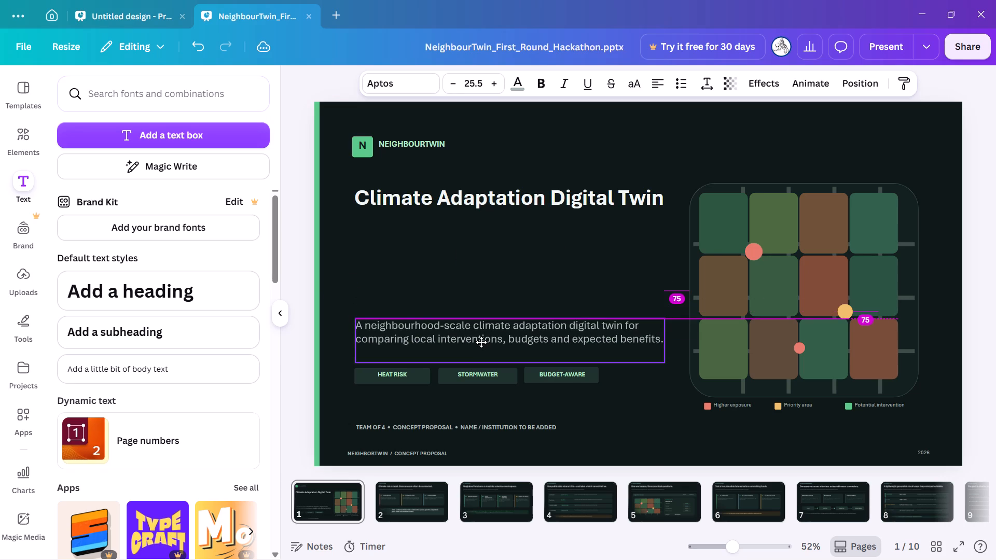
drag(481, 342, 481, 344)
click(622, 146)
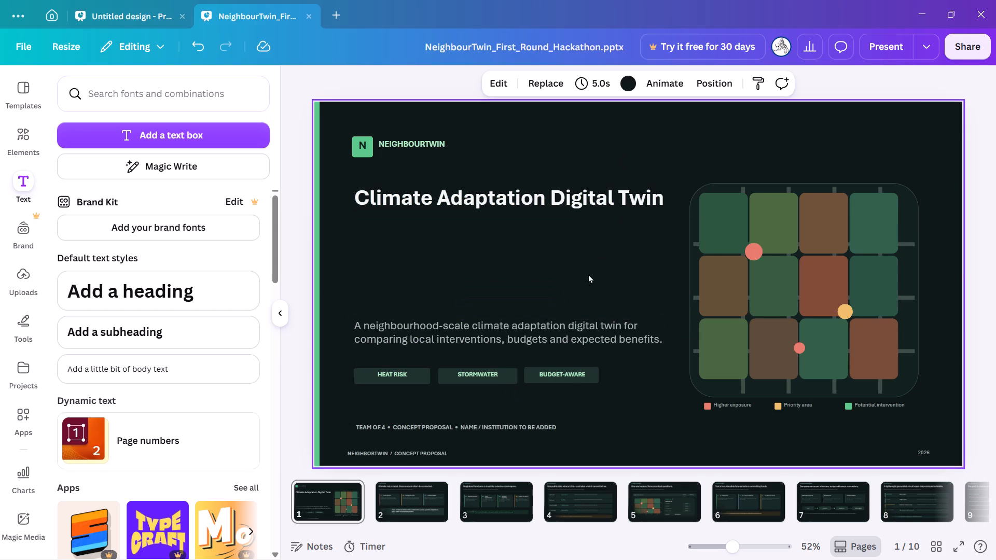
click(522, 336)
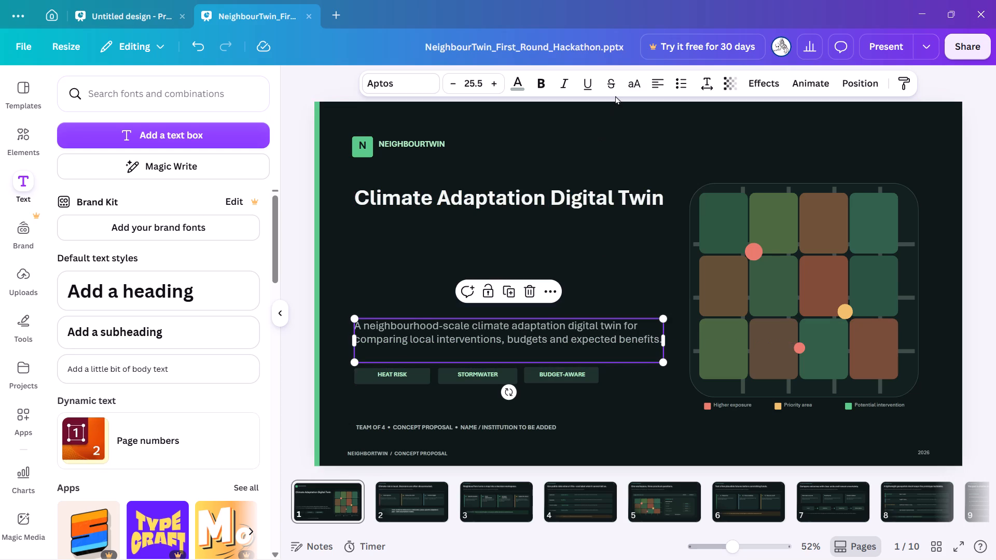
click(612, 120)
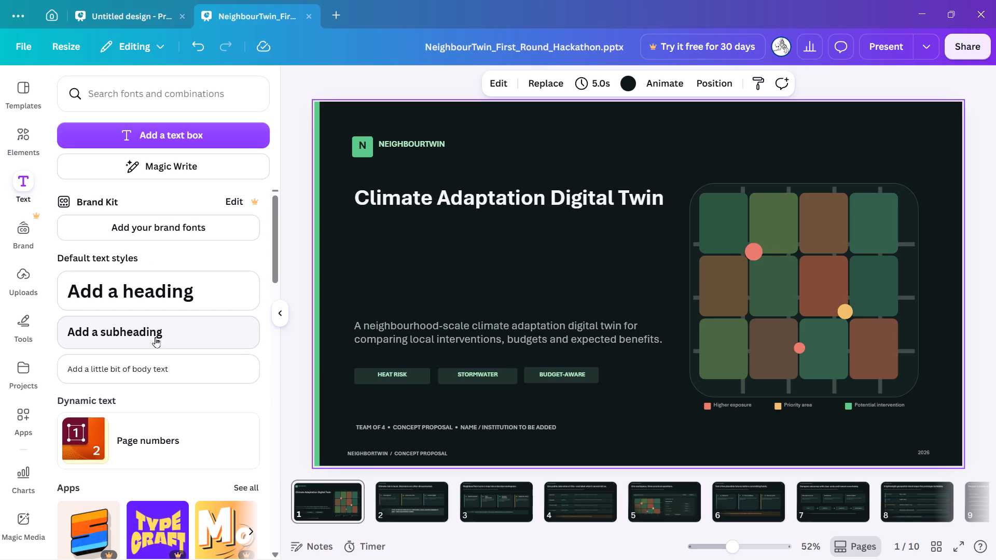
Duplicate the "Climate Adaptation Digital Twin" title and place the copy directly above the description paragraph.
click(434, 199)
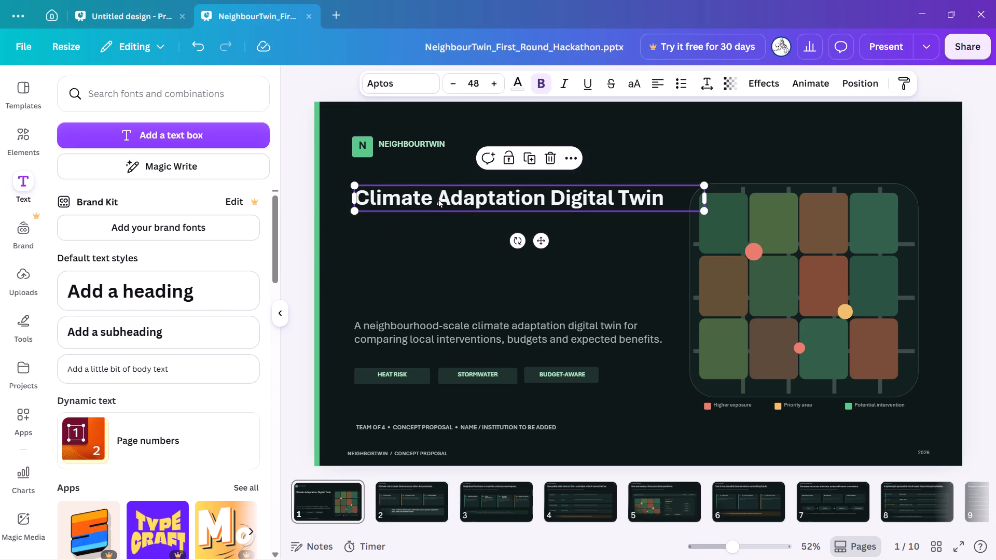
key(ctrl+c)
click(457, 271)
key(ctrl+v)
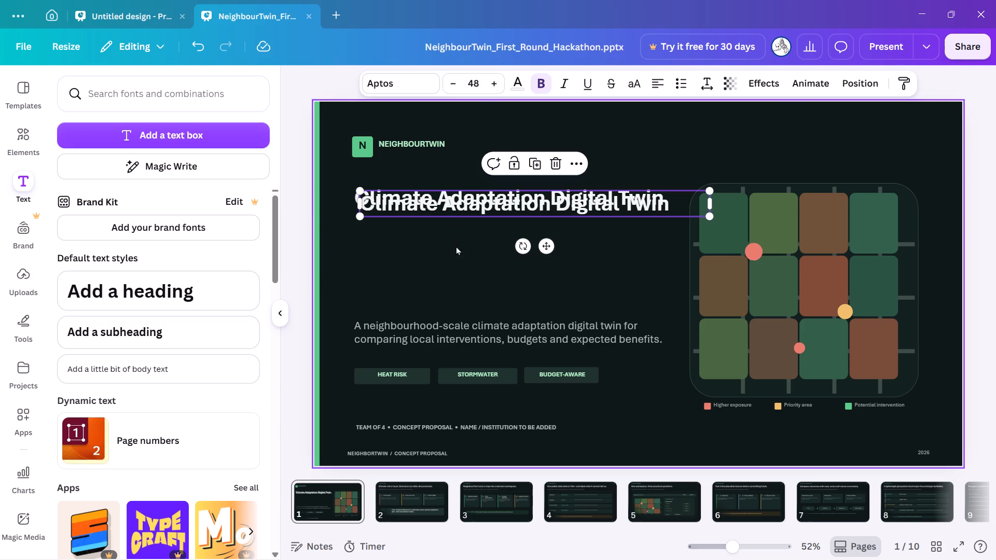
drag(508, 190, 508, 229)
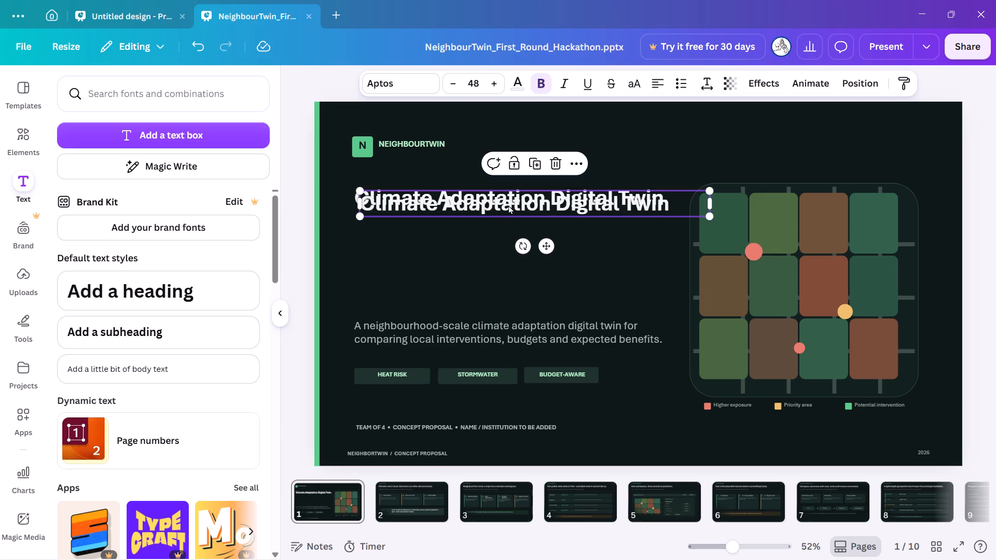
drag(508, 203, 503, 291)
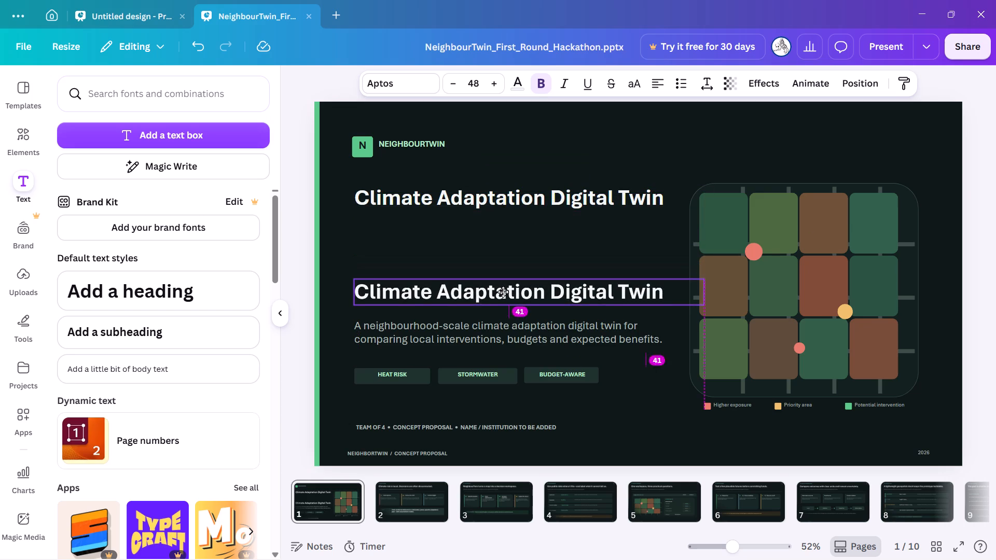
drag(503, 291, 503, 298)
Reduce the duplicated title's font size to 29.
click(536, 290)
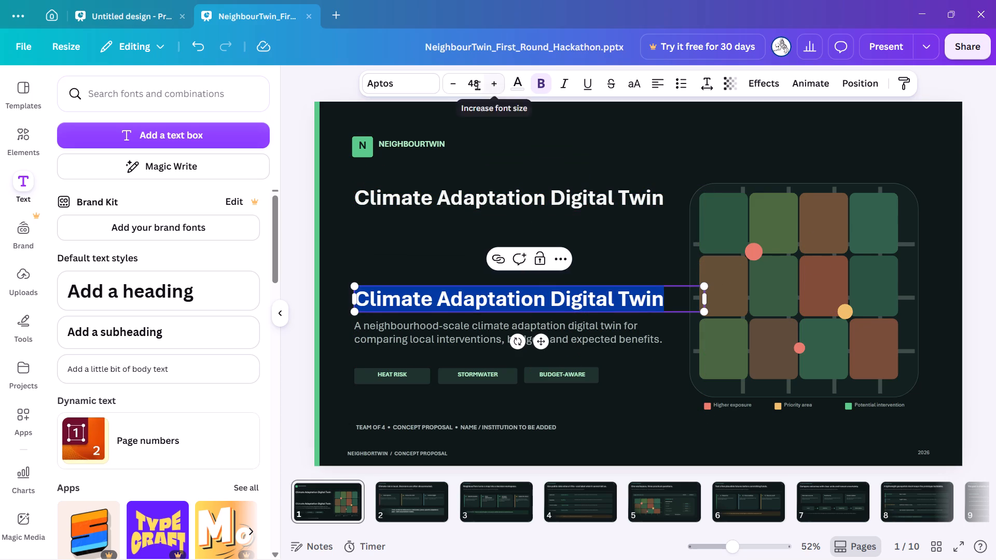
triple_click(449, 85)
triple_click(449, 85)
triple_click(449, 85)
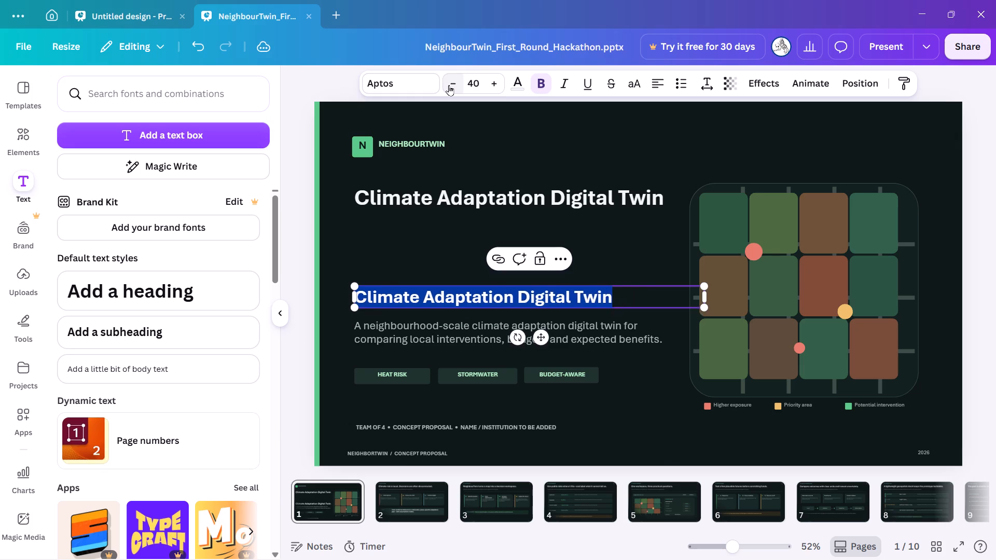
triple_click(449, 85)
triple_click(449, 85)
triple_click(449, 85)
click(449, 85)
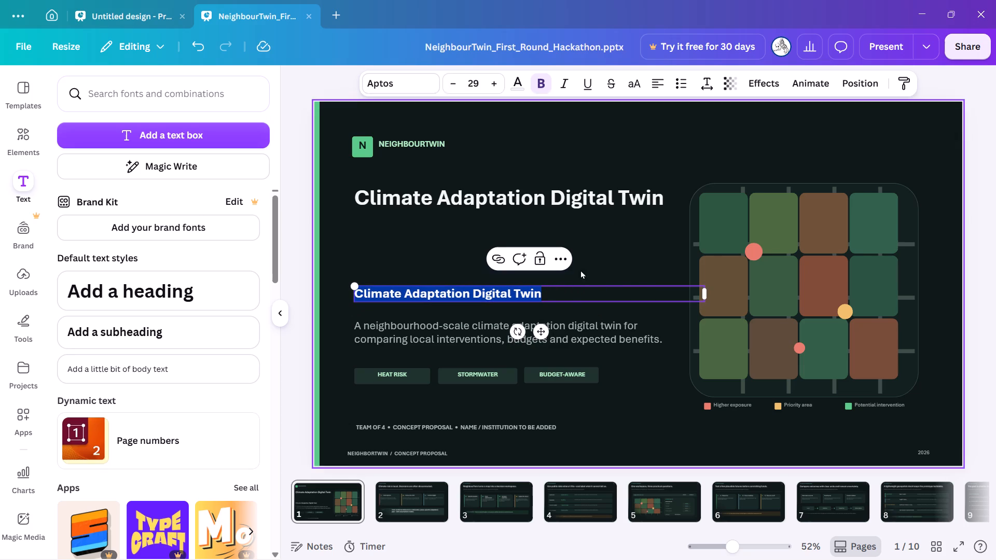
Replace the duplicated title's text with "A cleaner way to decide where a neighbourhood adapts.".
key(BackSpace)
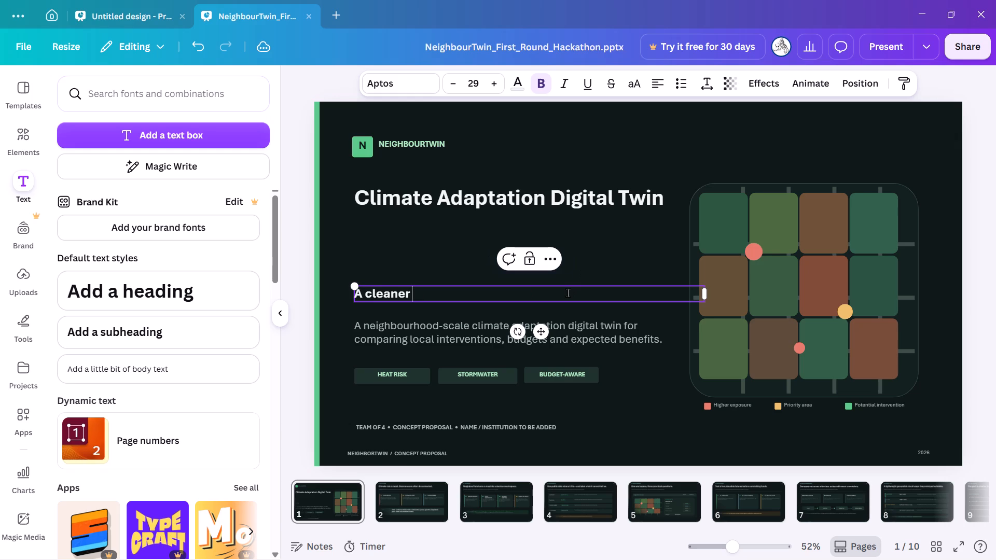
key(BackSpace)
text(at ot)
key(BackSpace)
key(BackSpace)
text(to)
key(BackSpace)
key(BackSpace)
key(BackSpace)
text(y)
key(space)
key(BackSpace)
key(BackSpace)
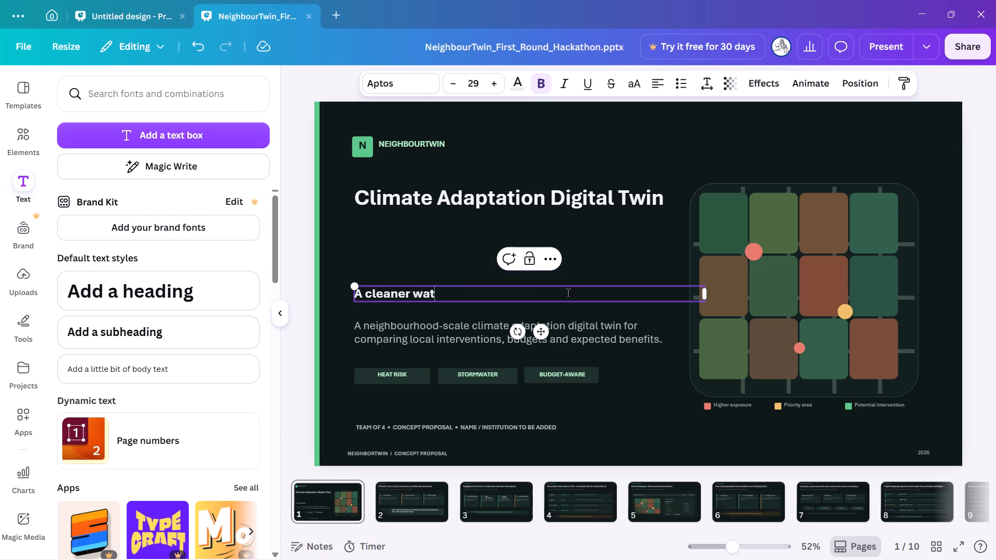
key(BackSpace)
key(BackSpace)
text(ay to decide)
key(space)
text(where a neih)
key(BackSpace)
text(gj)
key(BackSpace)
text(hbout)
key(BackSpace)
text(r)
key(space)
text(hood adapts)
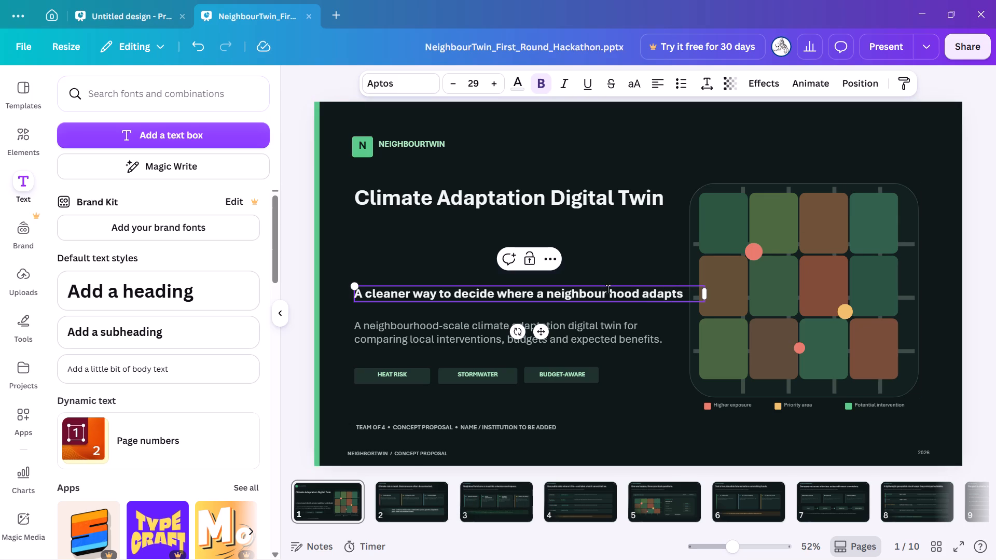
click(610, 293)
key(BackSpace)
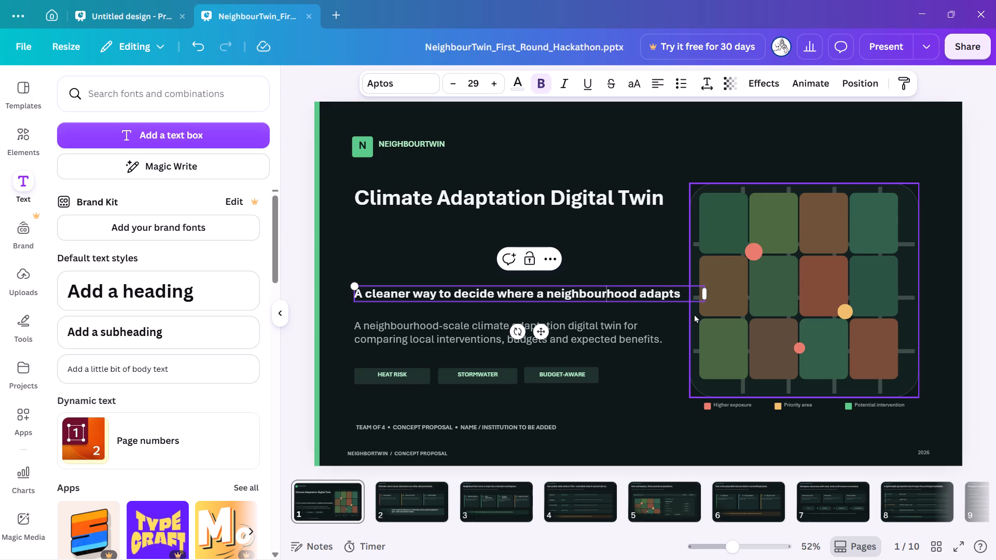
click(681, 295)
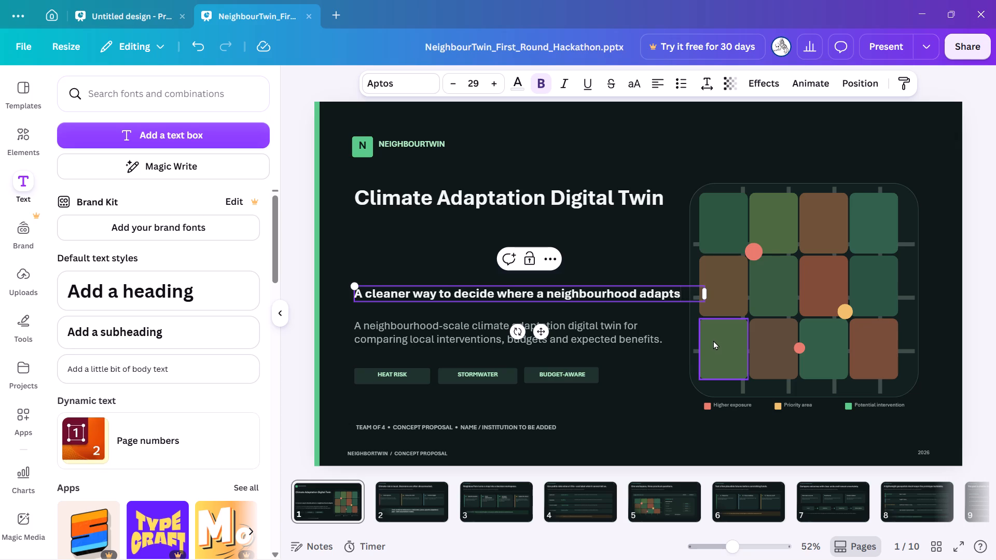
key(period)
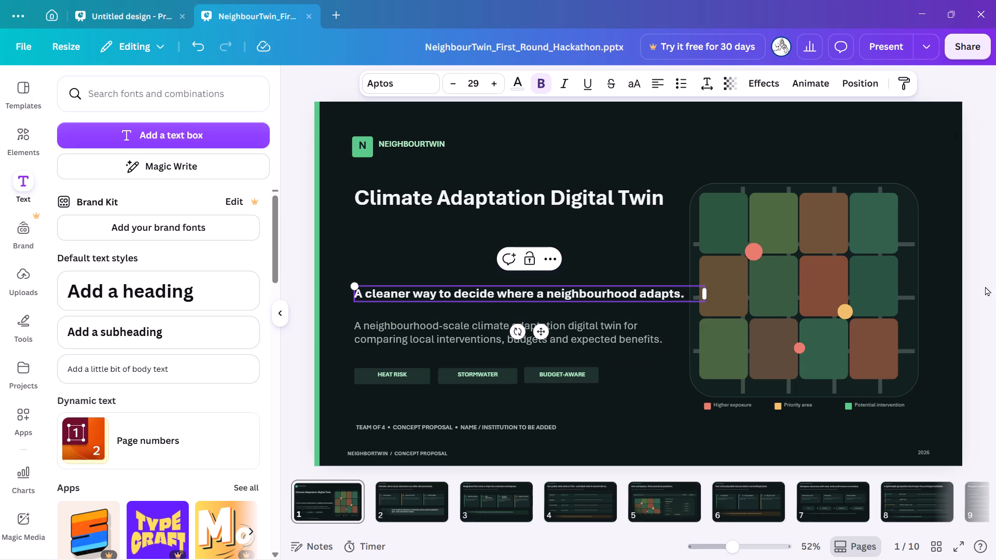
click(979, 286)
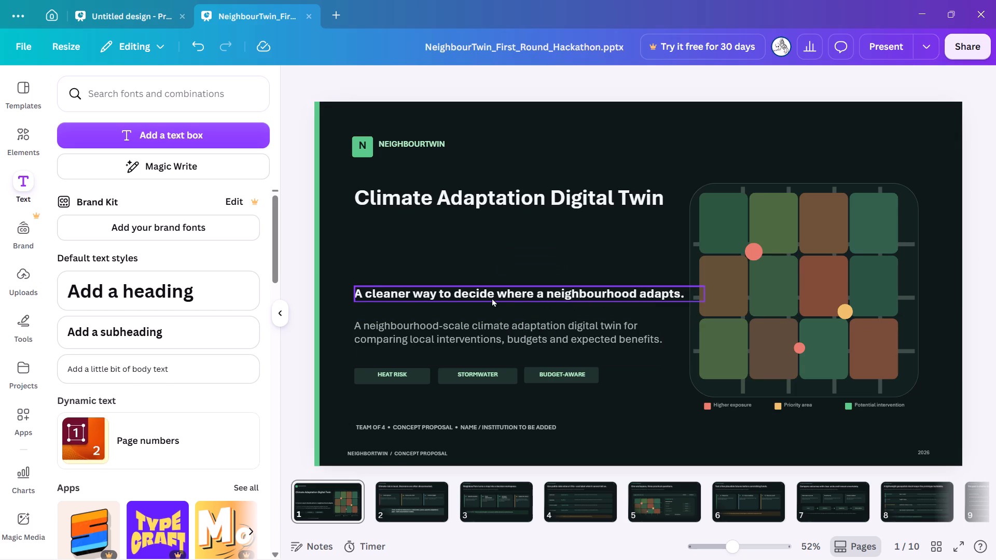
Move the "A cleaner way to decide..." tagline down, close above the description paragraph.
drag(471, 292, 472, 304)
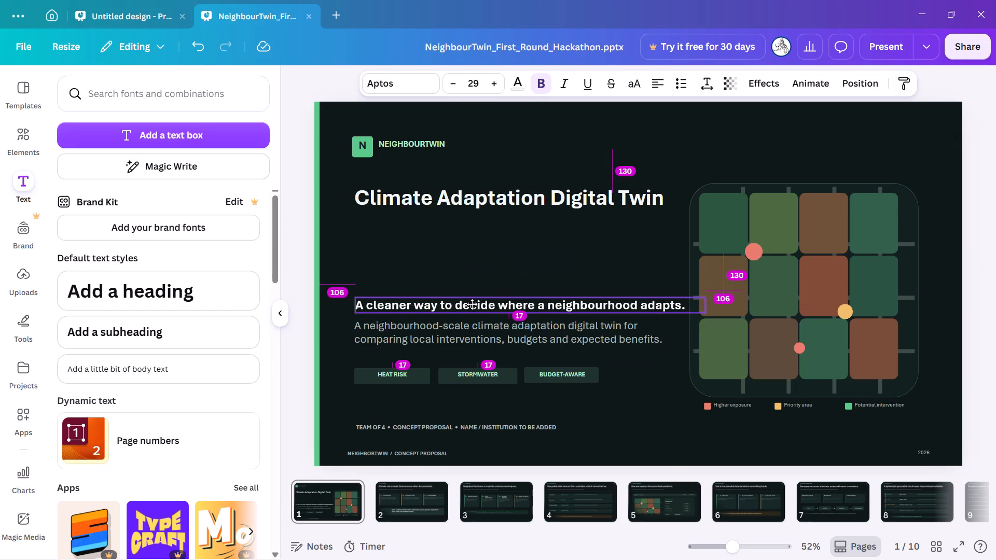
drag(472, 304, 470, 307)
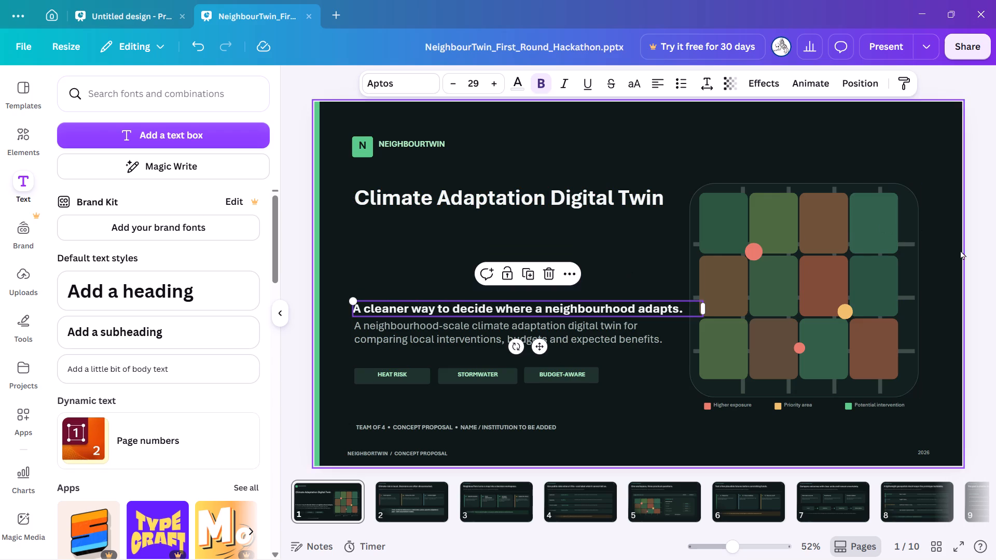
click(976, 255)
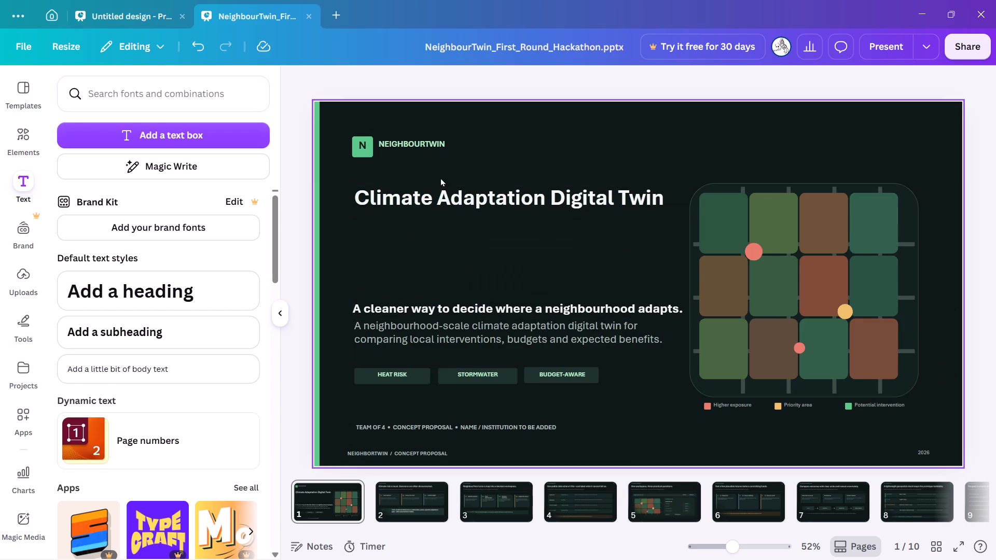
Duplicate the green NEIGHBOURTWIN label and place the copy just beneath the main title, near its left edge.
click(416, 141)
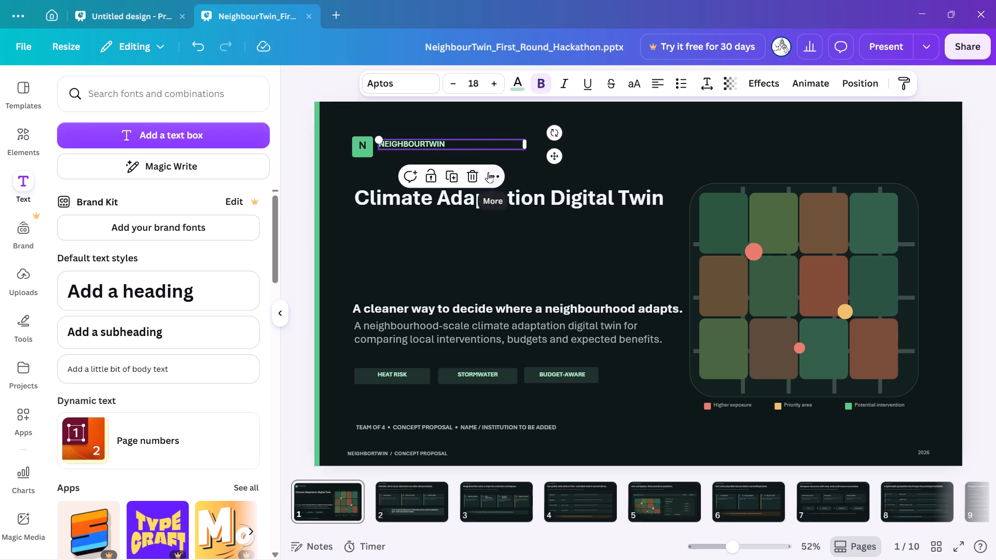
key(ctrl+c)
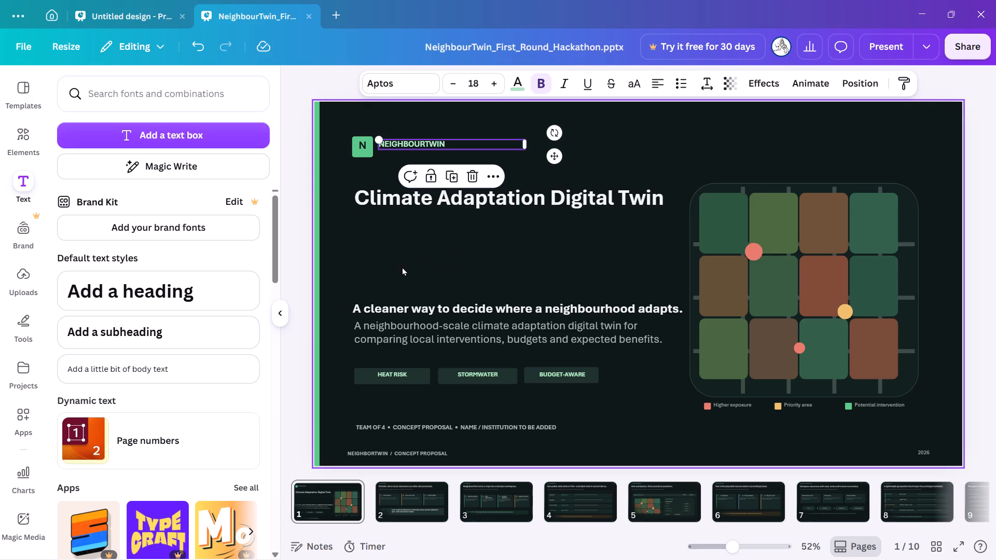
click(398, 276)
key(ctrl+v)
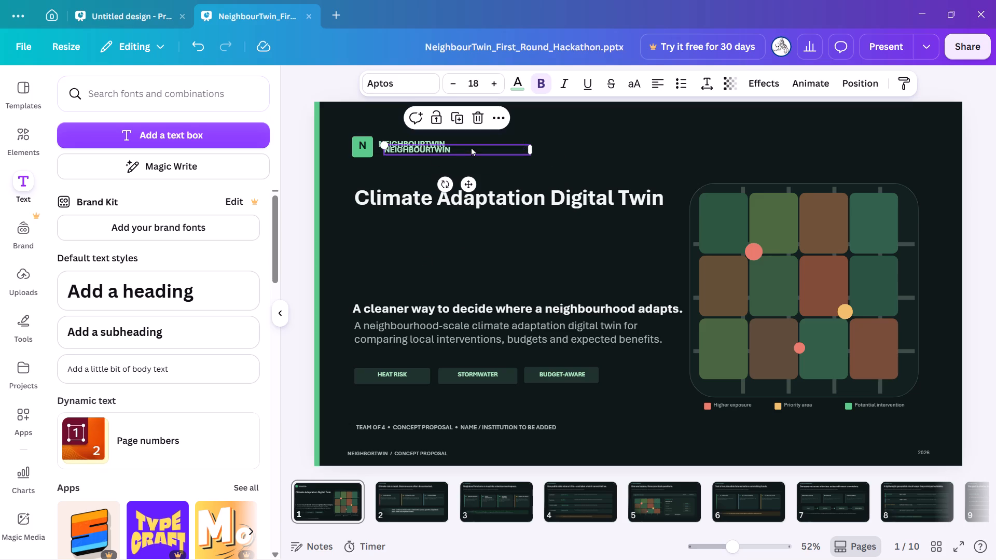
drag(471, 147, 441, 223)
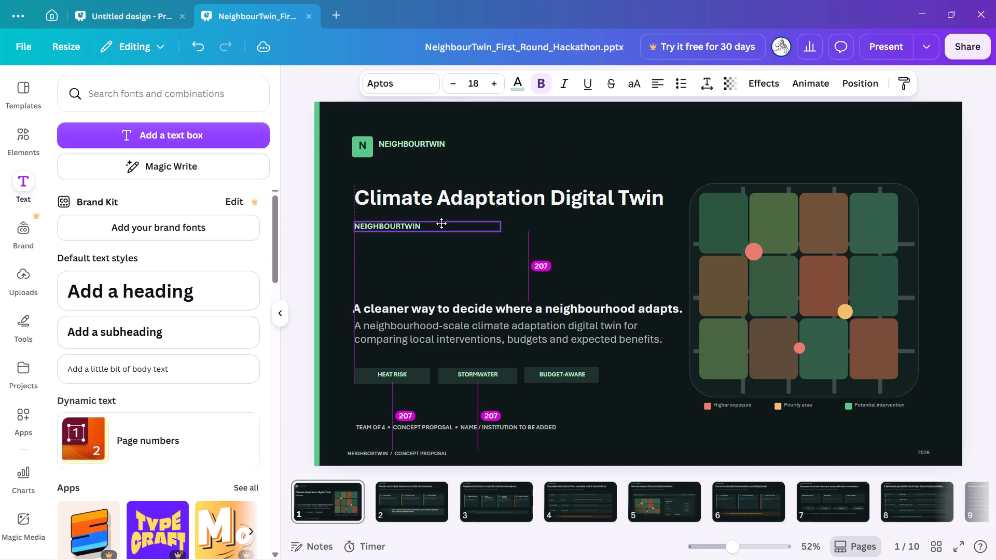
drag(441, 223, 444, 223)
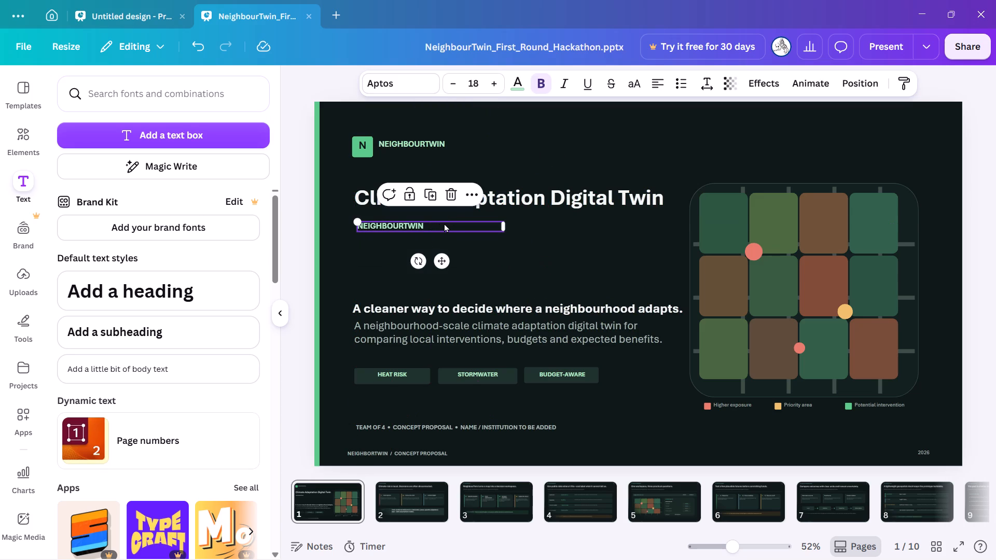
Remove bold from the copied NEIGHBOURTWIN label, move it slightly closer to the title and set its font size to 25.
triple_click(491, 83)
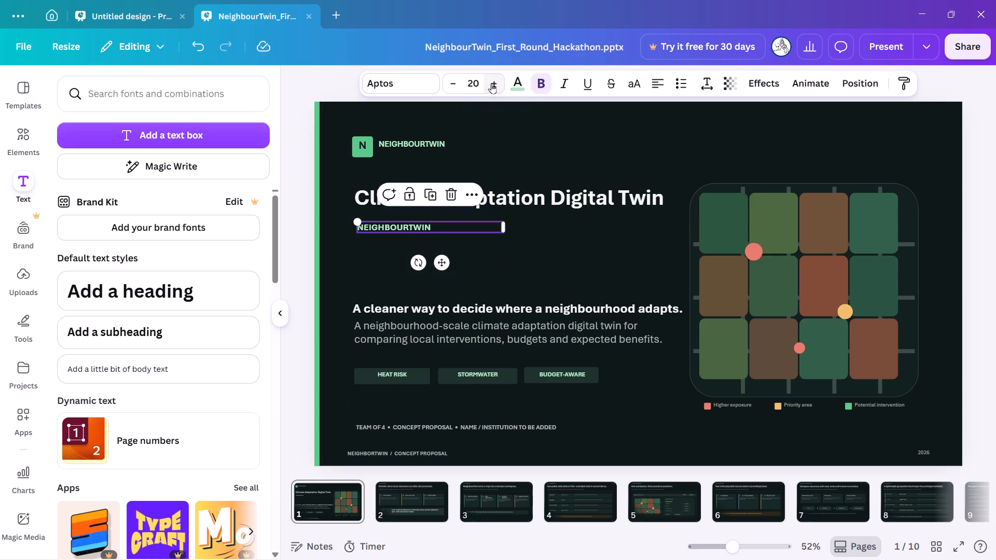
click(536, 84)
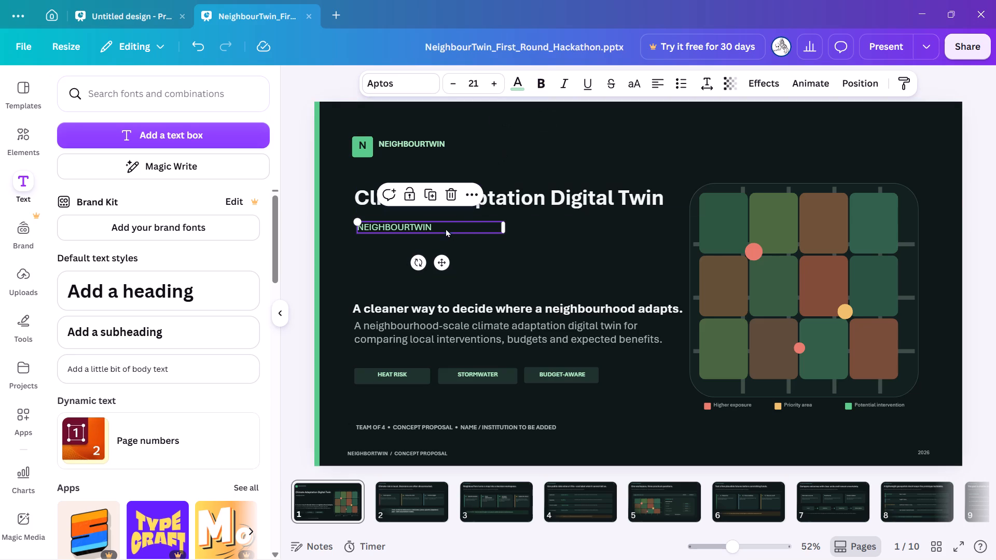
drag(446, 225, 445, 218)
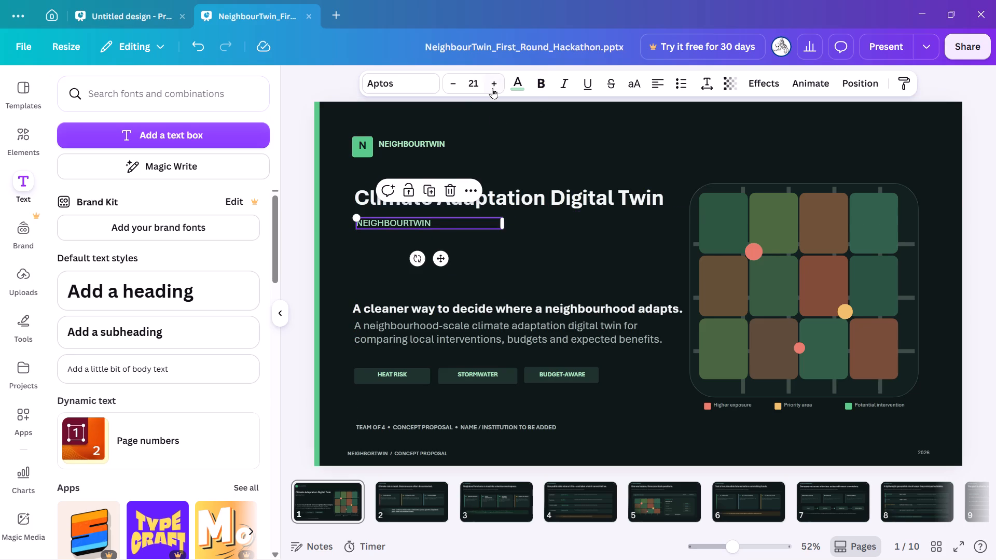
triple_click(494, 87)
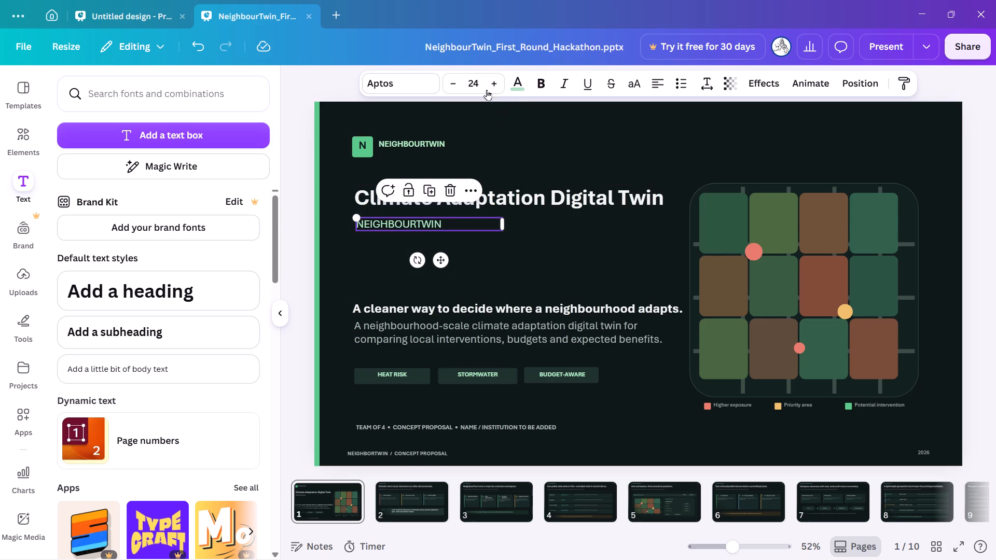
click(490, 85)
Replace the copied label's text with "For neighbourhood decisions".
click(454, 223)
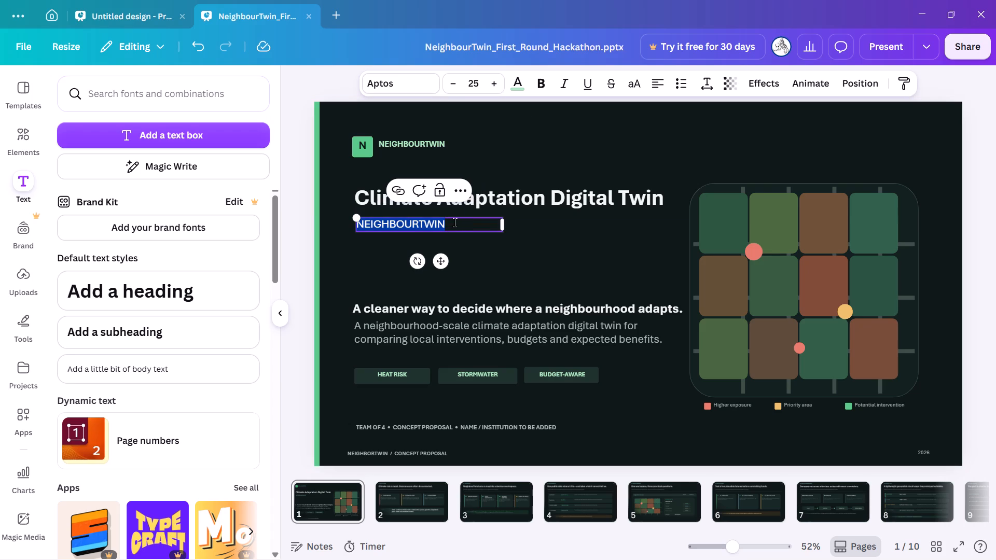
key(BackSpace)
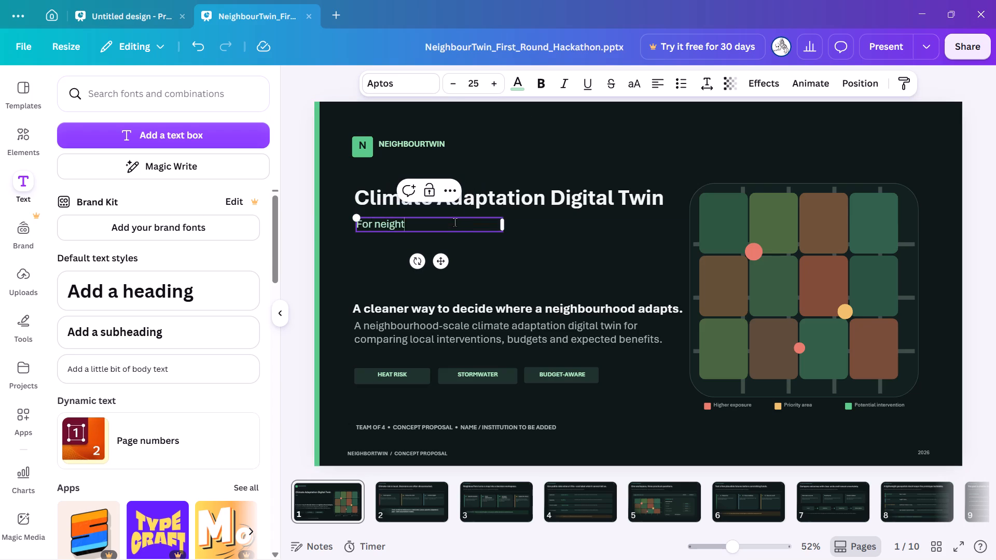
key(BackSpace)
text(bourhood decisions)
Set the "For neighbourhood decisions" subtitle's font size to 30 and widen its text box to keep it on one line.
triple_click(494, 83)
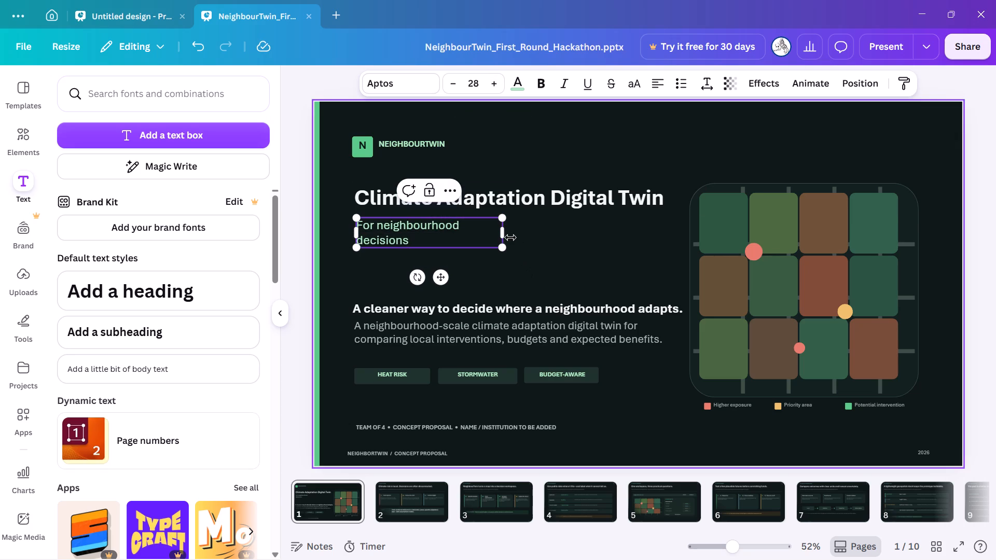
drag(506, 233, 534, 232)
double_click(492, 85)
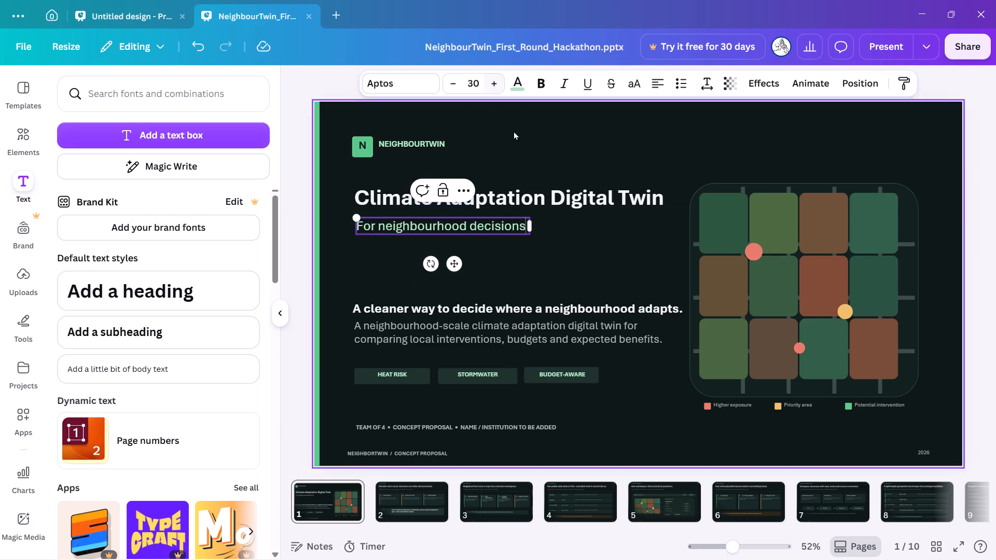
drag(525, 227, 533, 227)
drag(533, 227, 545, 225)
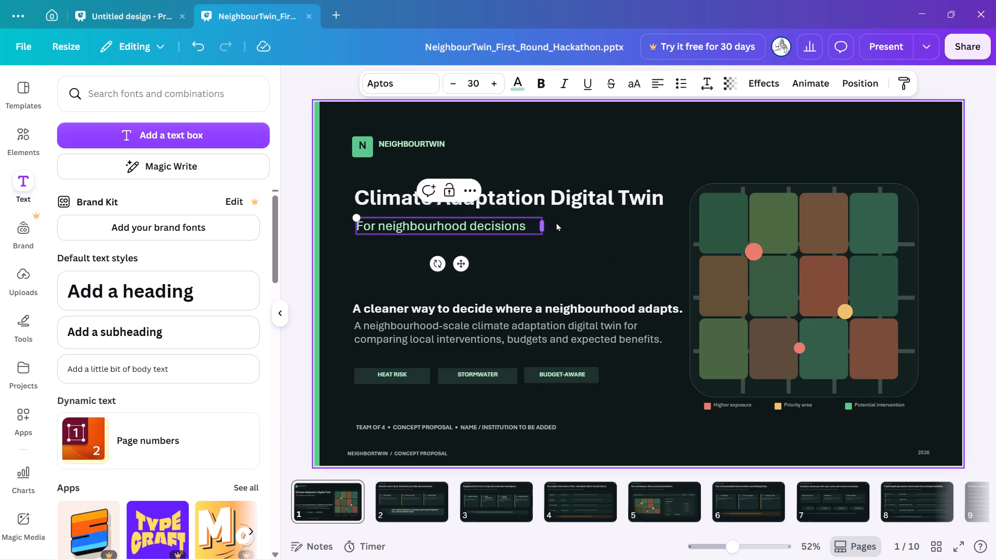
click(612, 226)
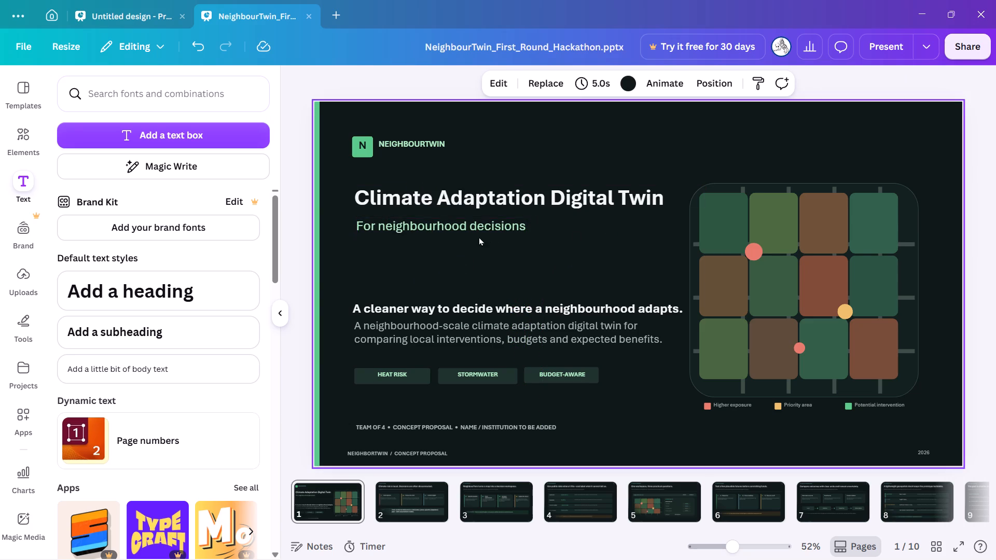
Add an extra space before "neighbourhood" and before "decisions" in the green subtitle.
click(376, 223)
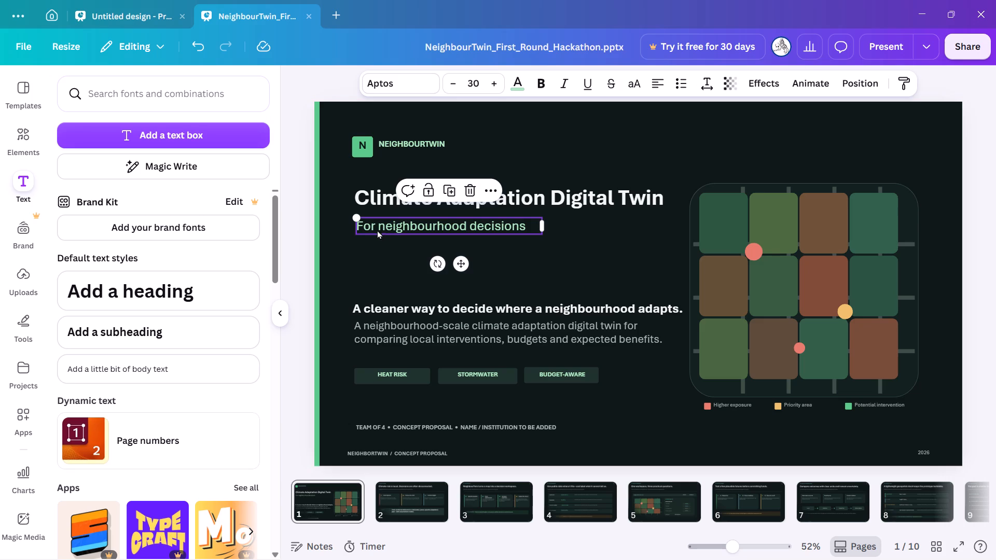
click(378, 226)
key(space)
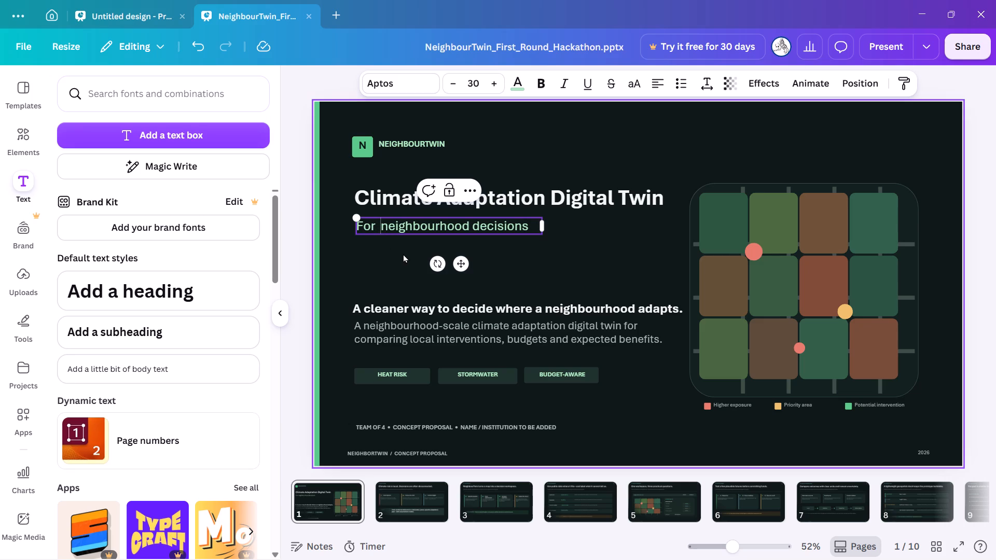
click(472, 226)
key(space)
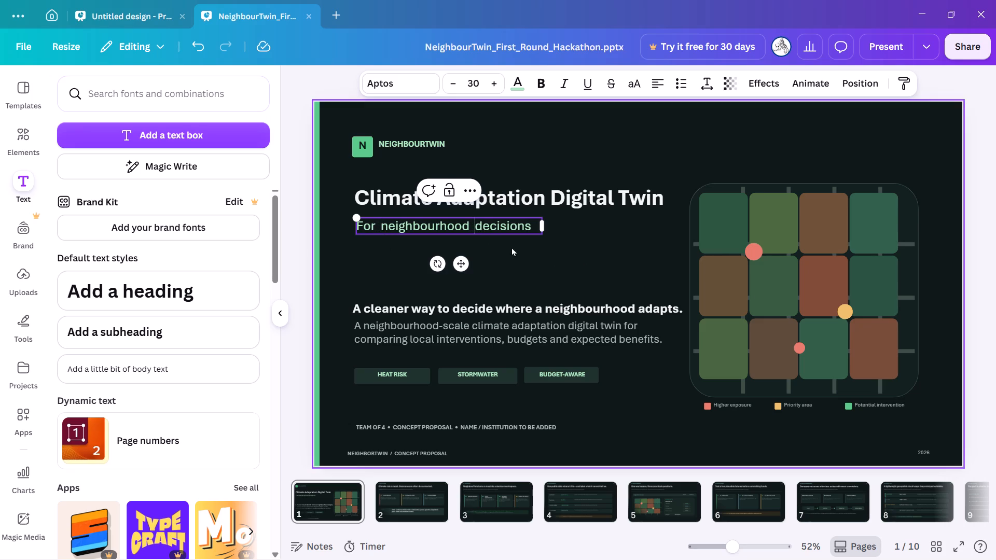
click(651, 146)
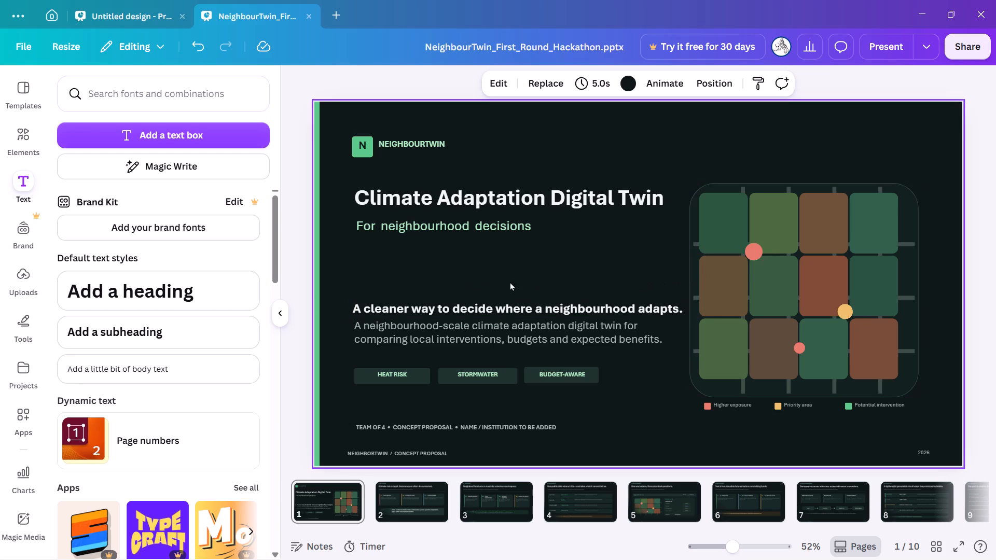
Copy the horizontal divider line beneath slide 2's intro sentence and paste it onto the cover slide.
click(416, 501)
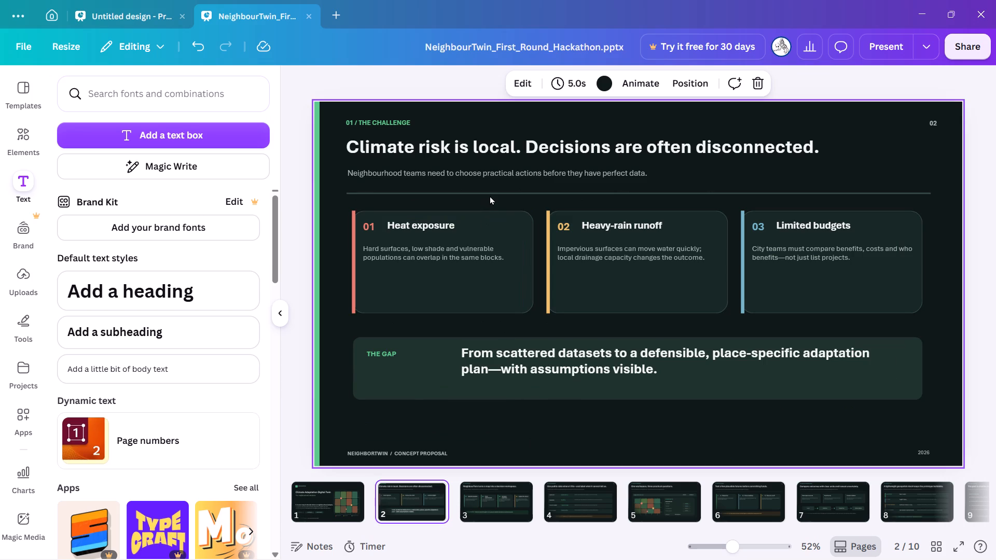
click(486, 193)
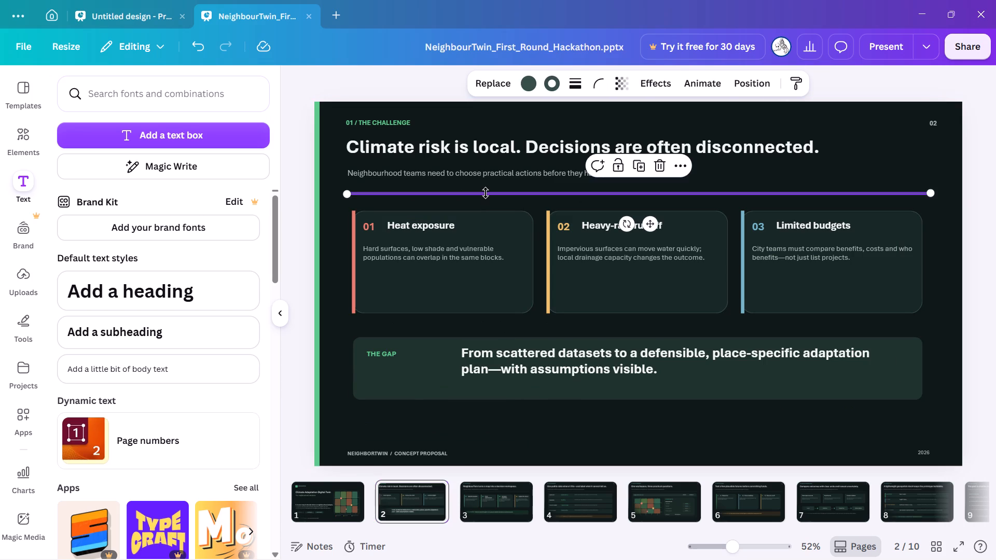
key(ctrl+c)
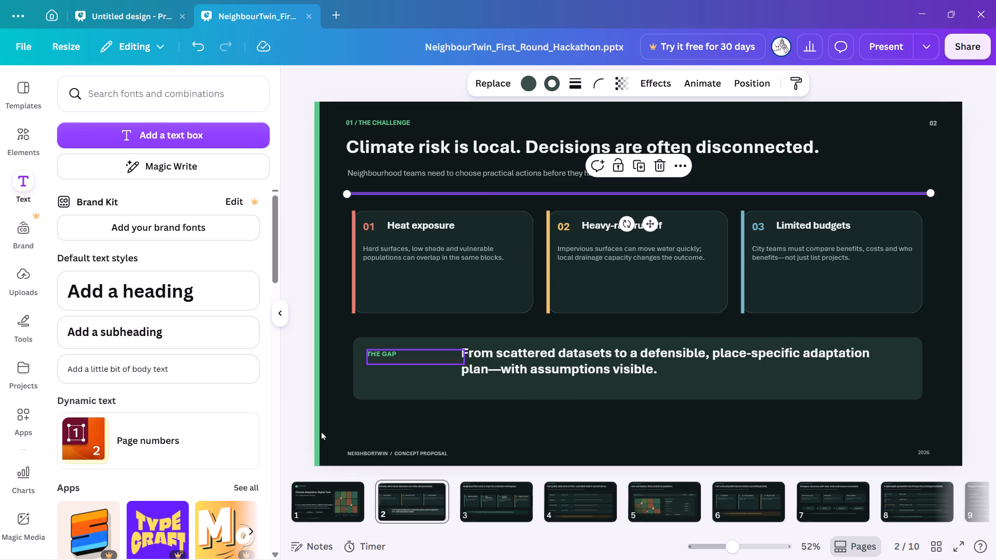
click(316, 495)
click(428, 269)
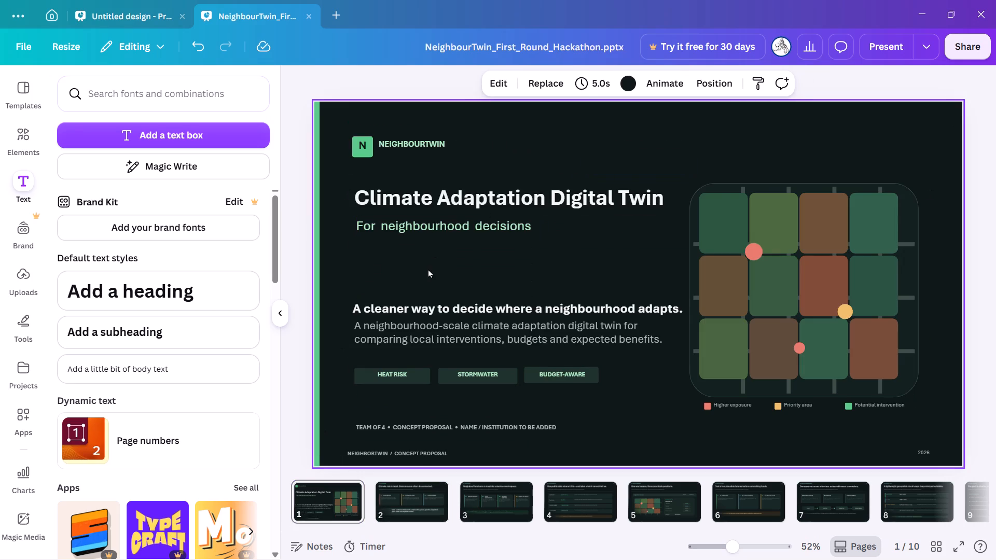
key(ctrl+v)
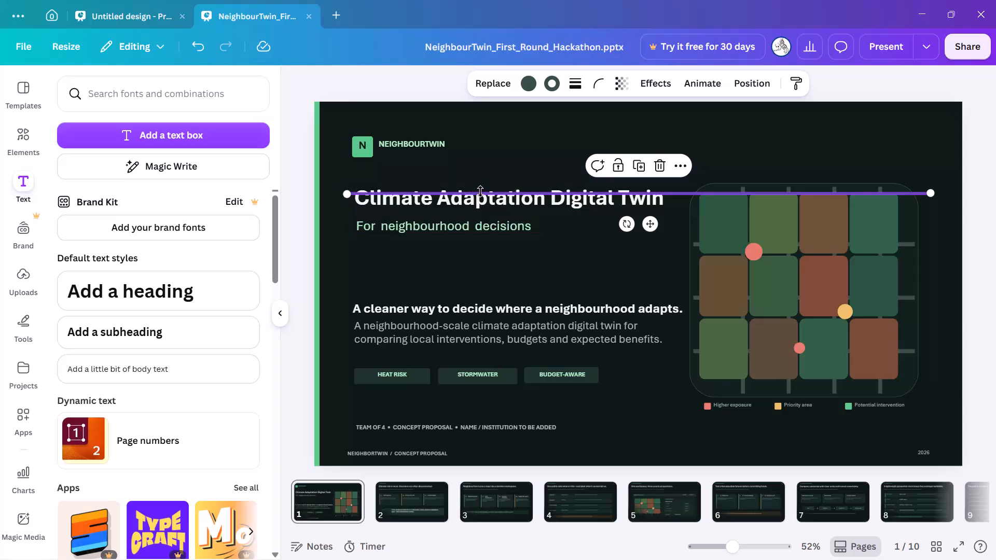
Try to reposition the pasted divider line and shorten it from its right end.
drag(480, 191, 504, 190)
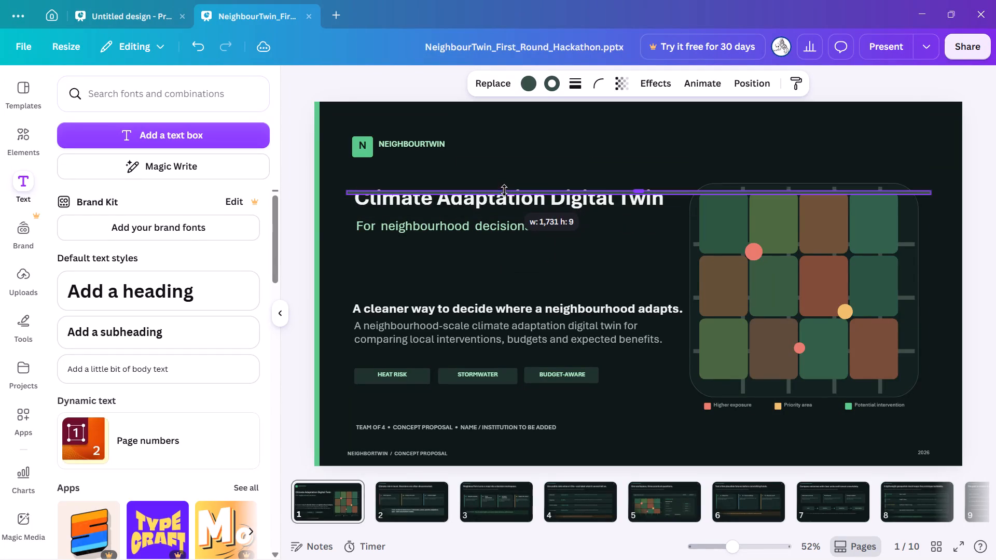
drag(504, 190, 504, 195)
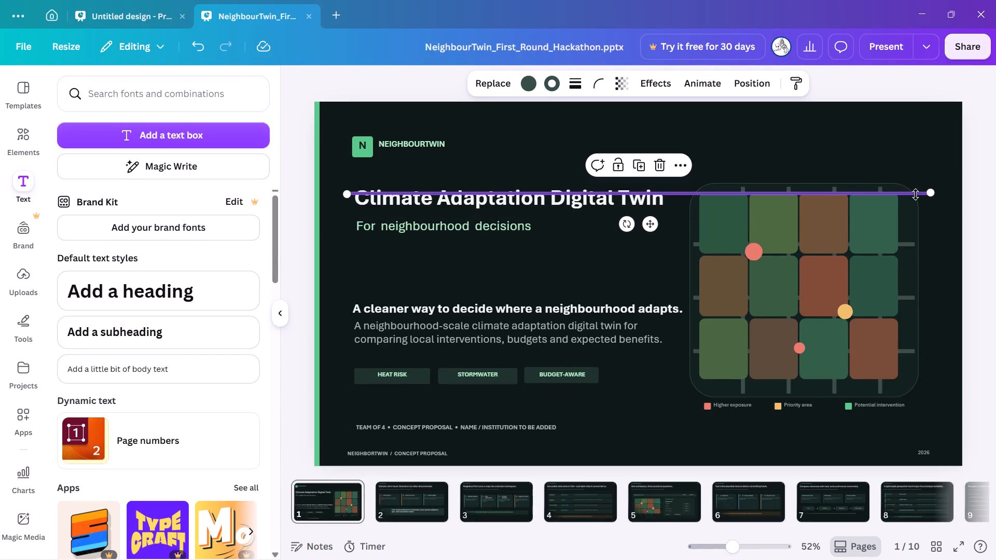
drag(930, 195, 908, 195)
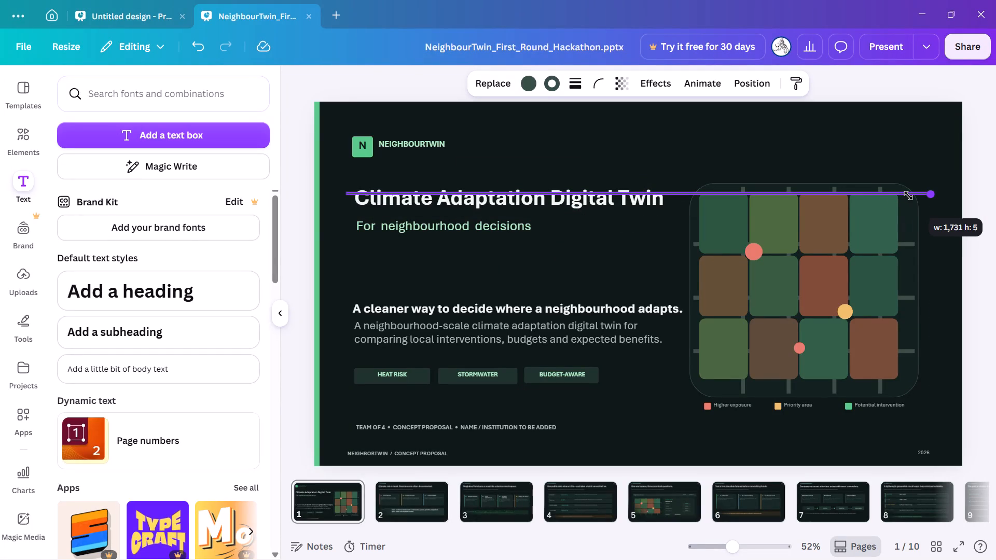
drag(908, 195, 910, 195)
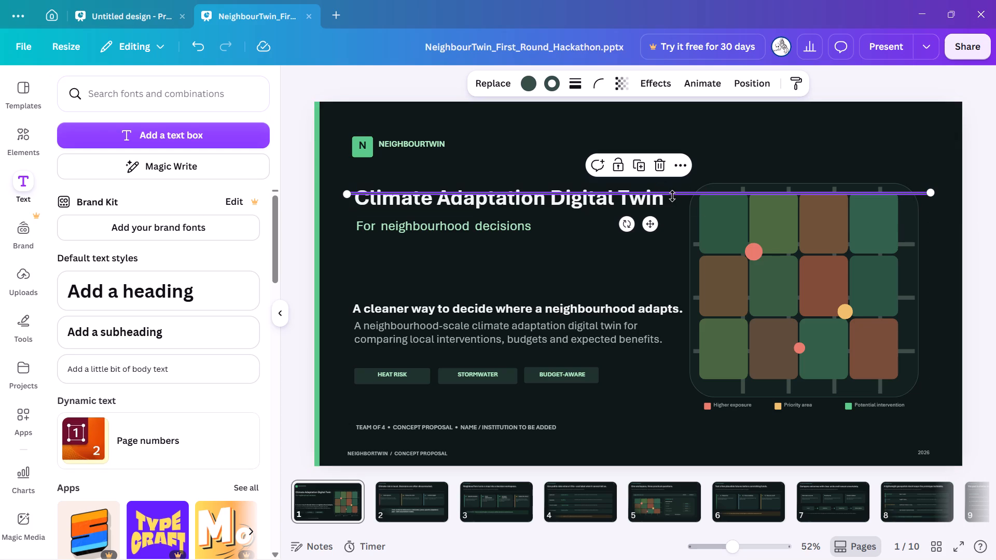
Stretch the divider downward into a bar and trim its top edge to just beneath the green subtitle, about 147 high.
drag(674, 194, 673, 256)
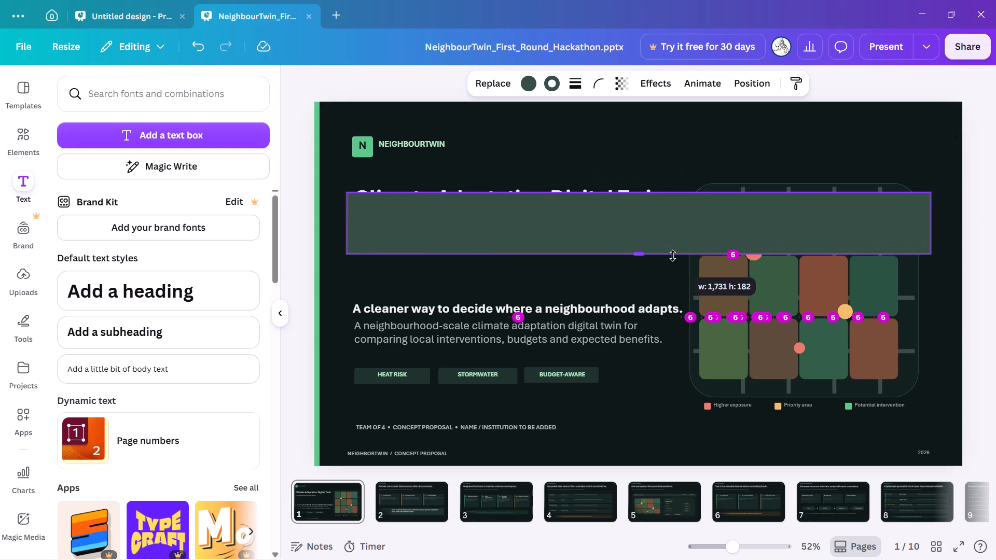
drag(673, 256, 676, 289)
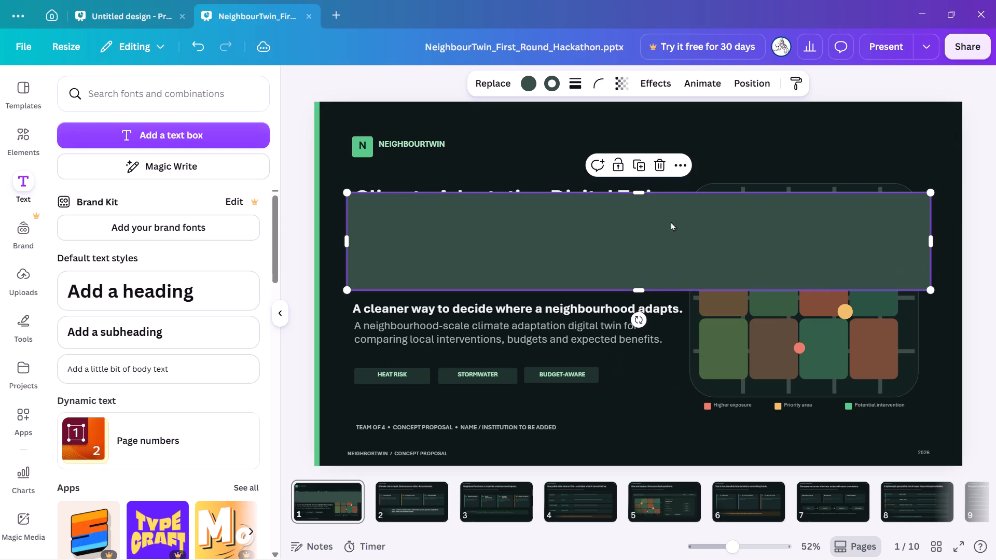
drag(637, 195, 635, 290)
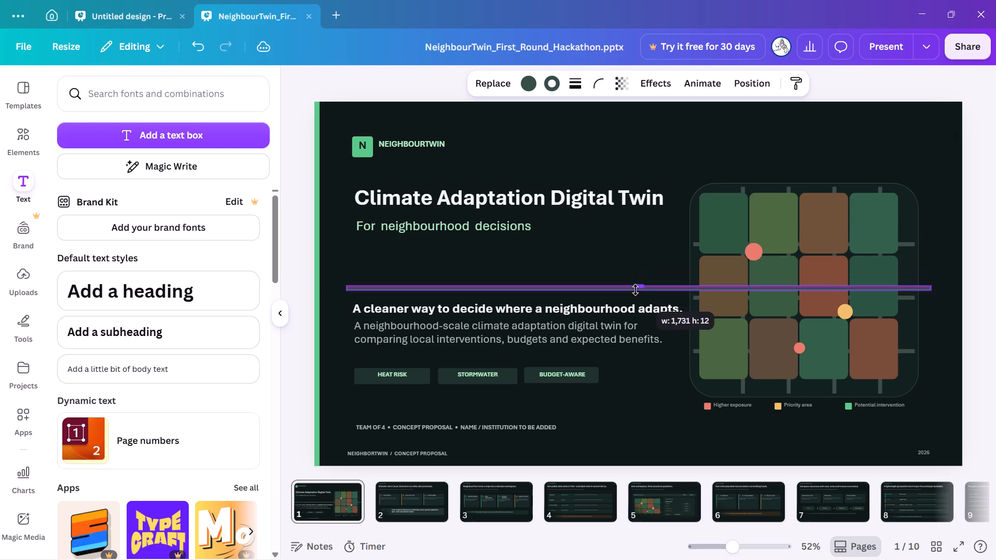
drag(635, 290, 634, 242)
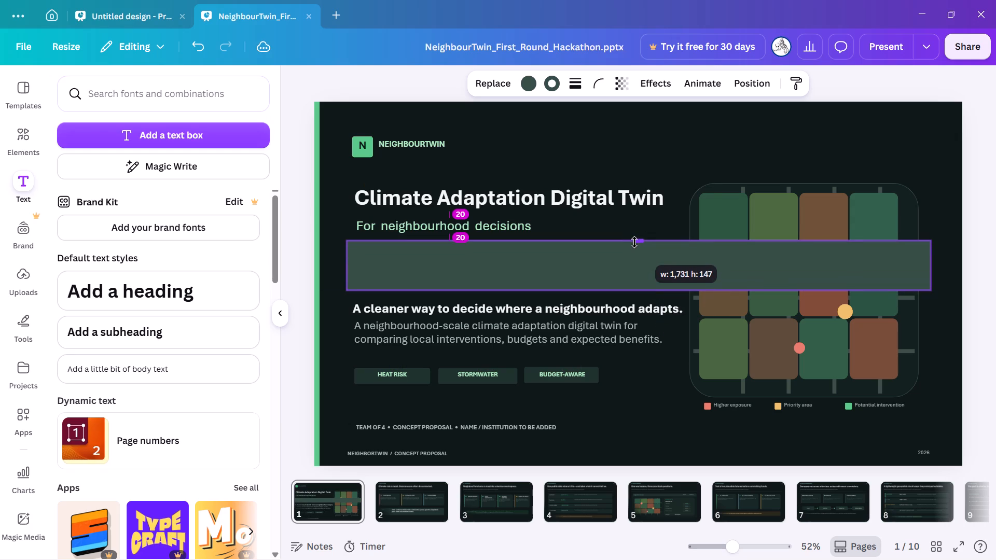
drag(634, 242, 638, 243)
Shrink the bar to about 975 wide and 98 high, spanning from the subtitle's left edge to just before the grid graphic.
drag(342, 260, 350, 260)
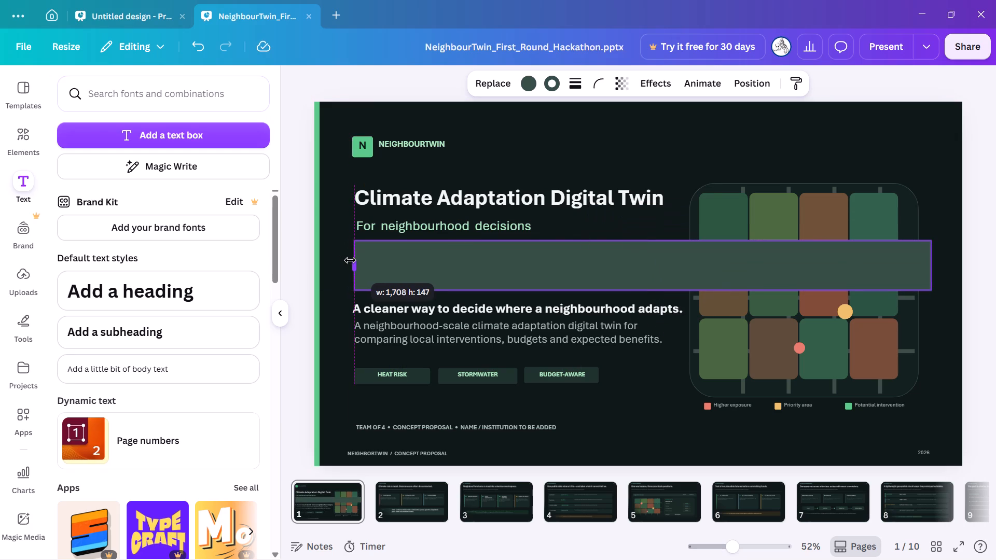
drag(350, 260, 352, 260)
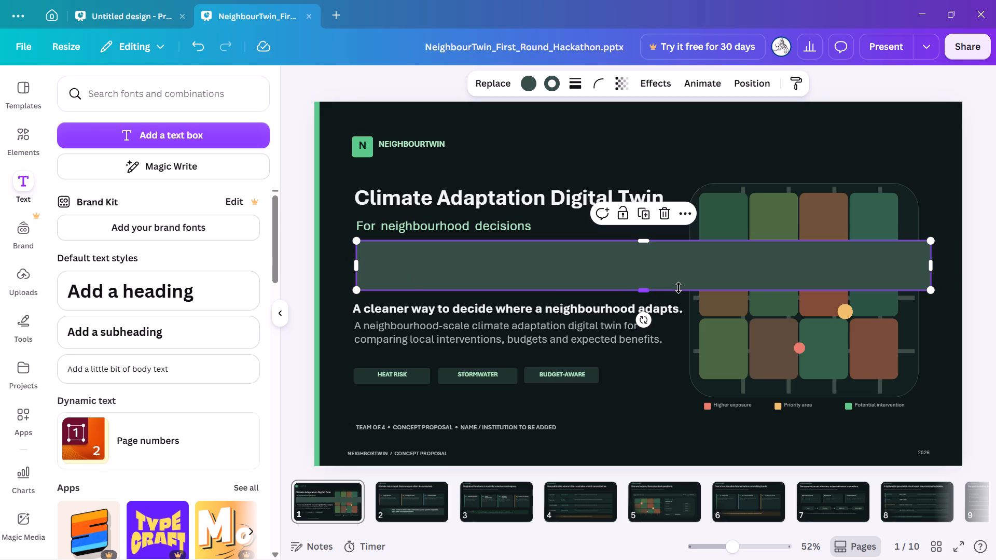
drag(647, 292, 643, 265)
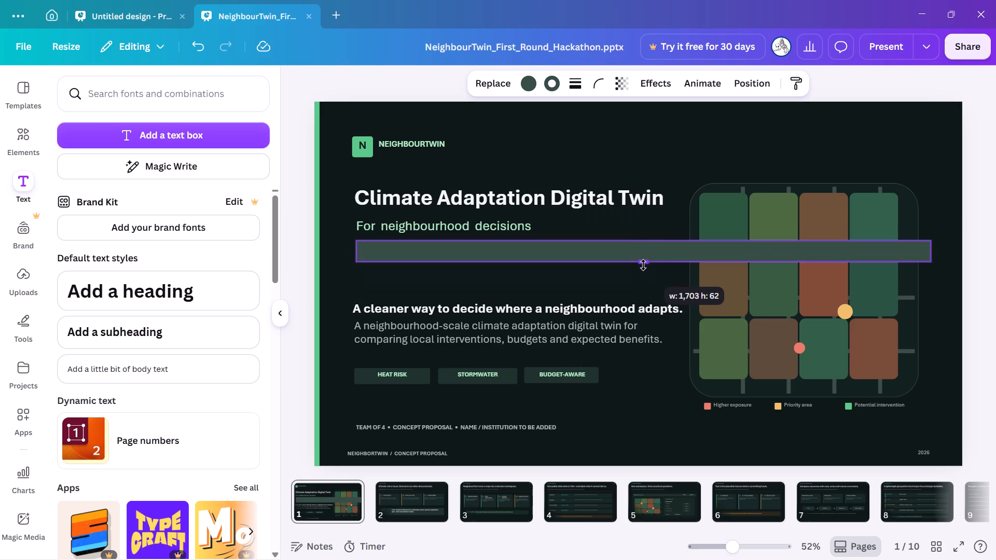
drag(643, 265, 643, 275)
drag(929, 256, 919, 258)
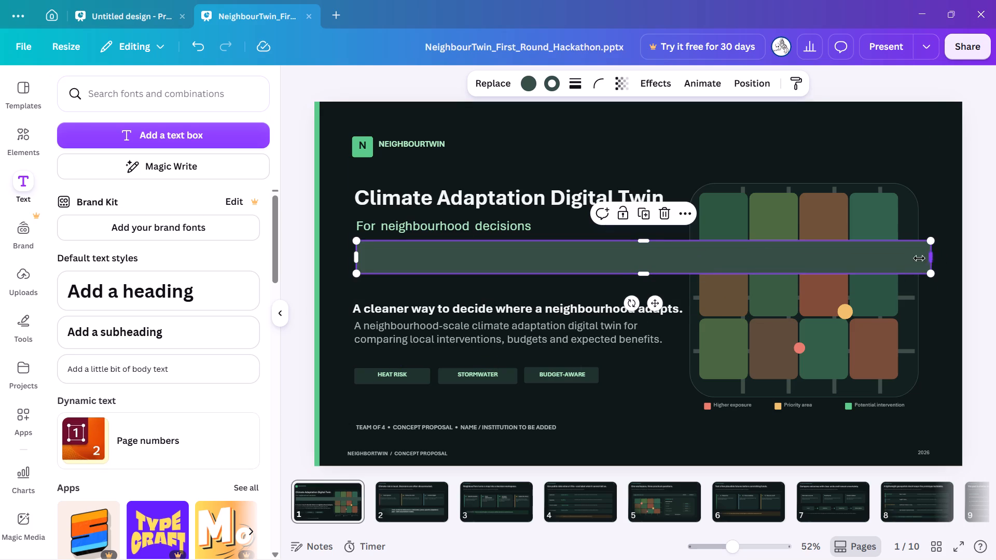
drag(919, 258, 669, 257)
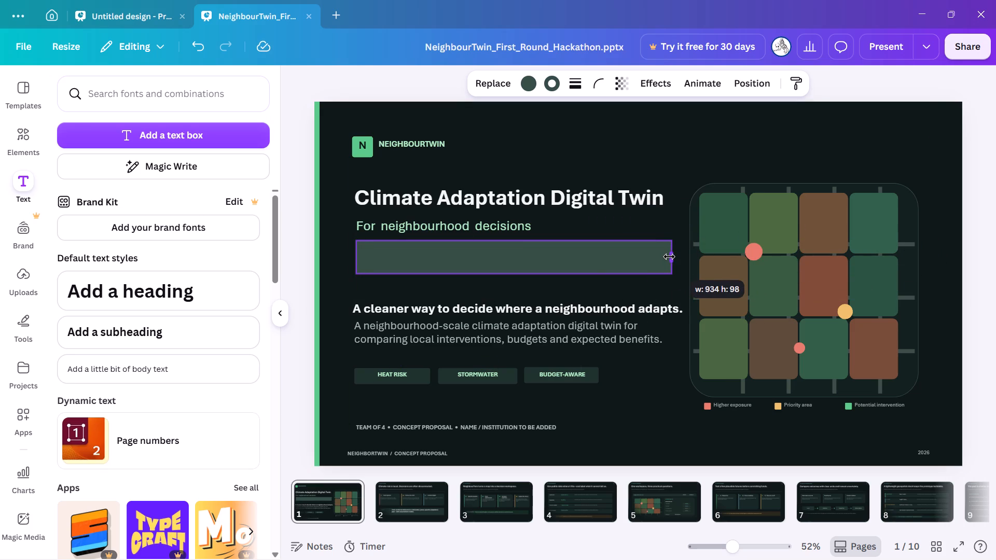
drag(669, 257, 668, 256)
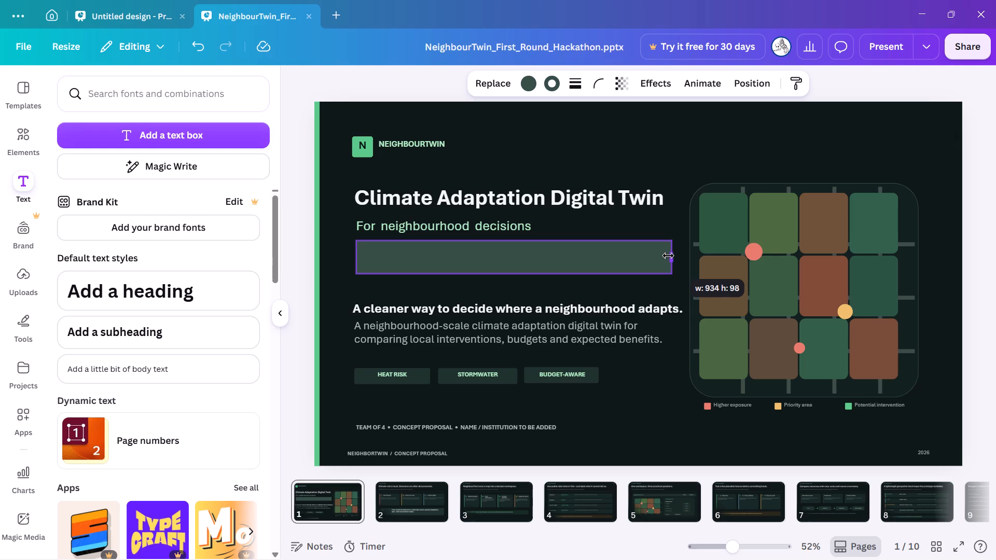
drag(668, 256, 644, 248)
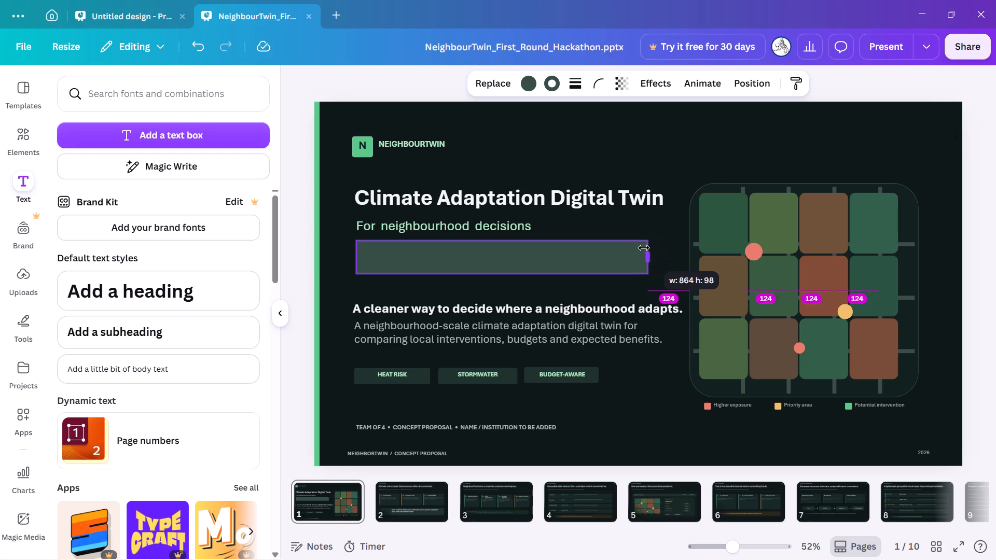
drag(644, 248, 665, 248)
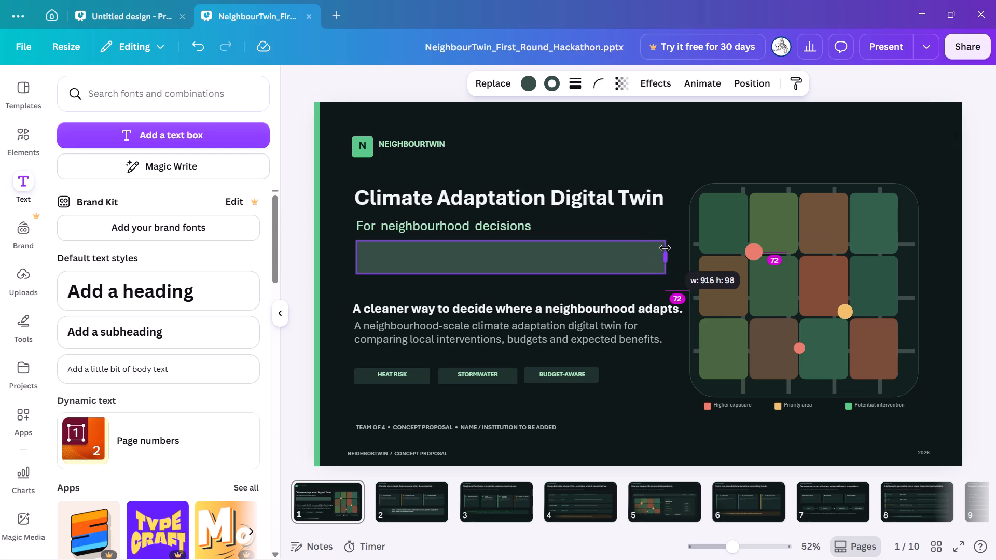
drag(665, 248, 684, 247)
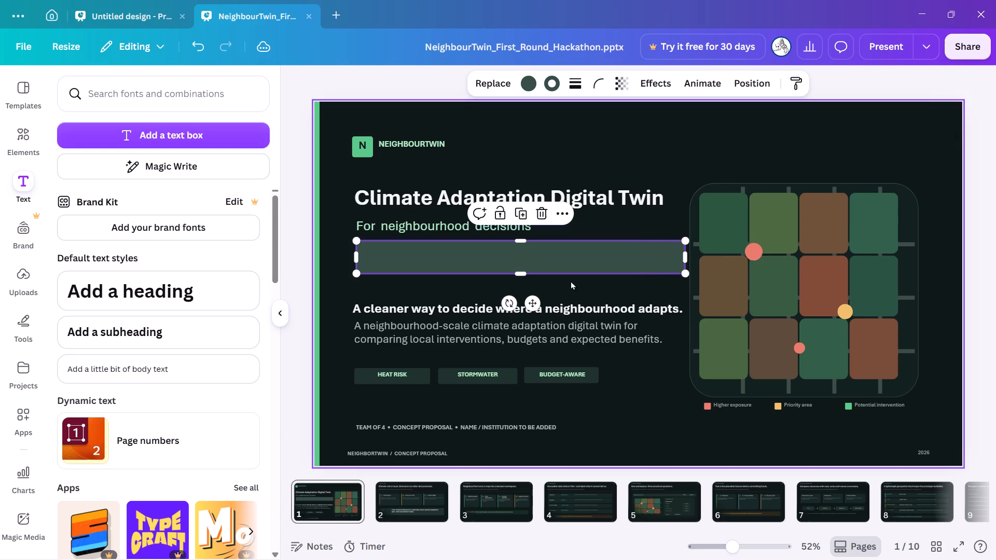
Reduce the bar's height to about 5, forming a thin divider line just beneath the subtitle.
drag(516, 274, 517, 236)
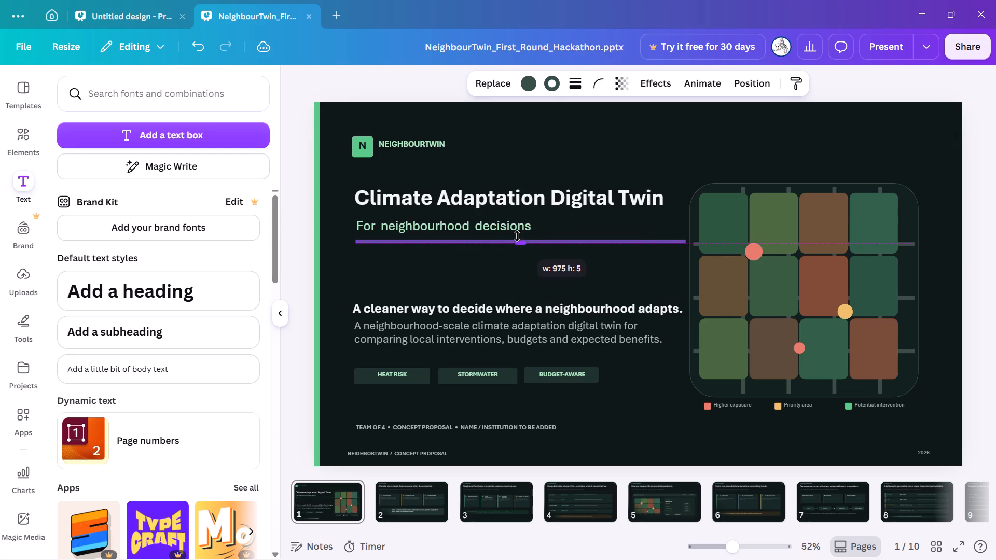
drag(517, 236, 517, 232)
click(964, 236)
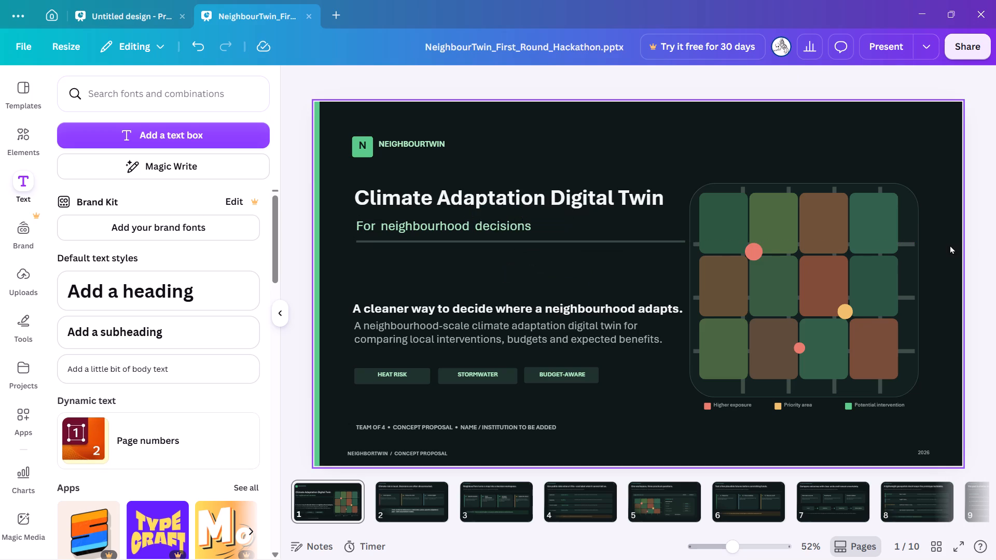
Move the "A cleaner way to decide..." tagline up to just beneath the divider line, near the title's left edge.
drag(458, 309, 455, 264)
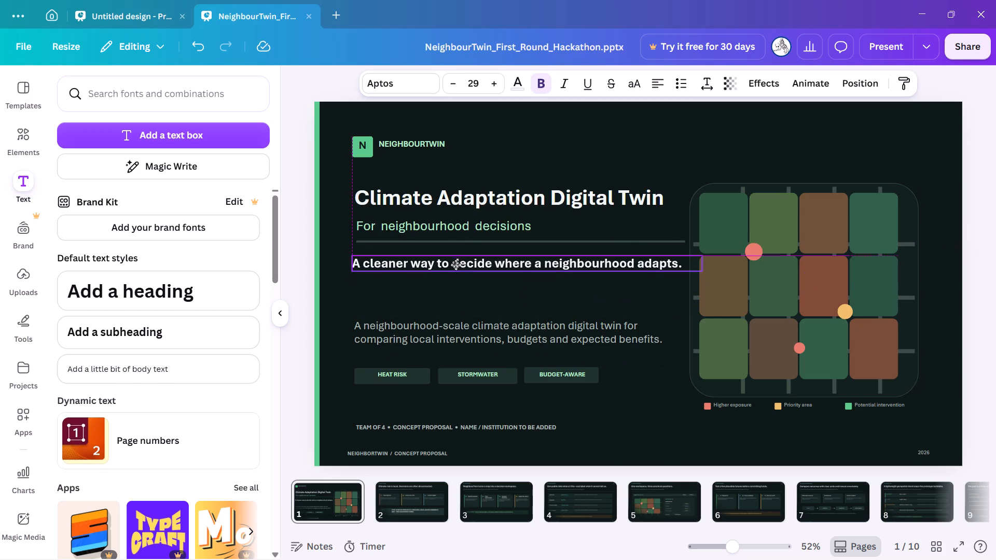
drag(455, 264, 457, 264)
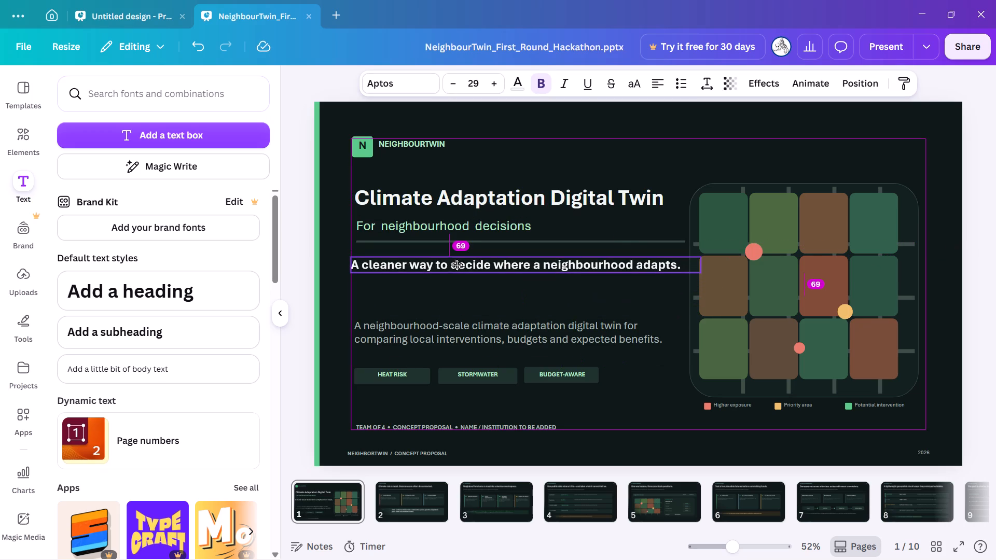
drag(457, 264, 457, 264)
click(980, 267)
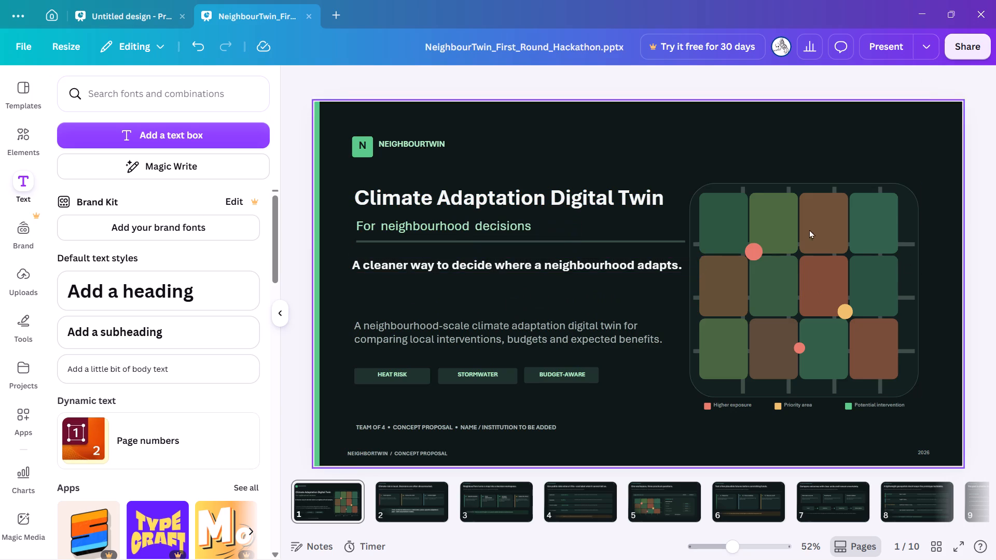
Set the "A cleaner way to decide..." tagline's font size to 30 and nudge it up closer to the divider line.
click(407, 256)
click(408, 263)
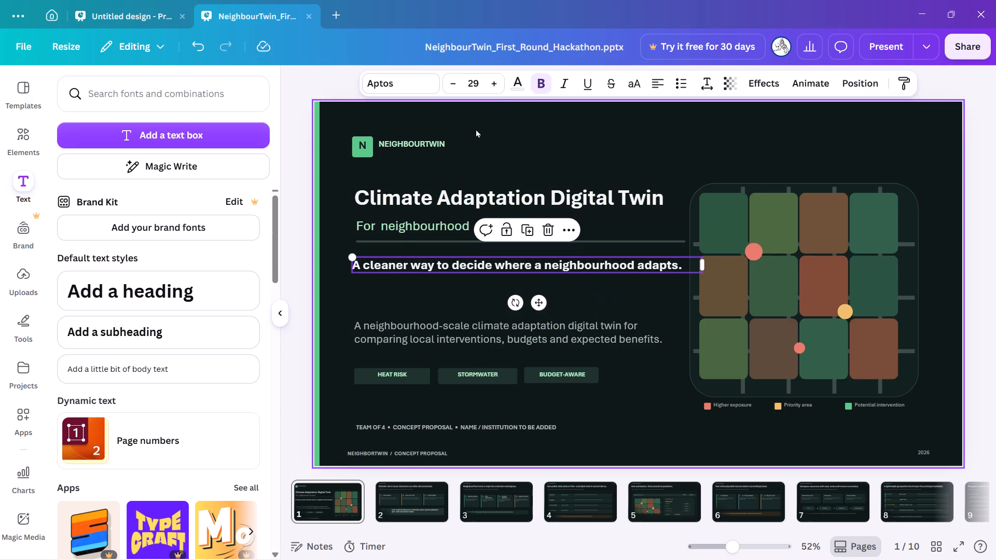
click(495, 85)
click(995, 245)
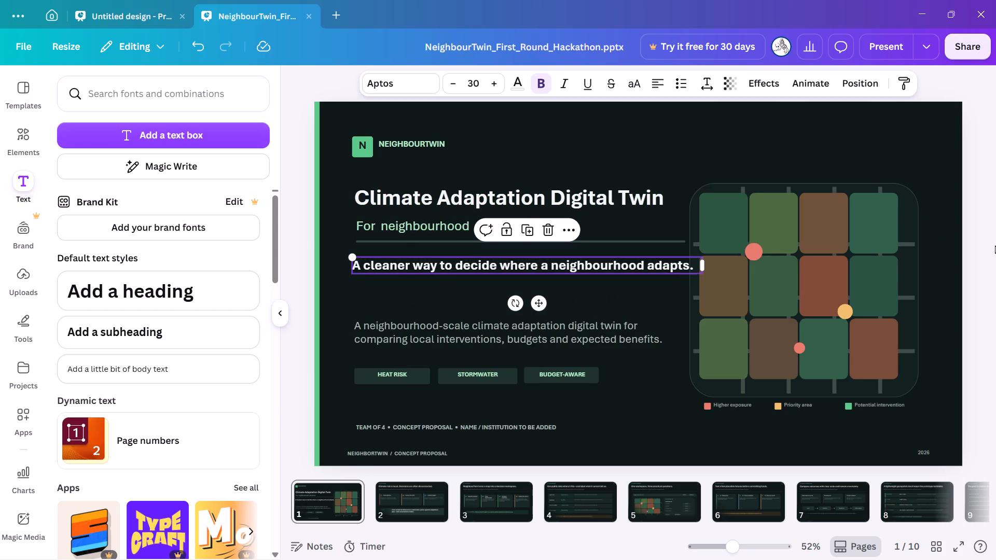
click(503, 264)
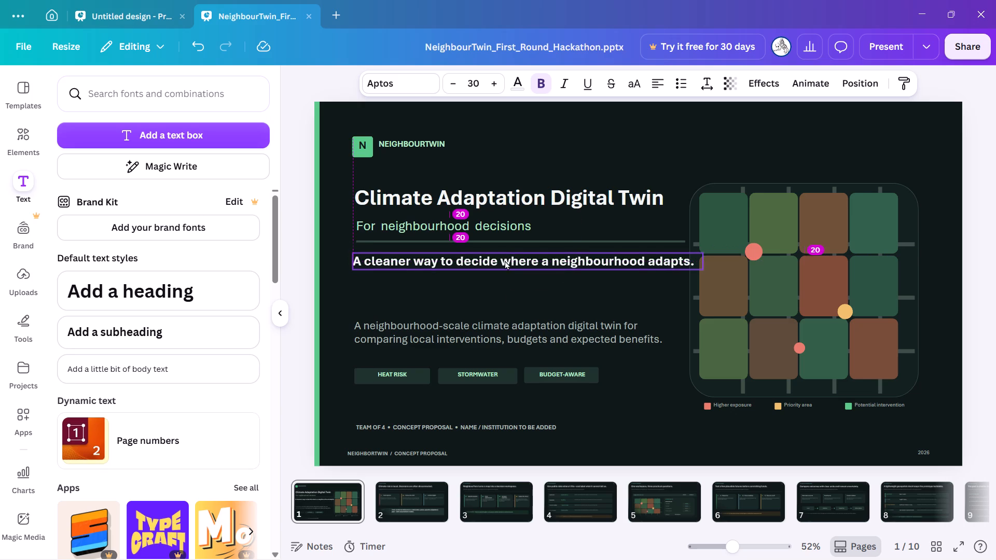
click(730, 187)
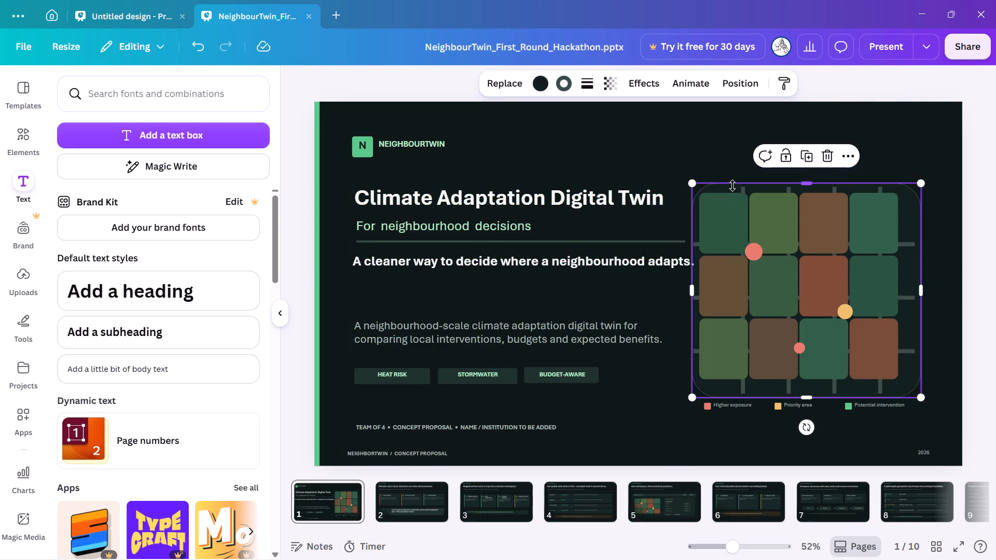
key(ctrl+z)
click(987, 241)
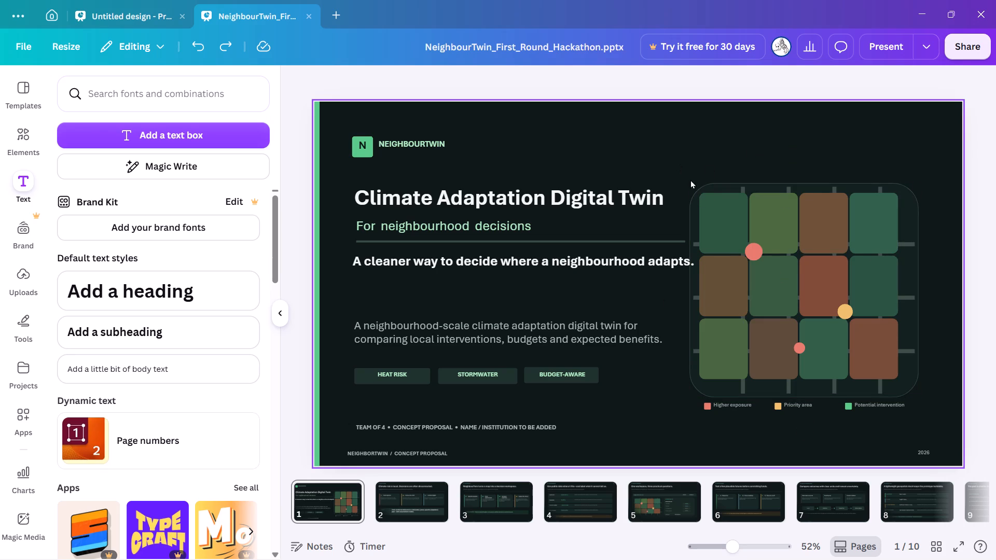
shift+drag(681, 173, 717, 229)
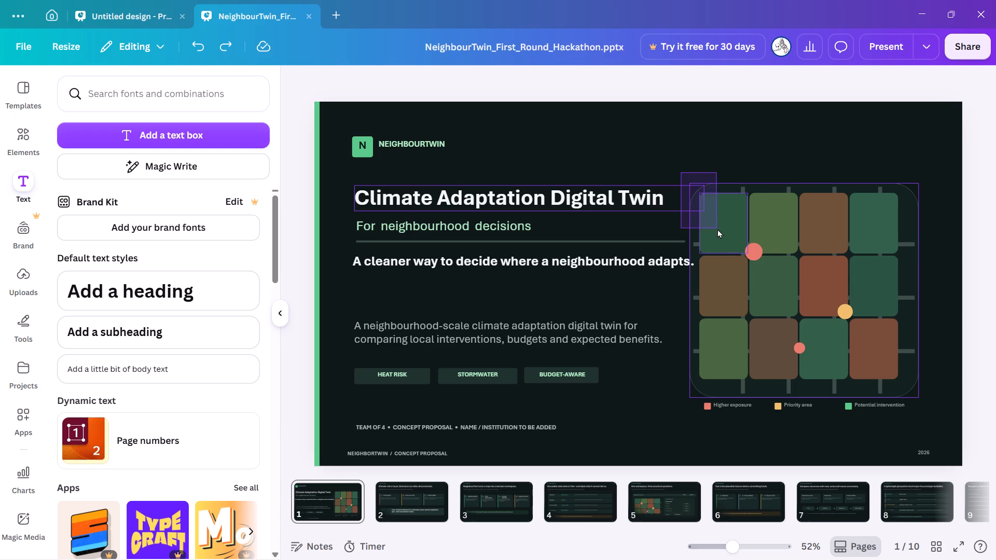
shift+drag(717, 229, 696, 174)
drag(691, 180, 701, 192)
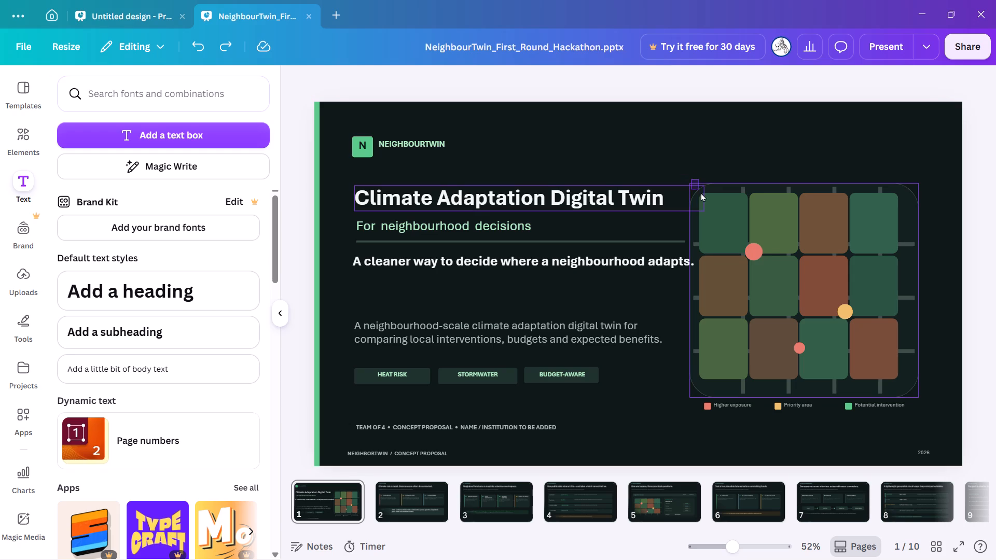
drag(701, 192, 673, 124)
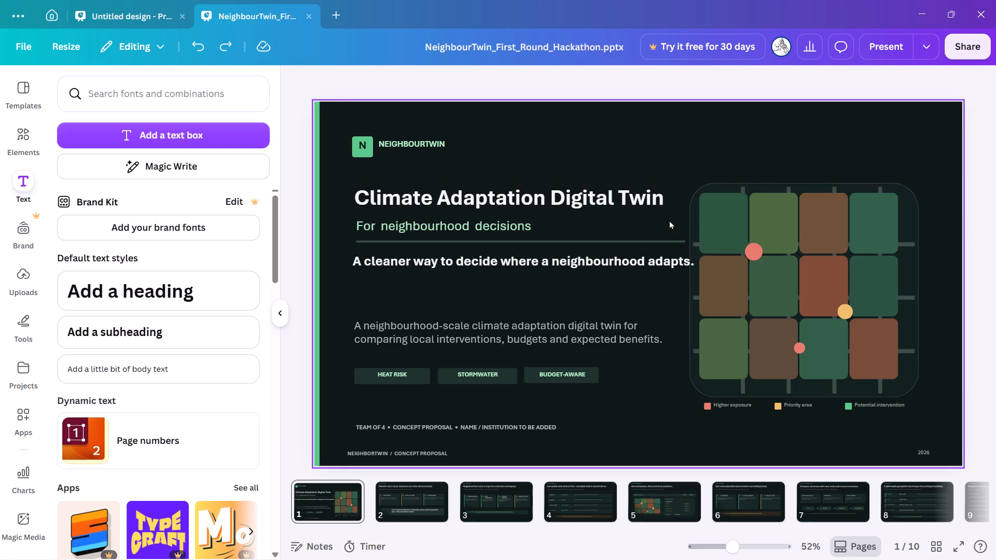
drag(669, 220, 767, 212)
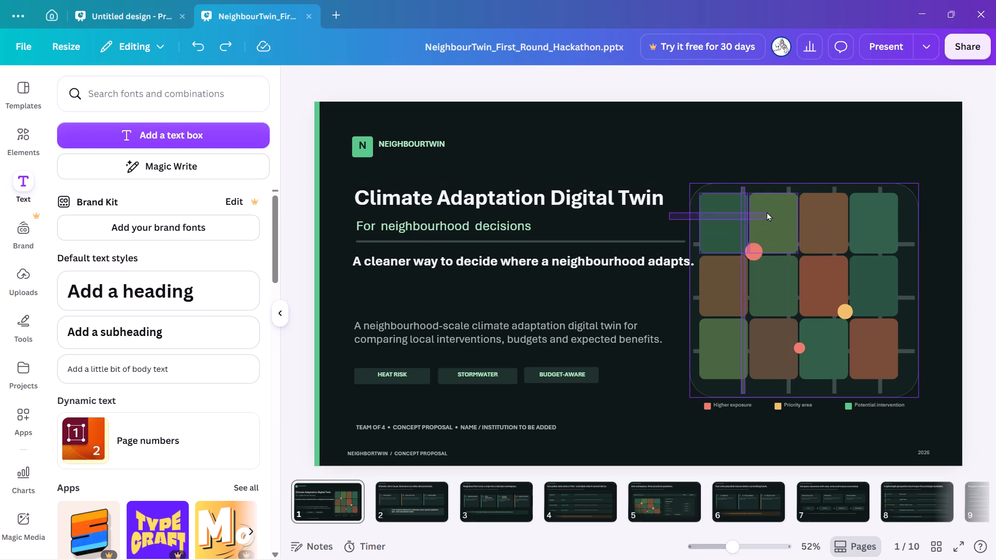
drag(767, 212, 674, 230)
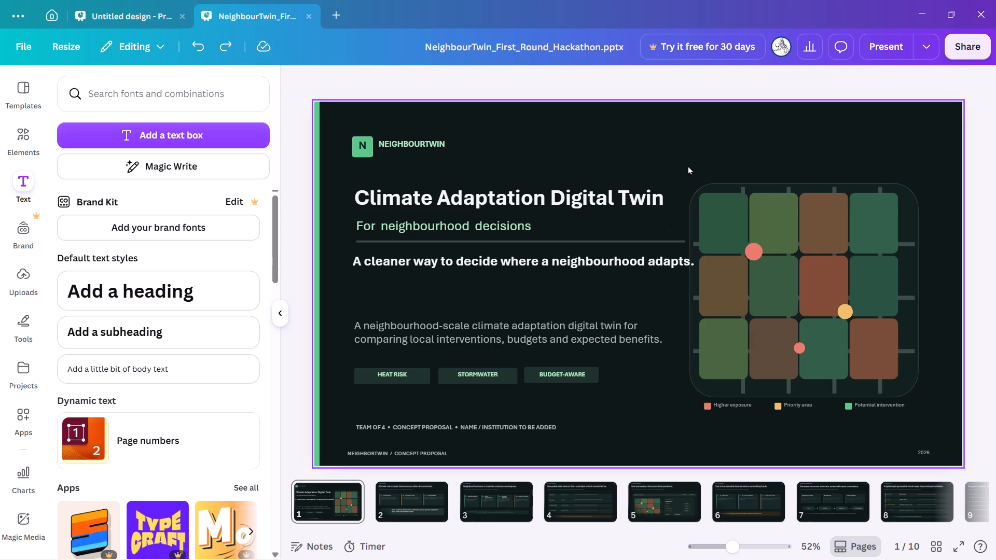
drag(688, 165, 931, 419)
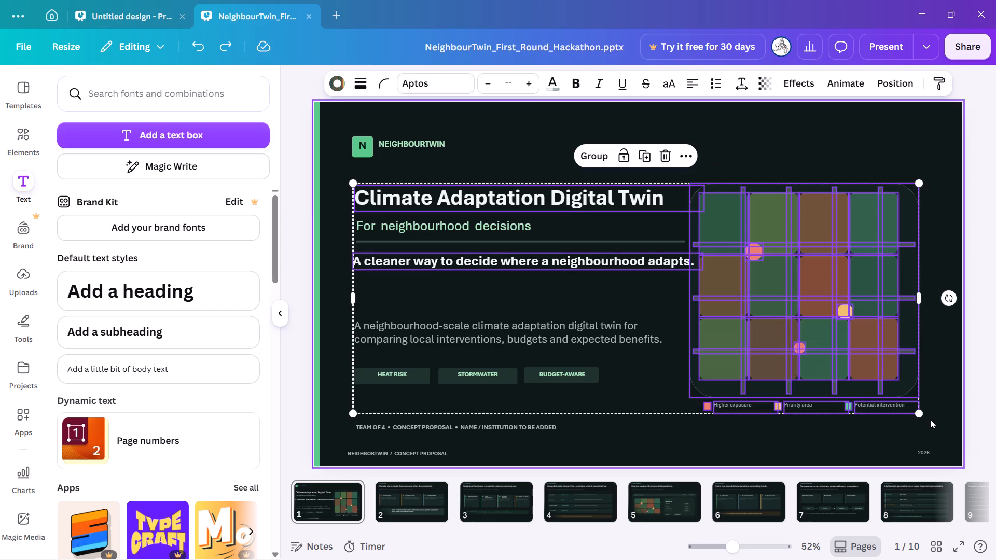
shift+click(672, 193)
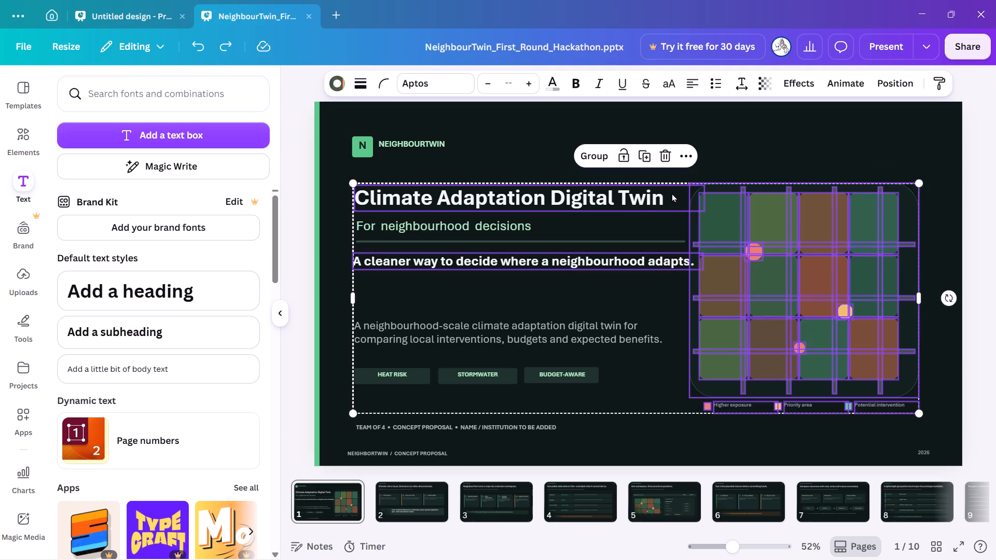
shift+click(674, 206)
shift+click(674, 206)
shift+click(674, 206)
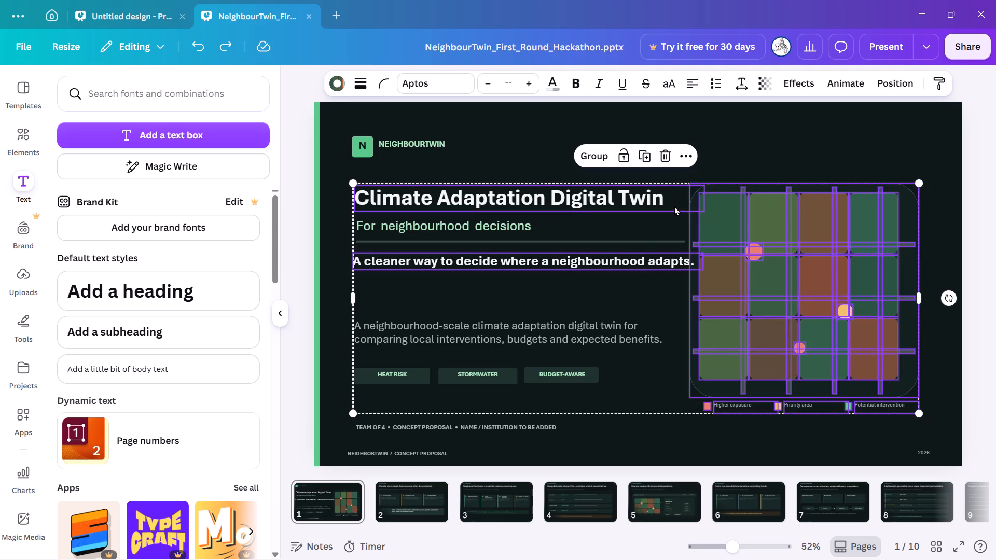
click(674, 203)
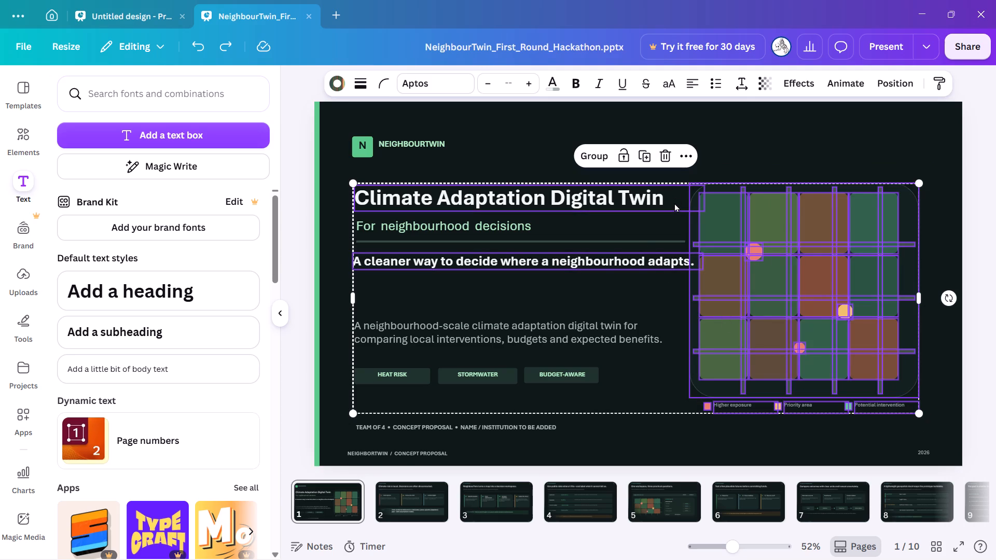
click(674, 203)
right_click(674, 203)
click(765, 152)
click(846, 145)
Move the whole neighbourhood grid graphic together with its legend rightward and slightly down, leaving a clear gap after the tagline.
drag(937, 187, 909, 197)
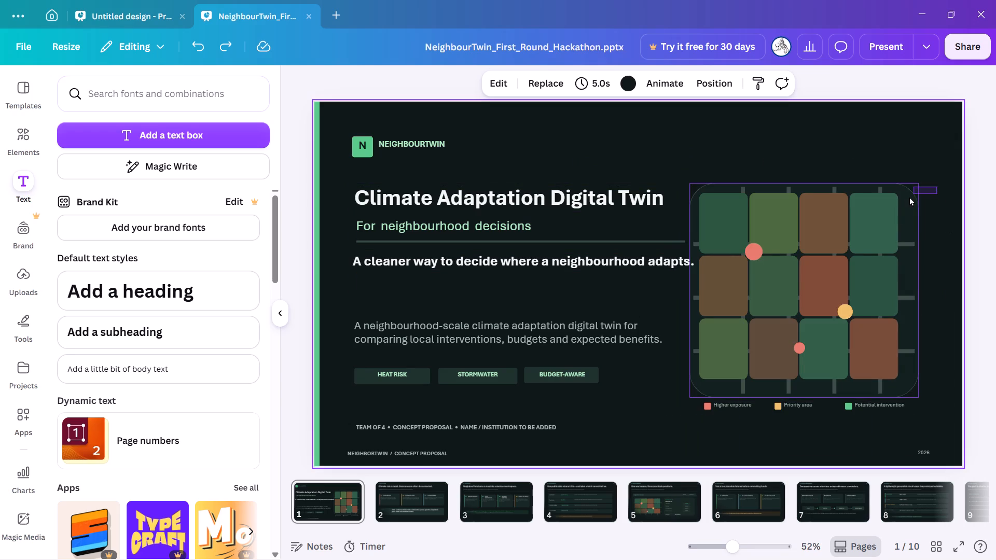
drag(909, 197, 697, 405)
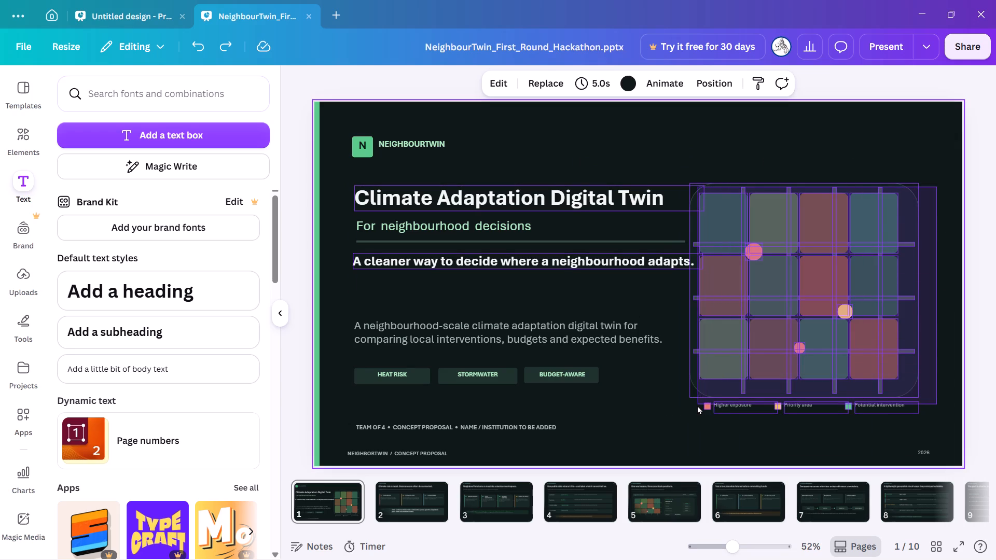
drag(697, 405, 707, 405)
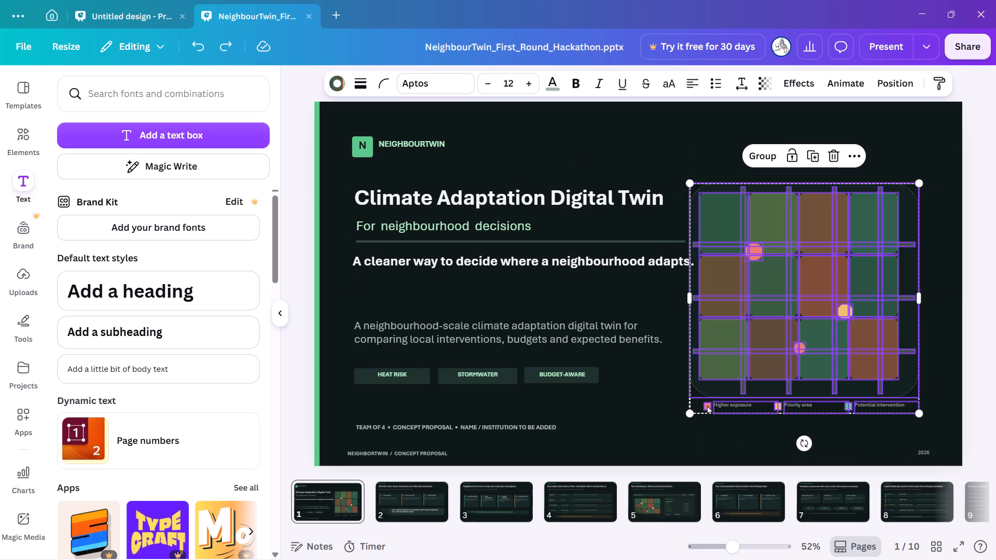
drag(749, 321, 774, 321)
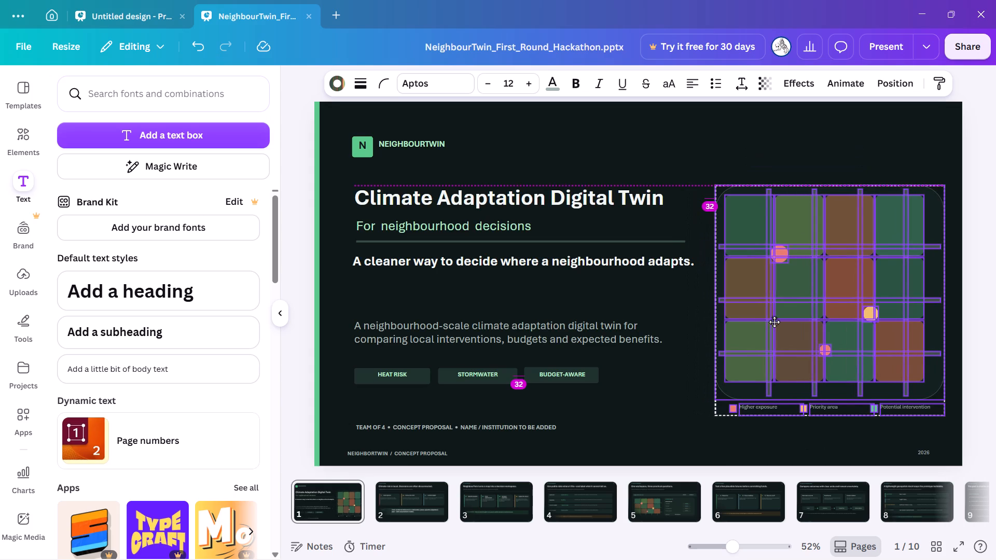
drag(774, 321, 778, 321)
click(988, 265)
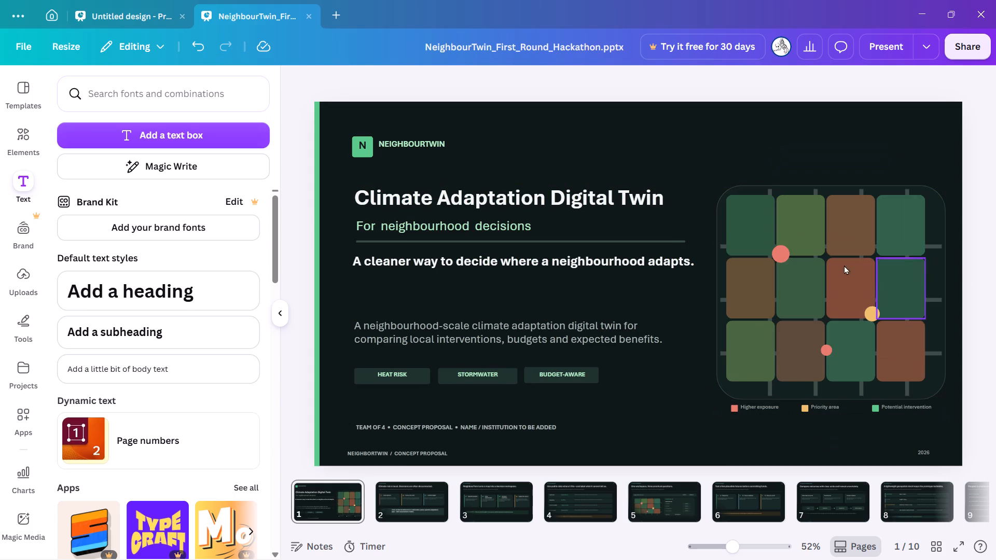
click(681, 265)
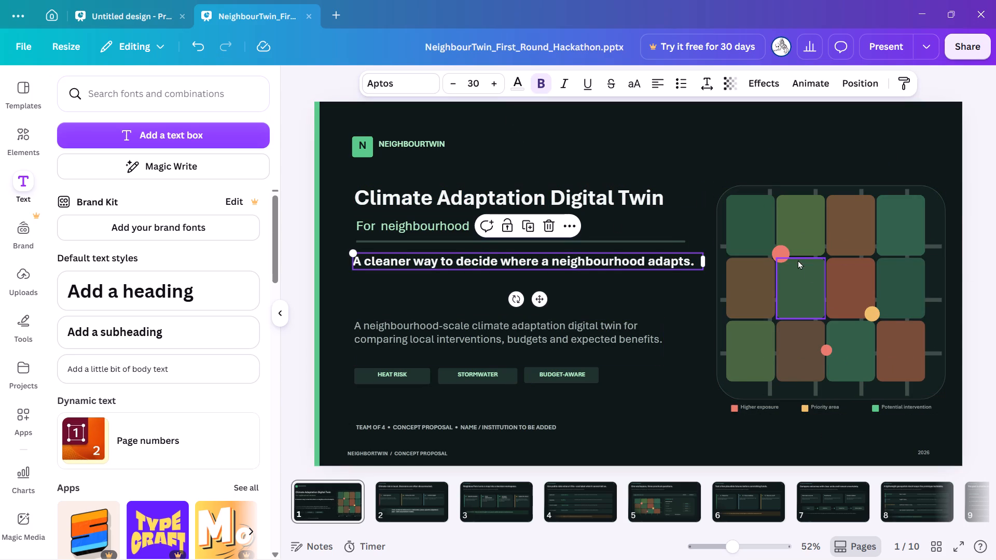
click(985, 261)
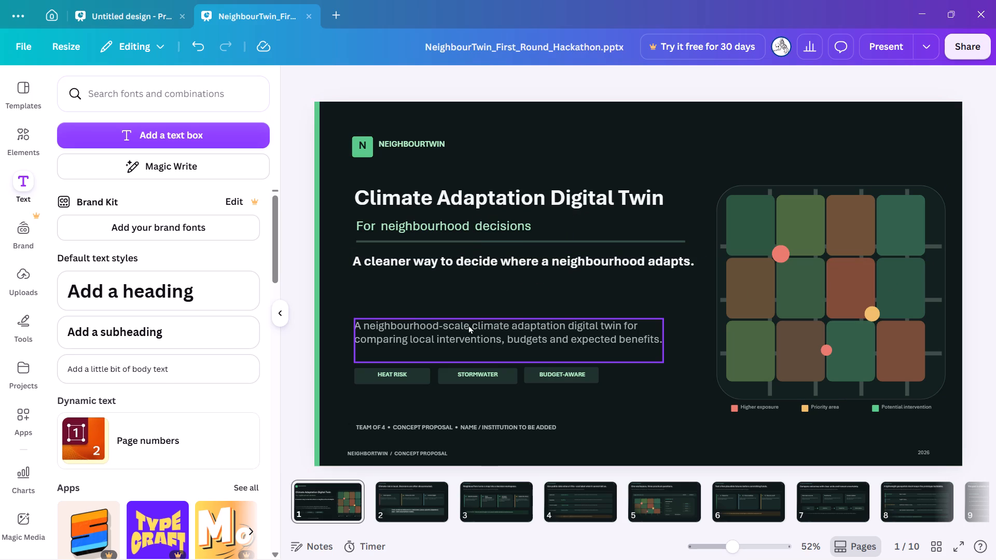
Move the "A neighbourhood-scale climate adaptation digital twin..." paragraph straight up to just beneath the tagline.
drag(465, 327, 465, 308)
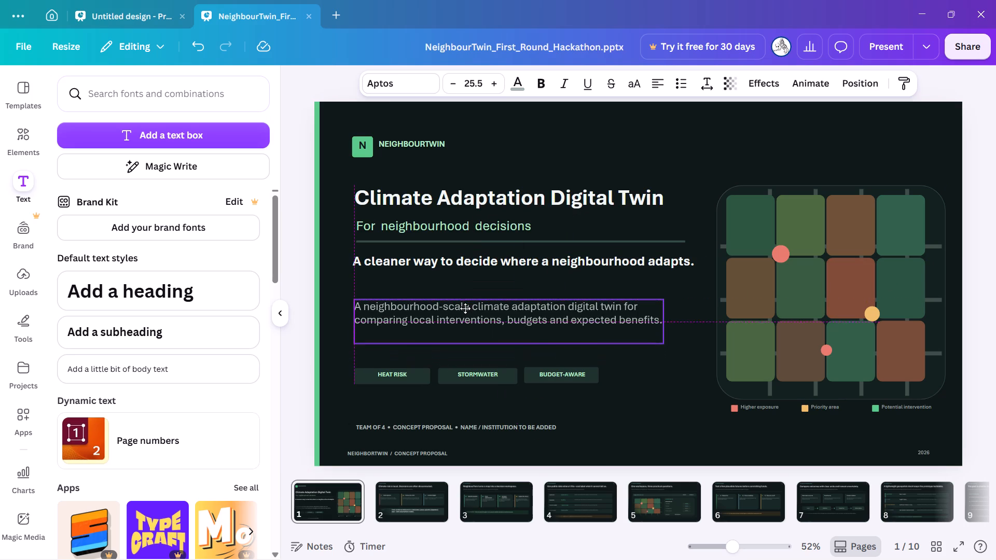
drag(465, 308, 465, 288)
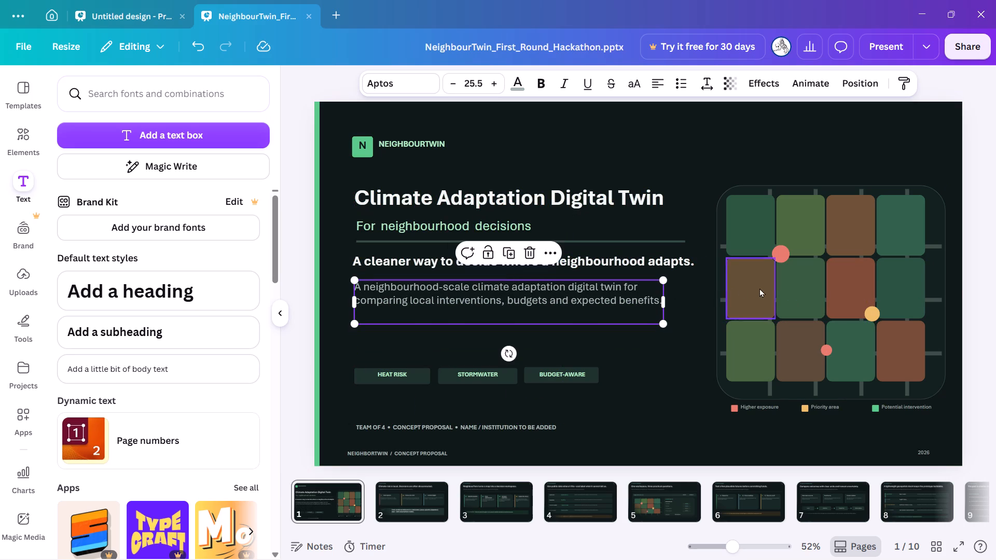
click(987, 293)
Move the HEAT RISK, STORMWATER and BUDGET-AWARE tags up together to just beneath the description paragraph, aligned with its starting edge.
click(381, 371)
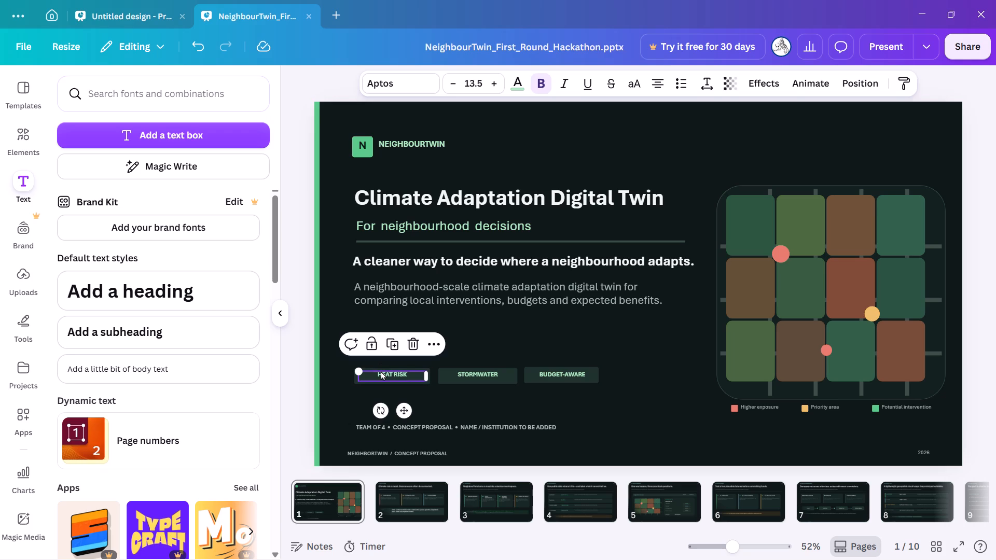
click(352, 400)
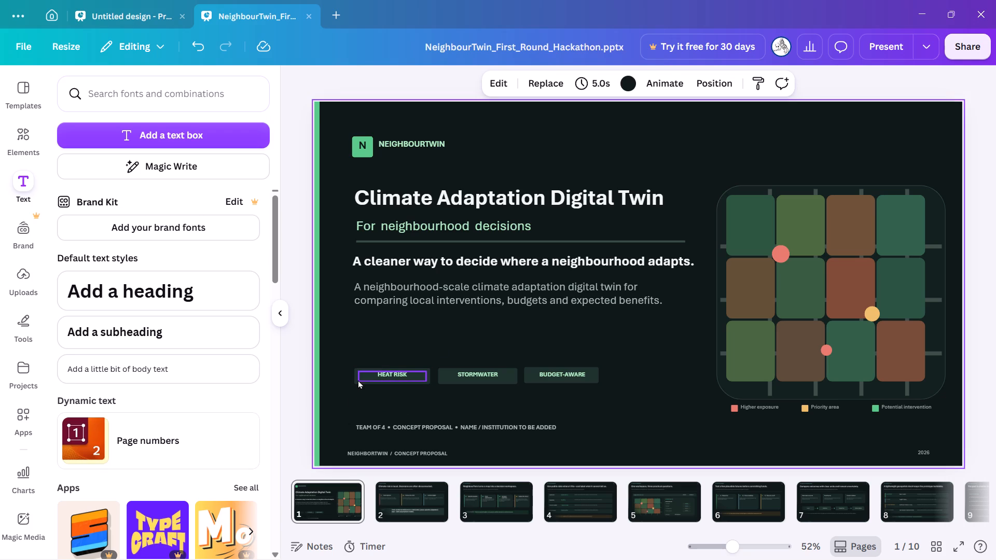
click(356, 380)
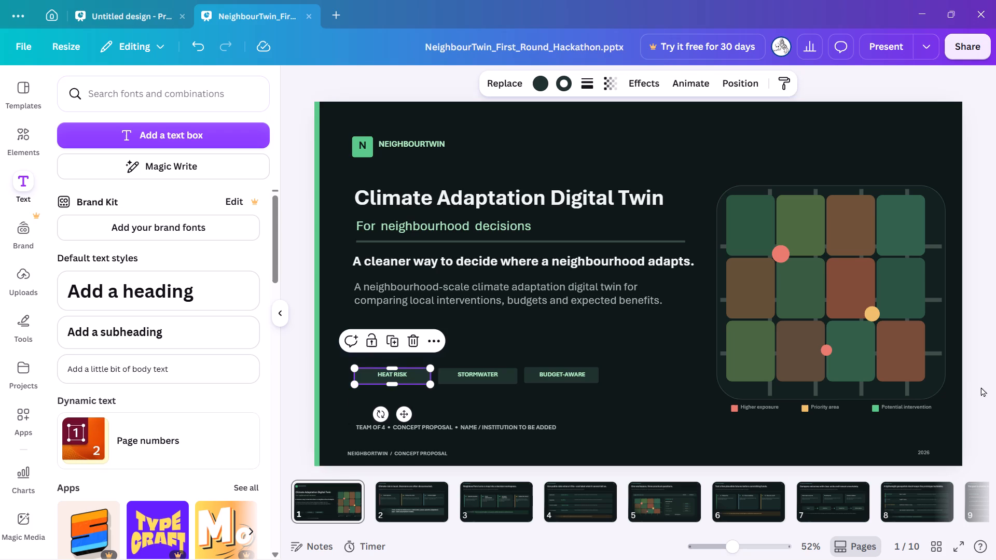
click(981, 387)
drag(626, 372, 403, 379)
drag(520, 376, 518, 355)
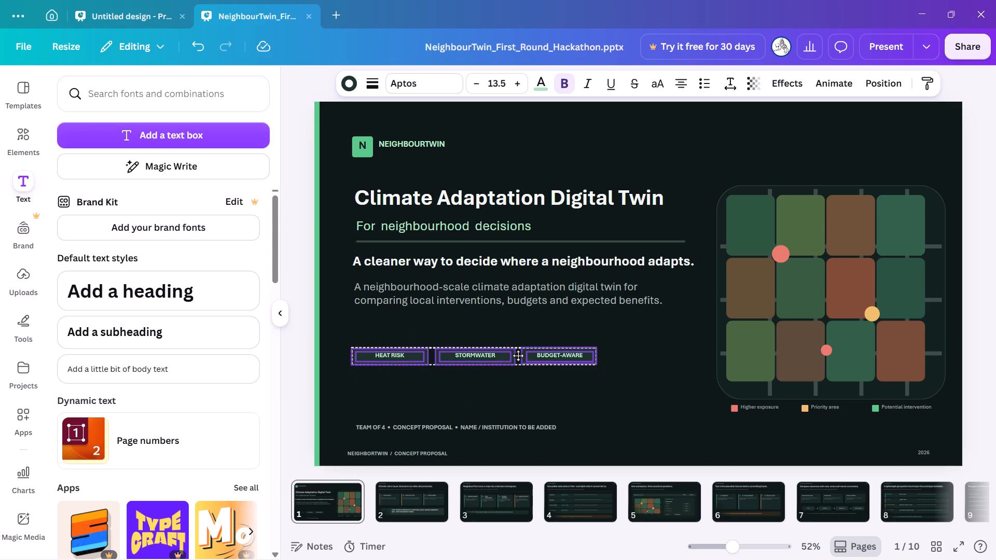
drag(518, 355, 519, 335)
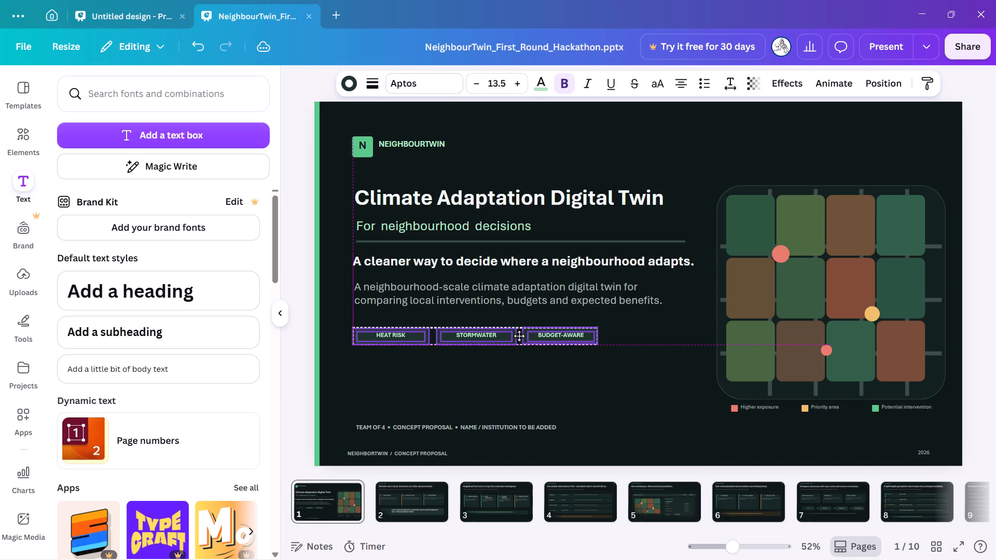
drag(519, 335, 520, 328)
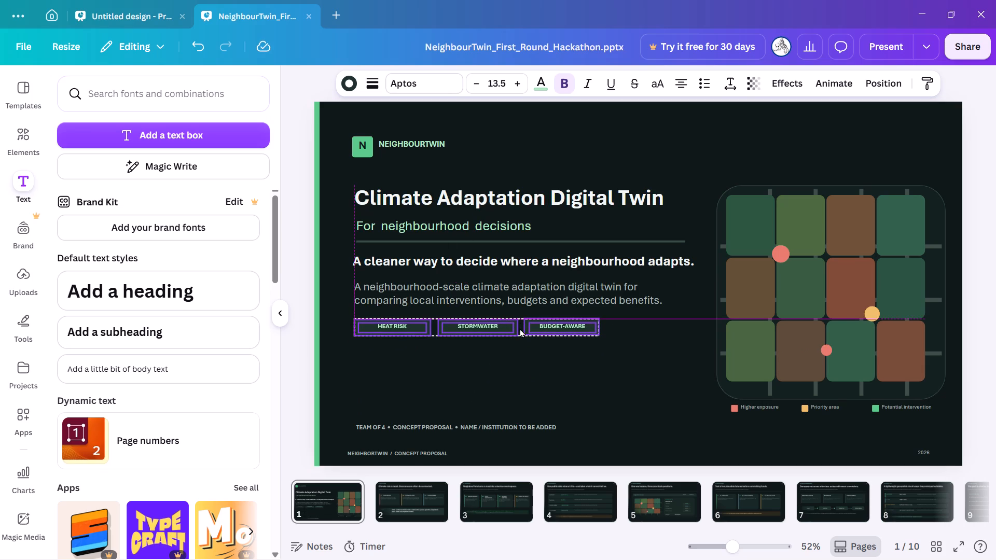
click(987, 317)
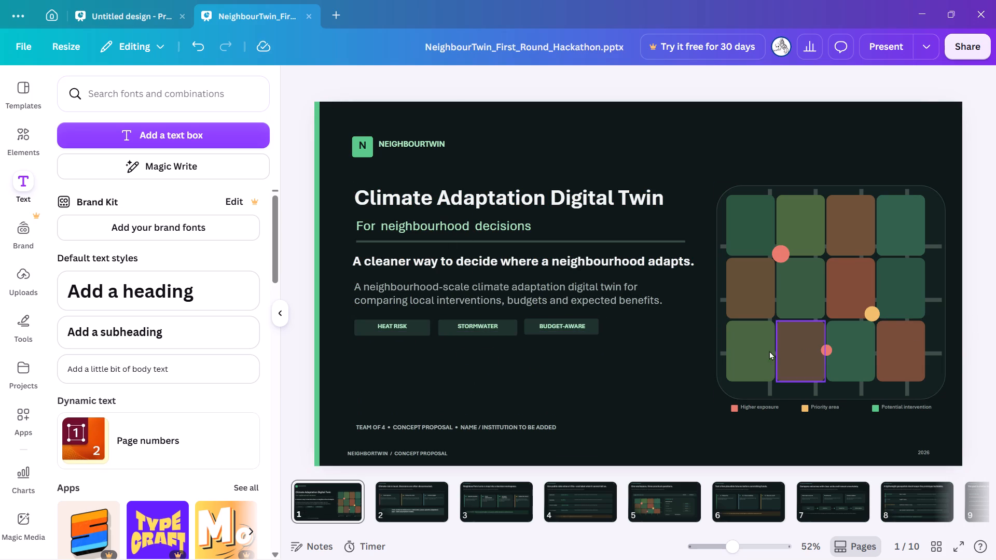
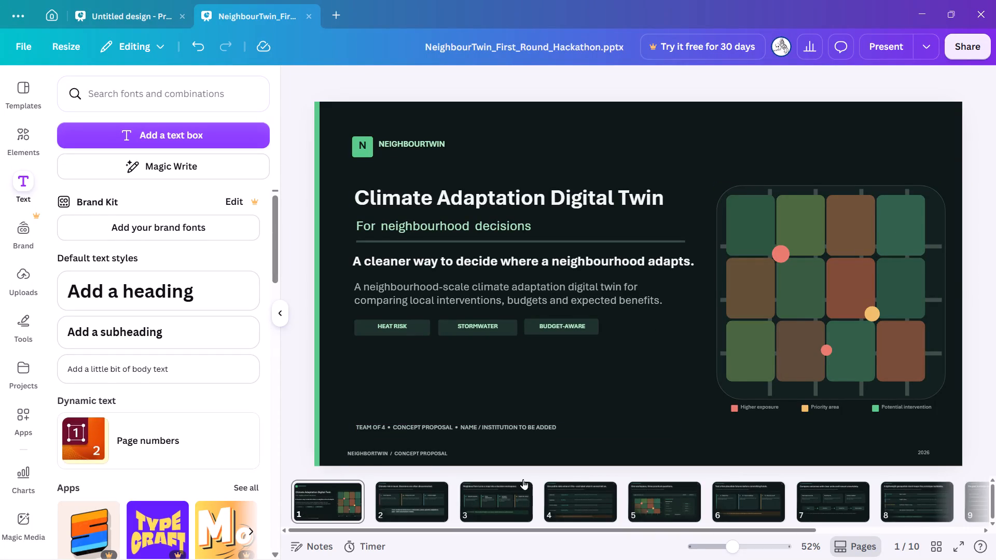
Present the deck full screen and page through all slides from the cover to the delivery plan slide to check their look.
click(960, 546)
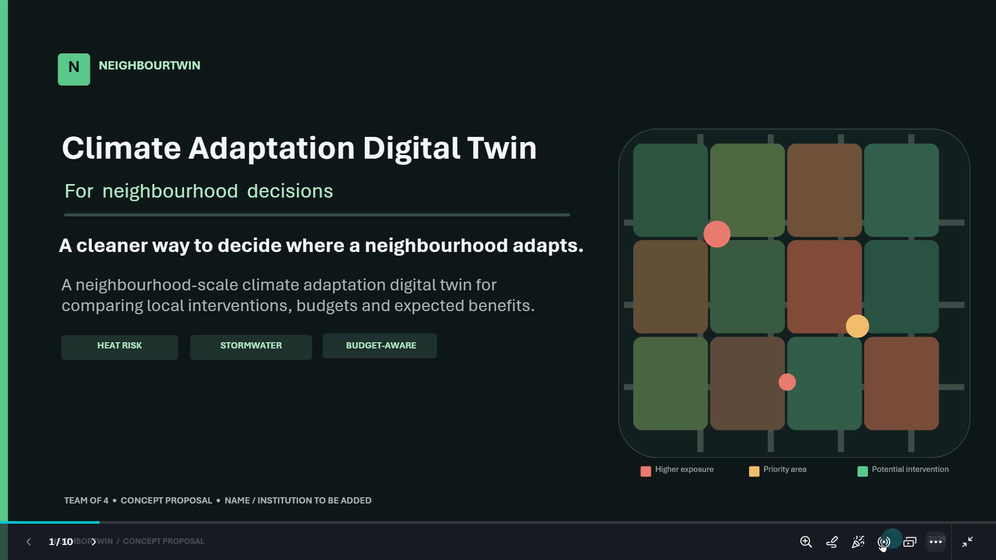
click(937, 541)
click(937, 541)
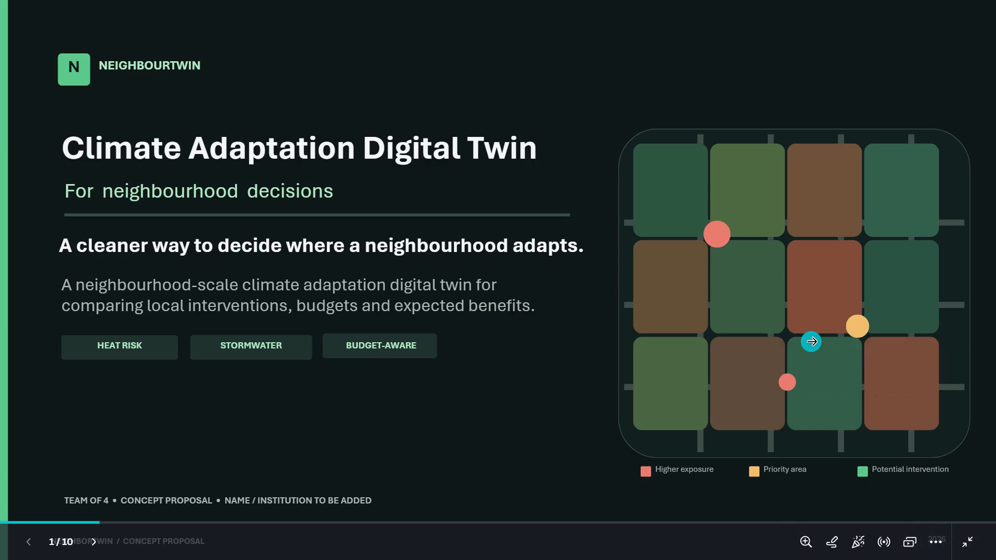
key(Right)
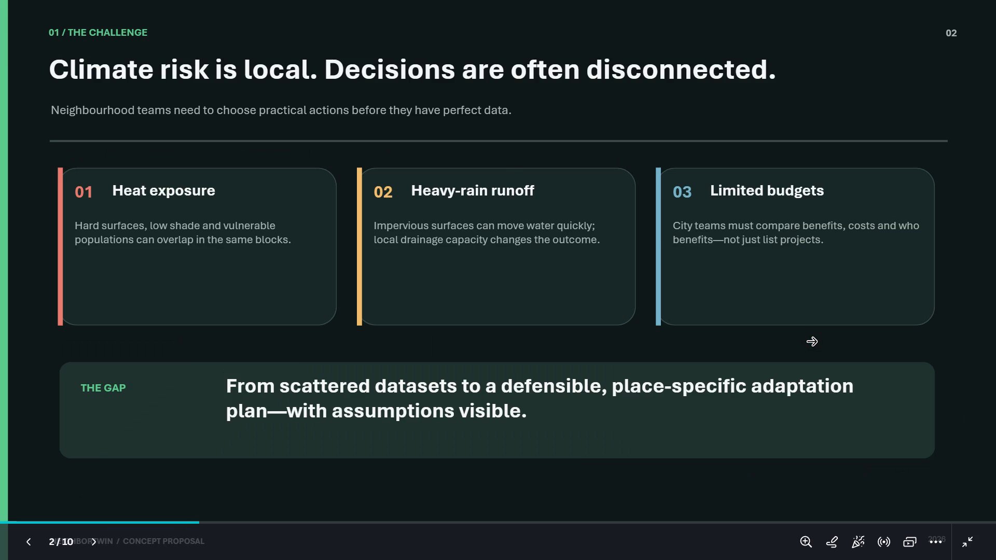
key(Right)
key(Right)
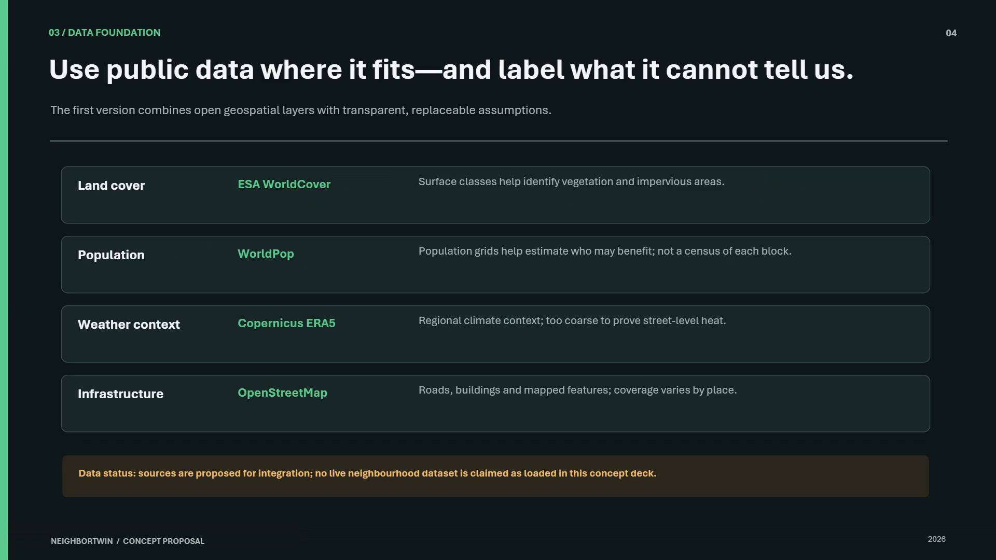
key(Right)
key(Right)
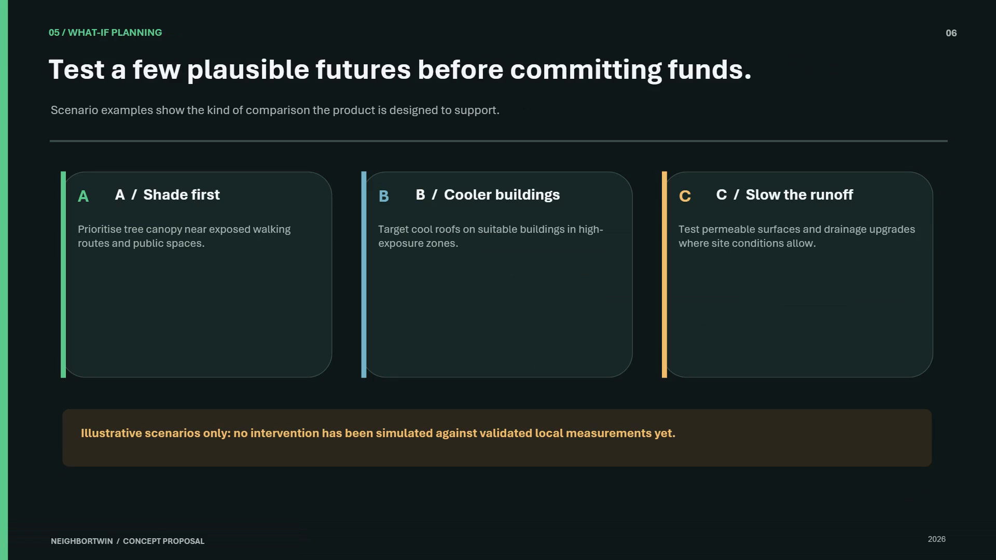
key(Right)
key(Right)
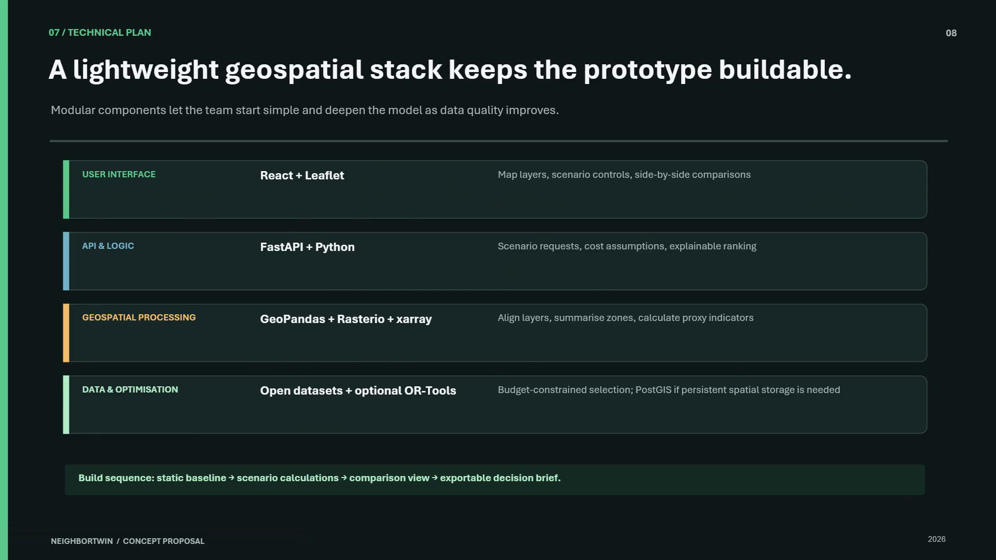
key(Right)
key(Right)
key(Right)
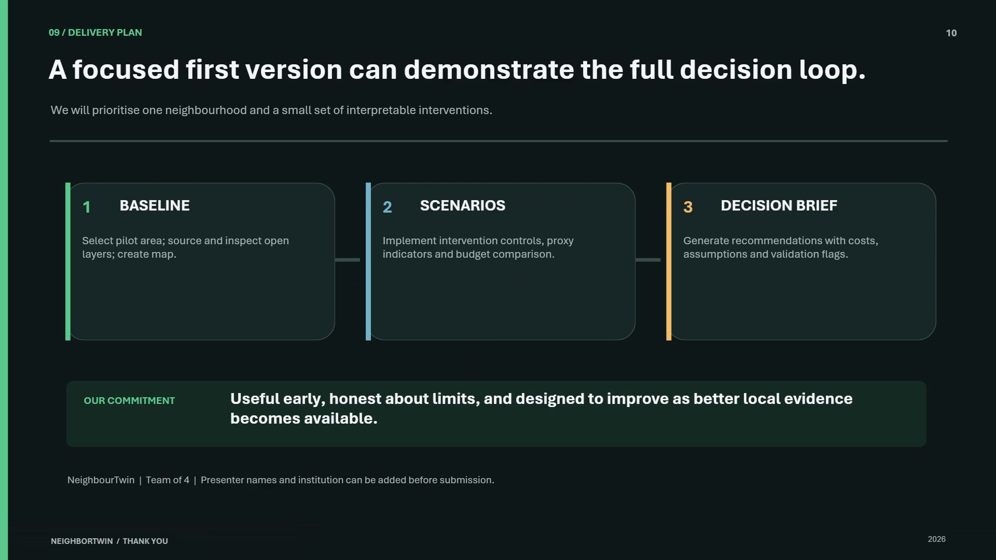
key(Right)
Flip back and forth through the full-screen slides, finish on the cover, and exit the full-screen presentation.
key(Left)
key(Left)
key(Left)
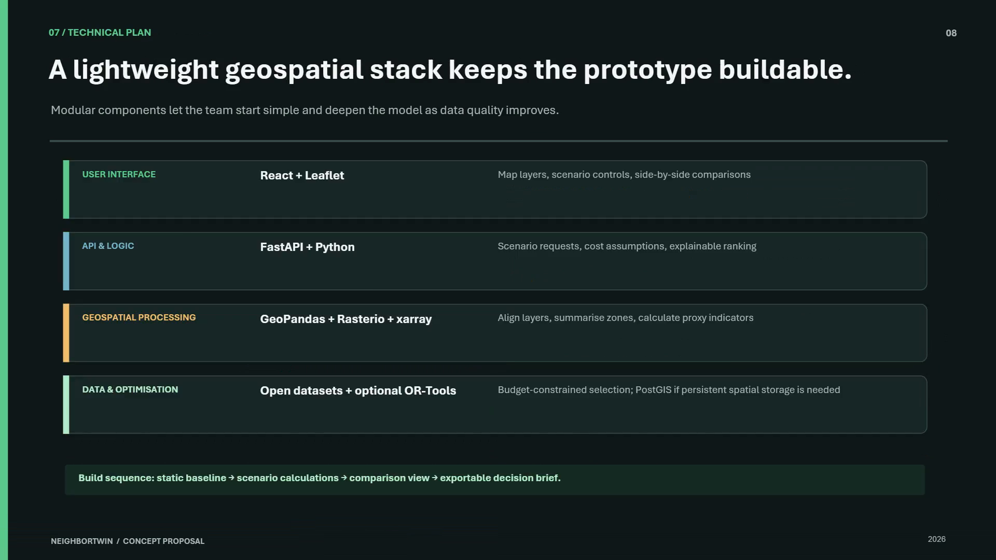
key(Left)
key(Left)
key(Left)
key(Right)
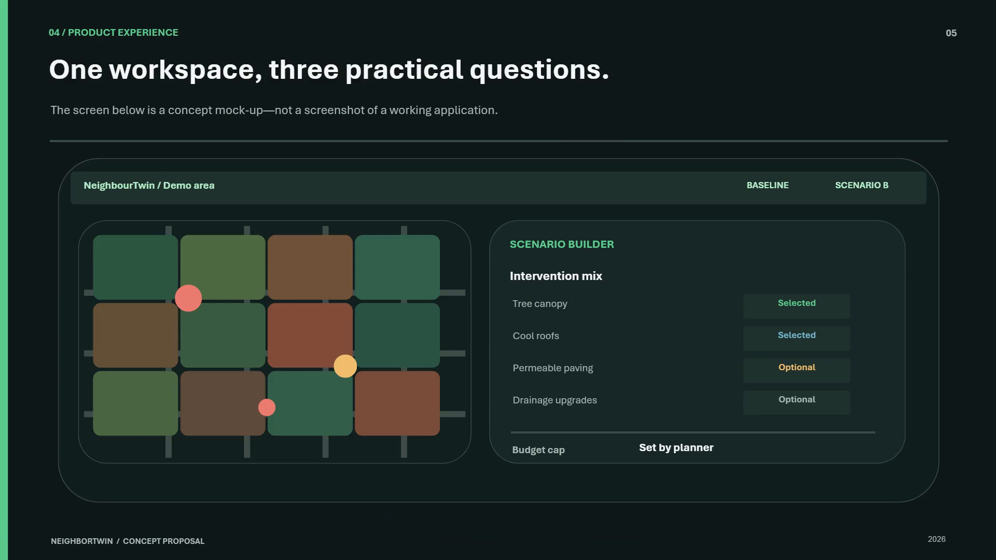
key(Right)
key(Right)
key(Right)
key(Right)
key(Right)
key(Right)
key(Right)
key(Right)
key(Right)
key(Right)
key(Right)
key(Left)
key(Left)
key(Left)
key(Left)
key(Left)
key(Left)
key(Left)
key(Left)
key(Left)
key(Left)
key(Left)
key(Left)
key(Left)
key(Left)
key(Left)
key(Left)
key(Left)
key(Left)
key(Left)
key(Left)
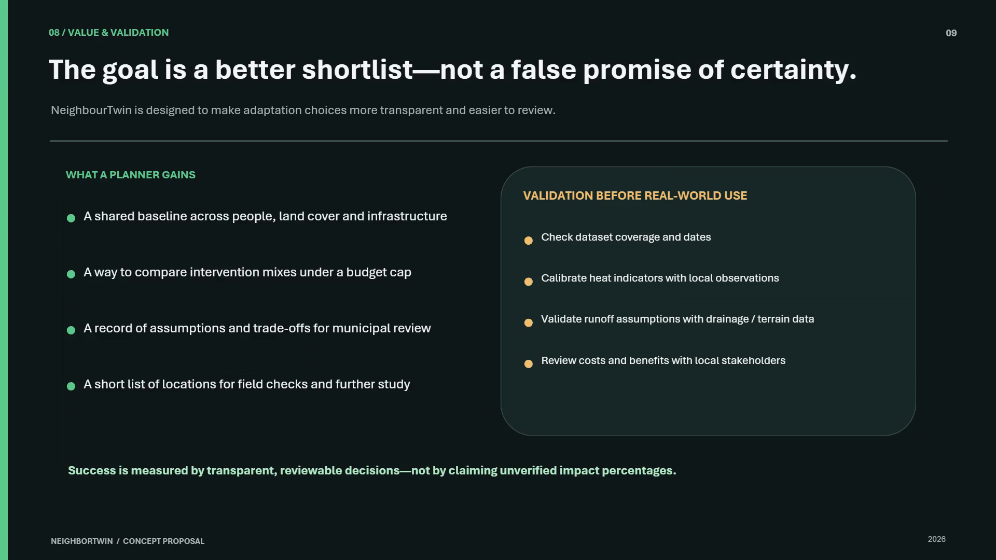
key(Left)
key(Left)
key(Left)
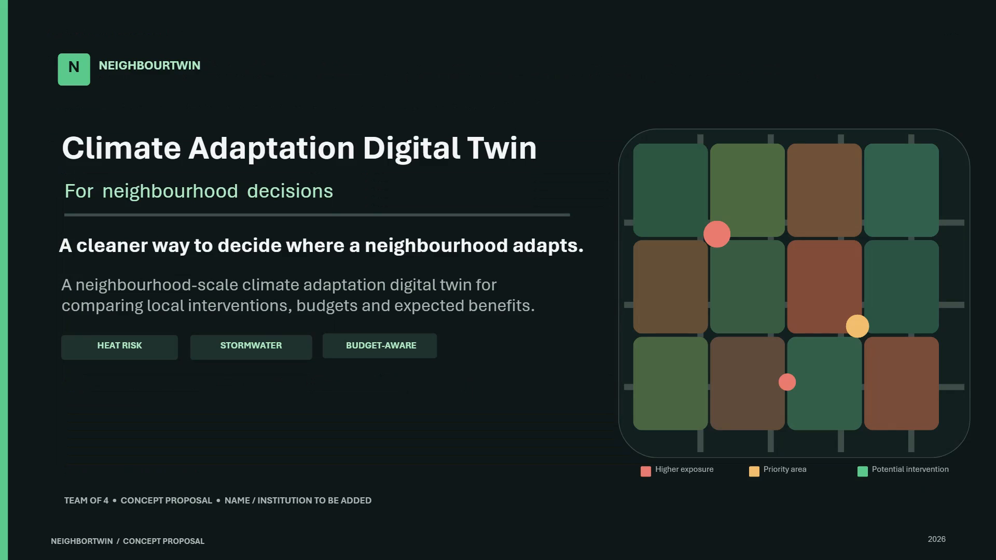
key(f)
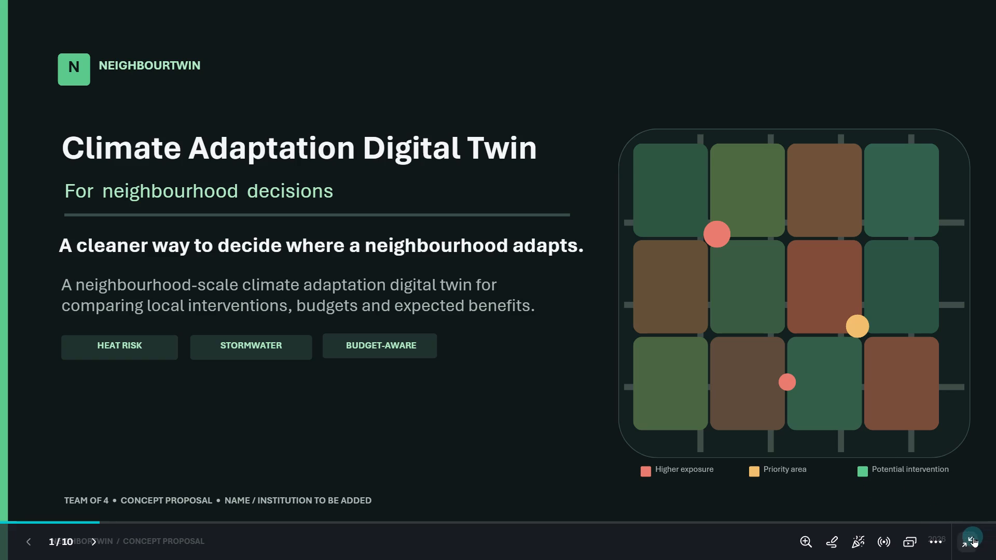
click(971, 536)
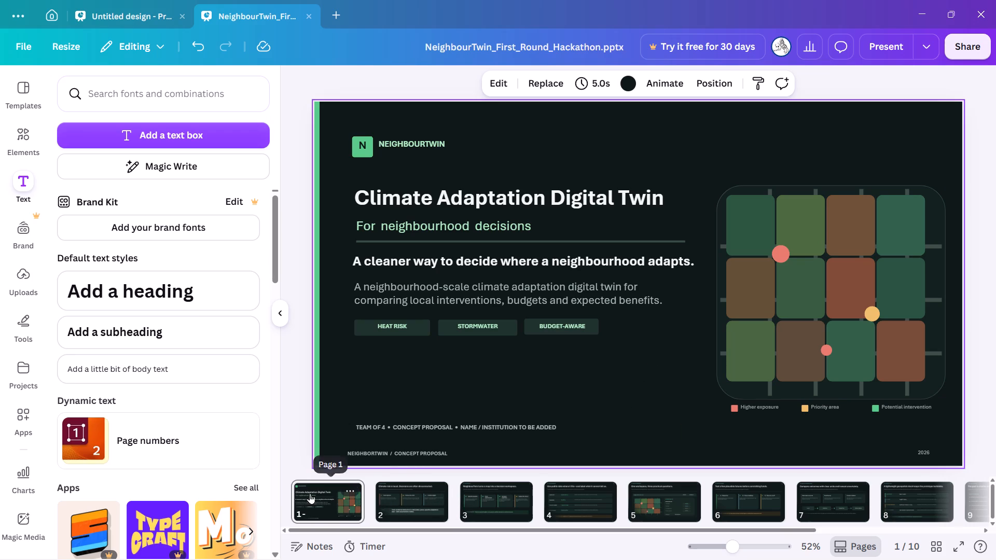
Review slides 2 through 10 one by one in the editor, examining each slide's layout and spacing.
click(422, 499)
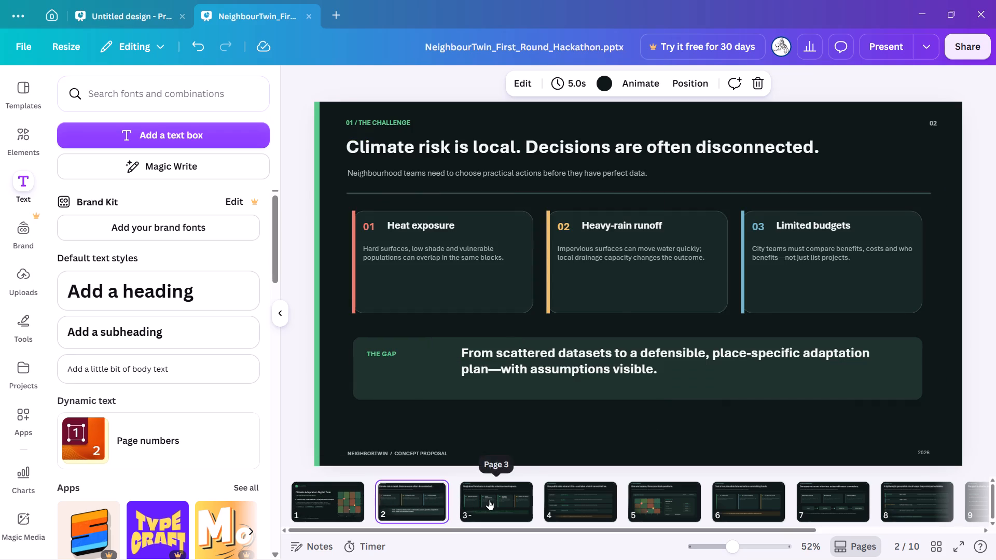
click(489, 499)
click(586, 496)
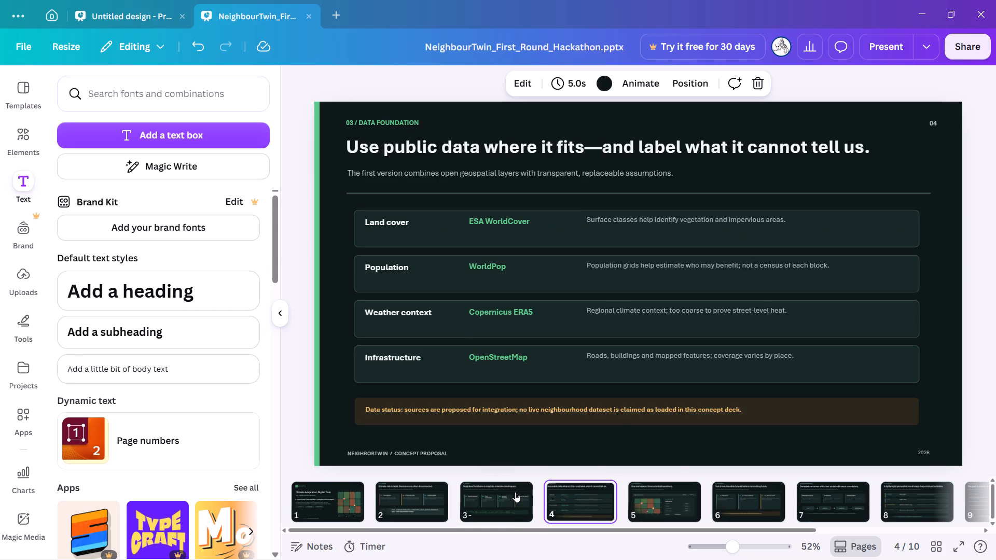
click(671, 503)
click(723, 495)
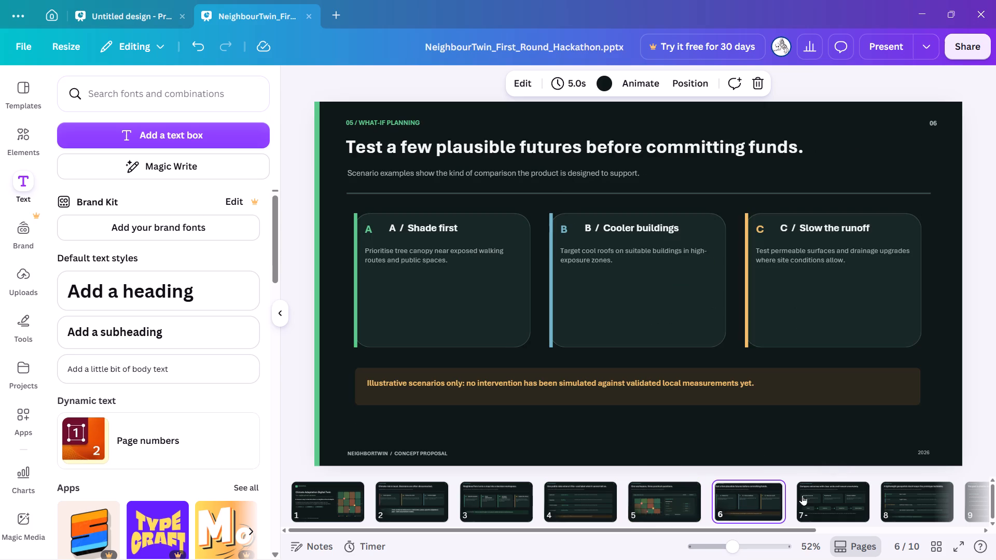
click(814, 496)
click(901, 496)
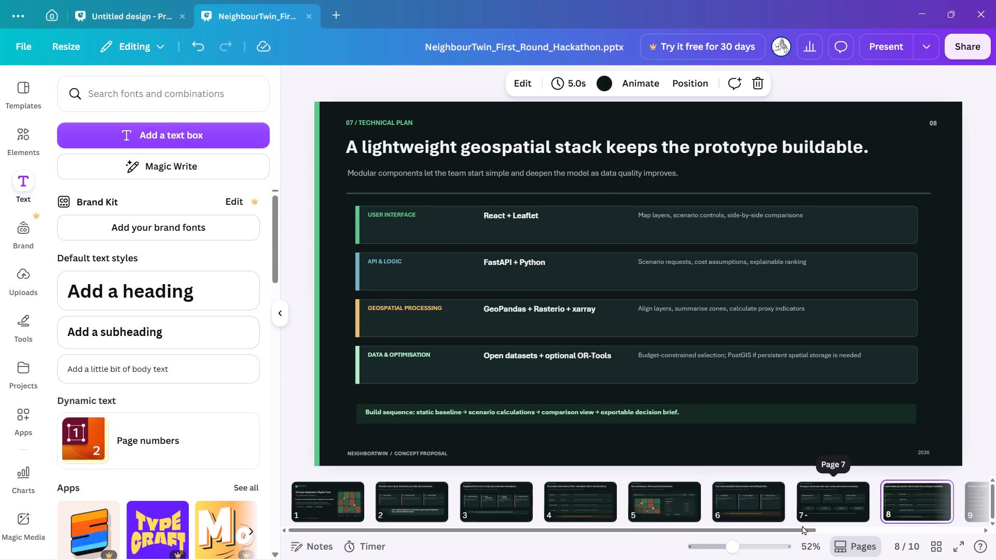
click(800, 526)
drag(803, 529, 995, 529)
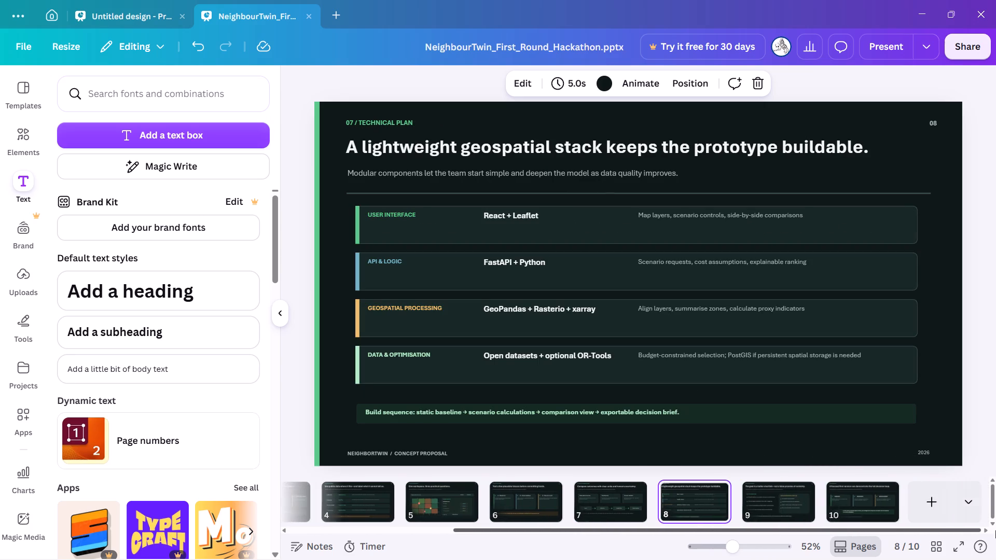
drag(995, 529, 952, 538)
click(790, 505)
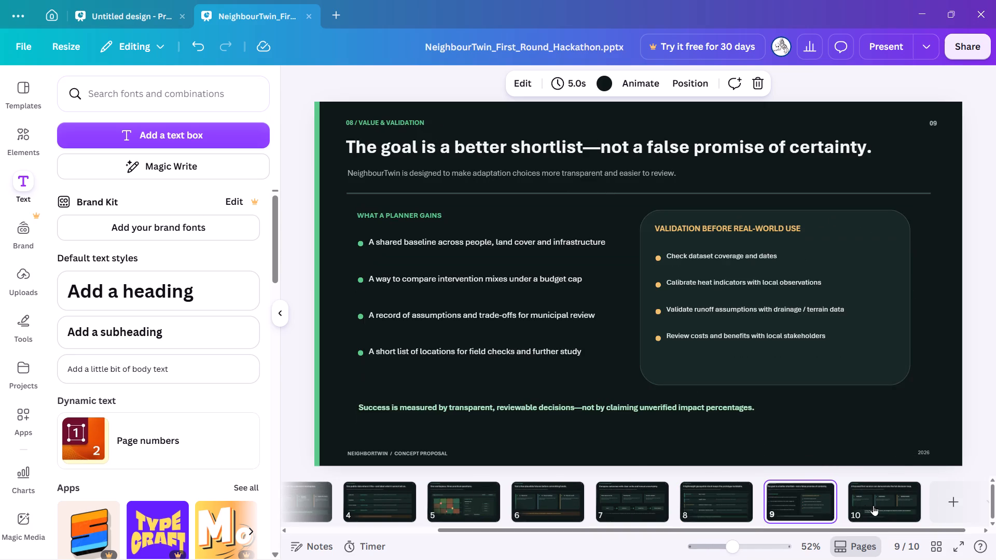
click(882, 504)
Go through the deck's slides a second time, checking their card layouts and text, and return to the cover slide.
drag(515, 529, 420, 529)
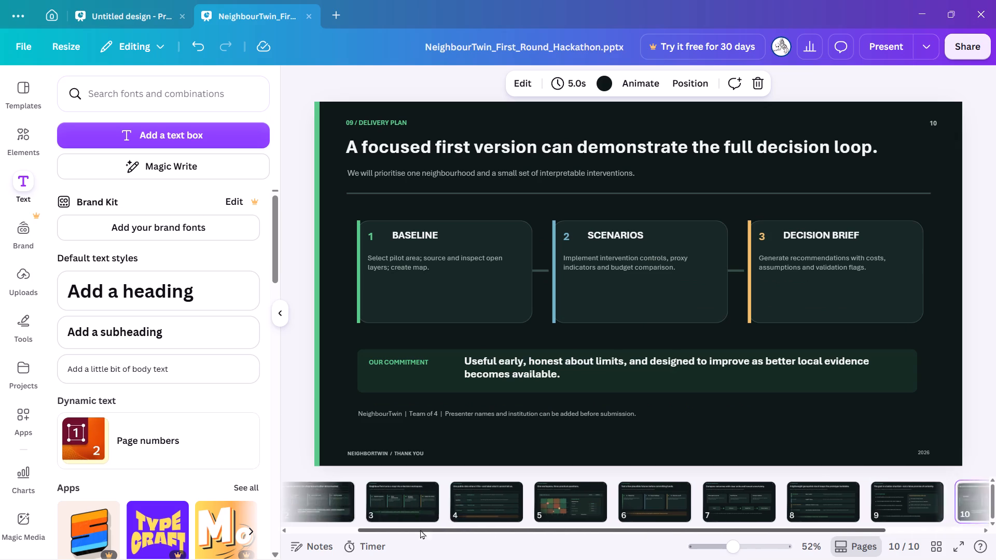
drag(420, 529, 351, 529)
click(347, 510)
click(426, 494)
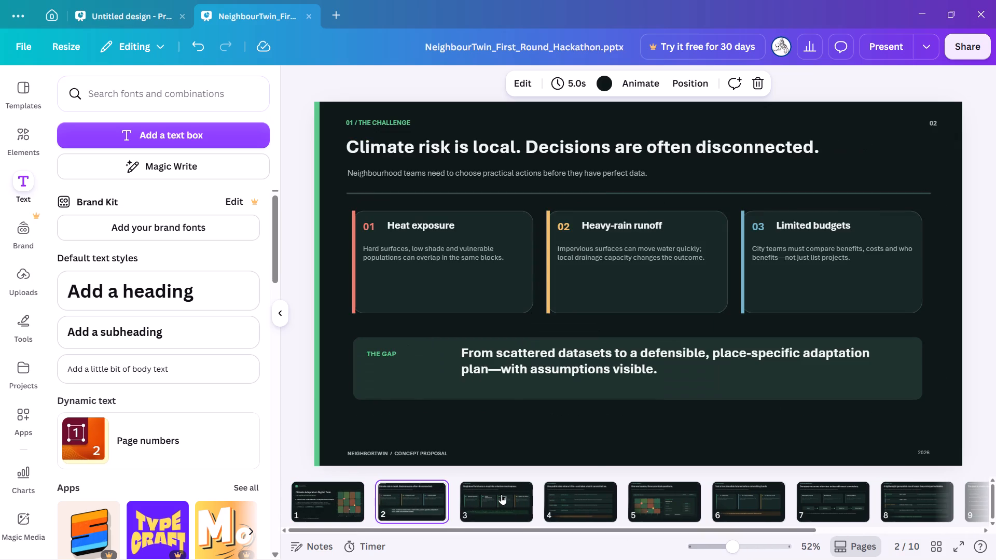
click(505, 494)
click(566, 494)
click(666, 499)
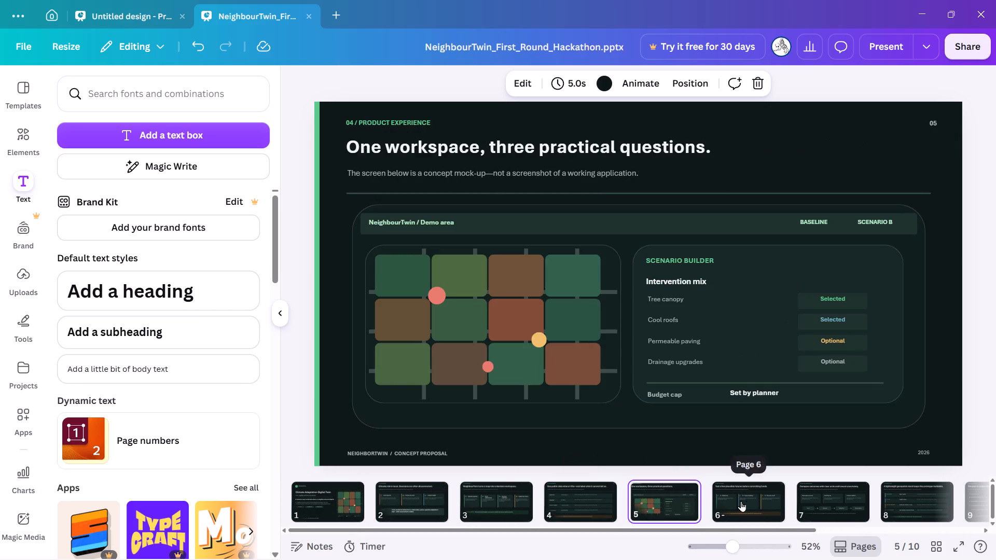
click(741, 501)
click(831, 505)
click(896, 500)
click(794, 509)
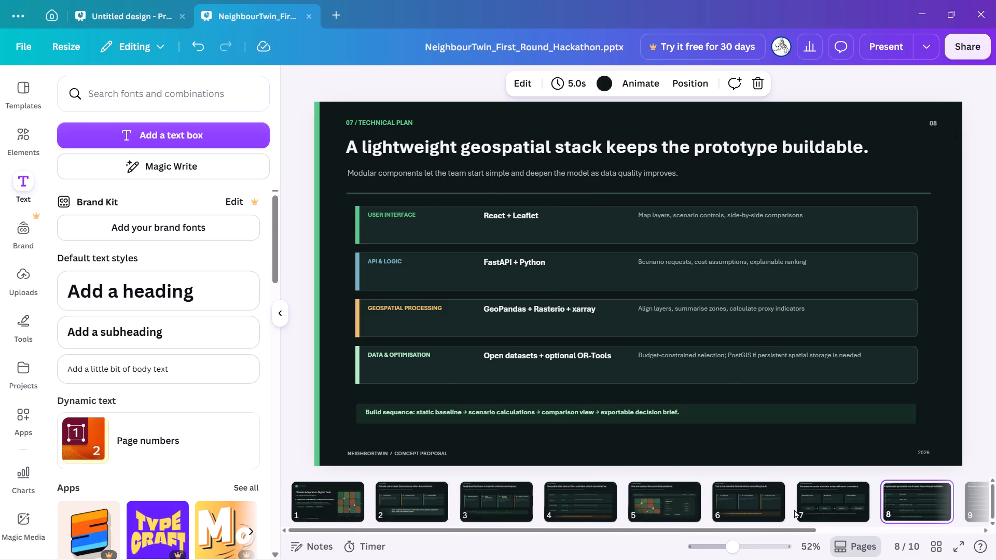
click(848, 499)
click(971, 499)
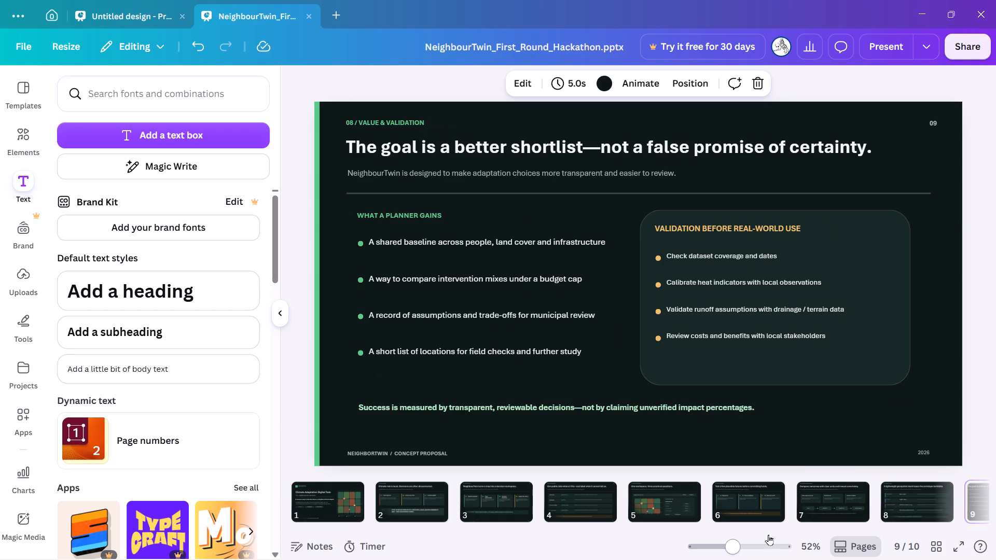
drag(769, 530, 881, 531)
click(917, 512)
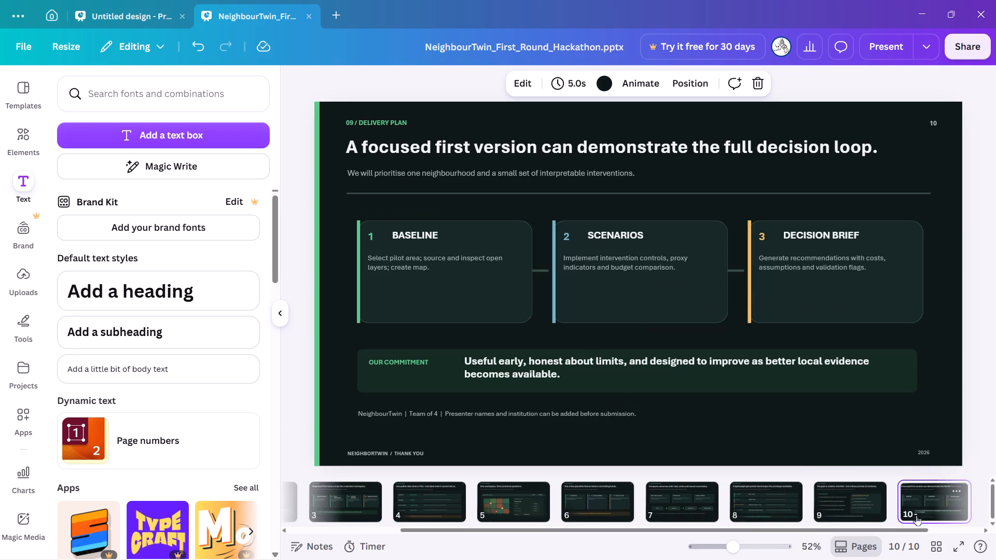
drag(863, 528, 556, 528)
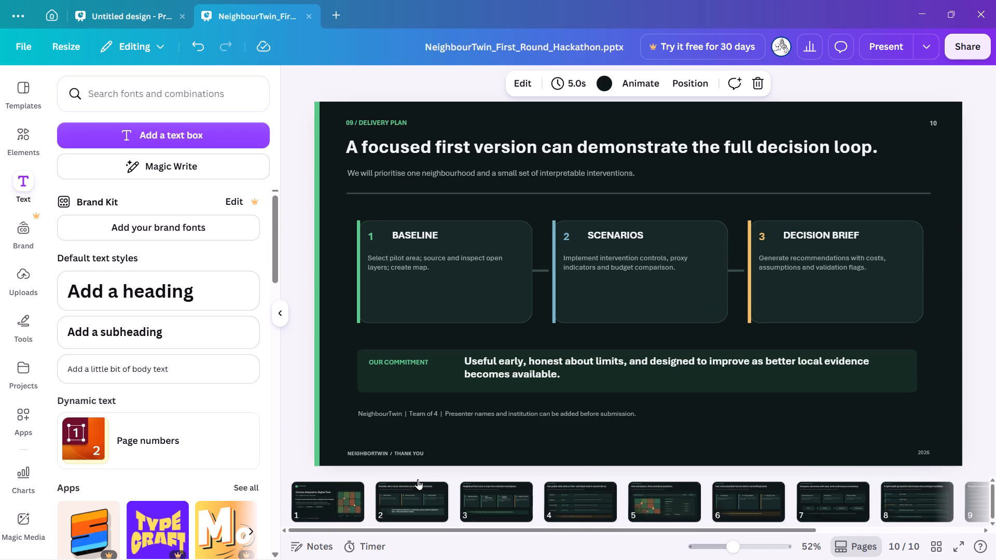
click(324, 509)
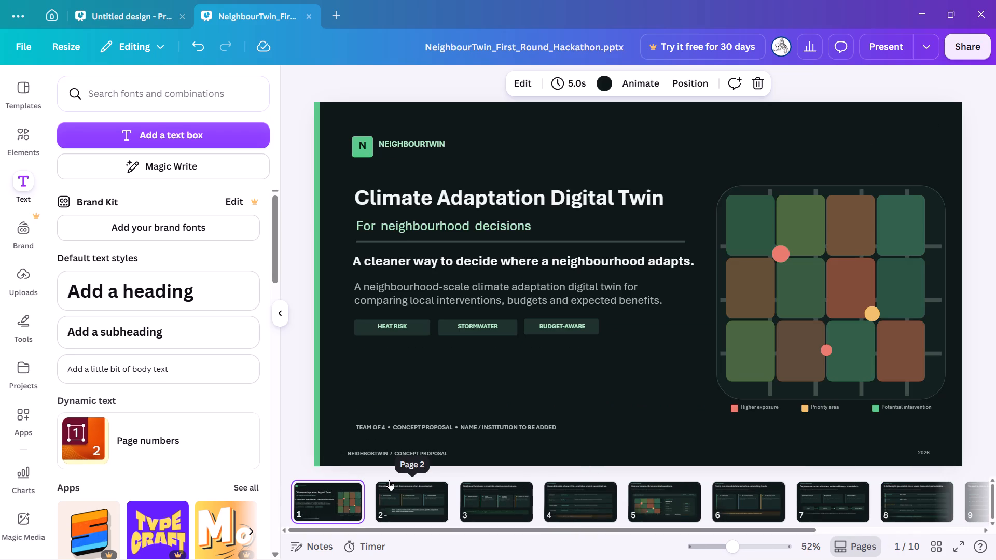
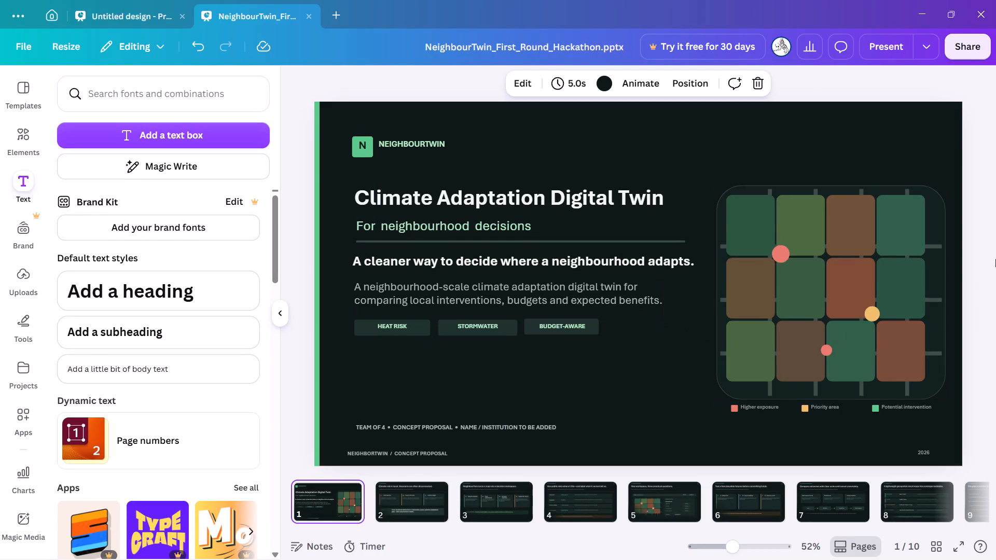
Review all ten slides in the editor from the cover to the delivery plan slide, and return to the cover.
scroll(988, 256, down, 2)
scroll(977, 263, up, 5)
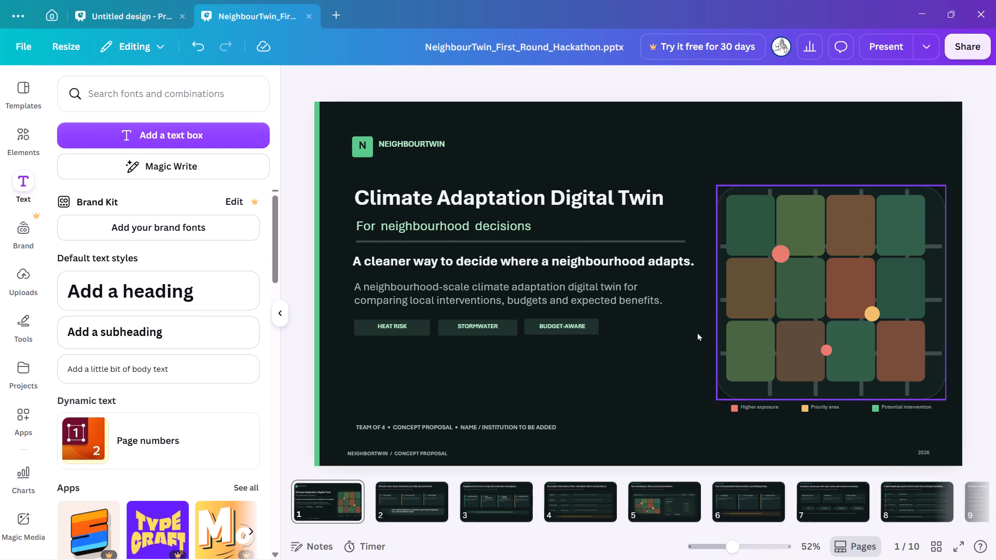
scroll(659, 363, down, 1)
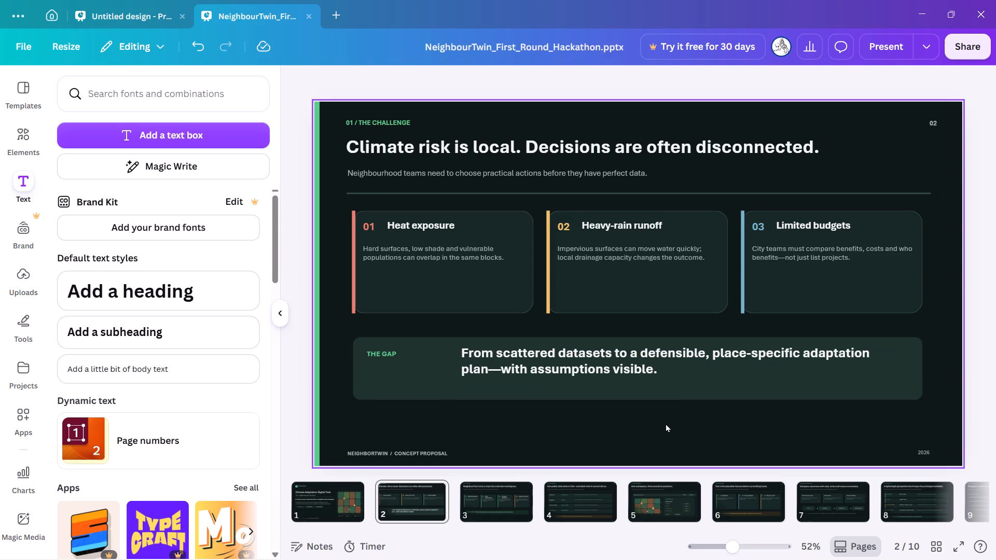
scroll(618, 417, down, 1)
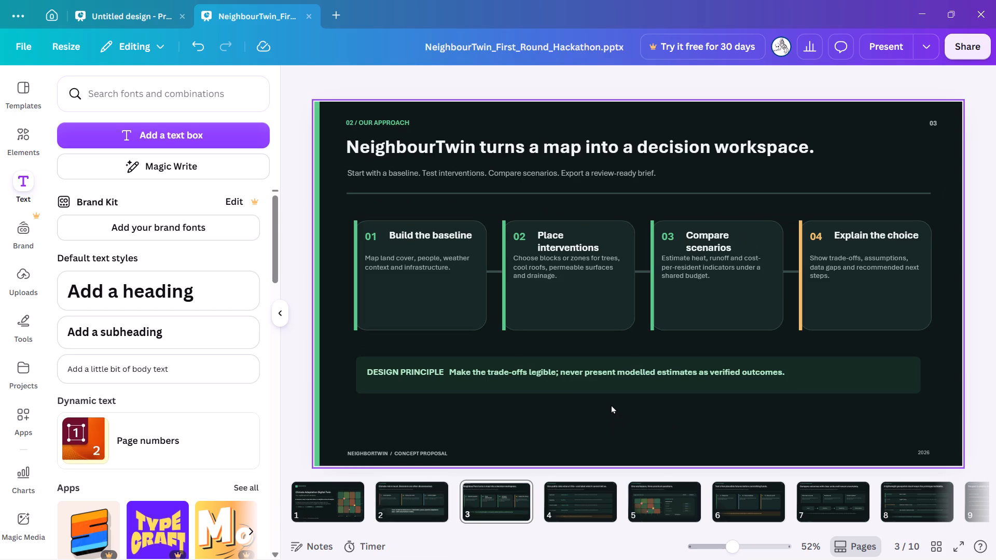
scroll(611, 403, down, 2)
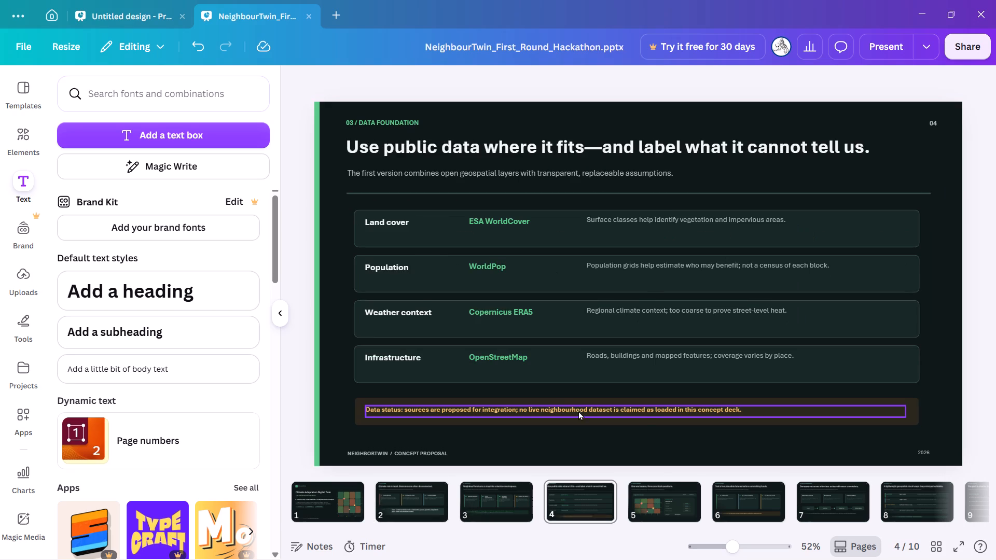
scroll(617, 398, down, 2)
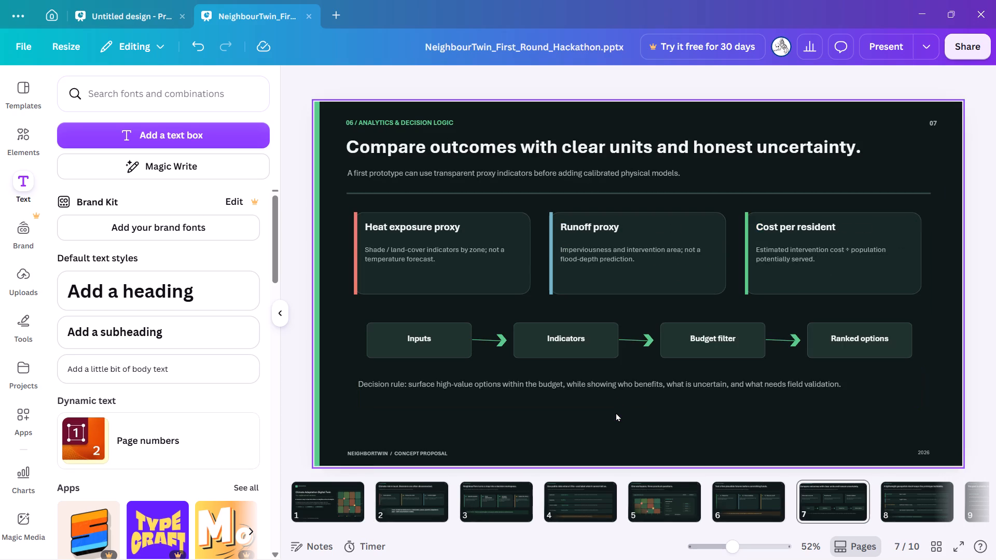
scroll(616, 414, down, 5)
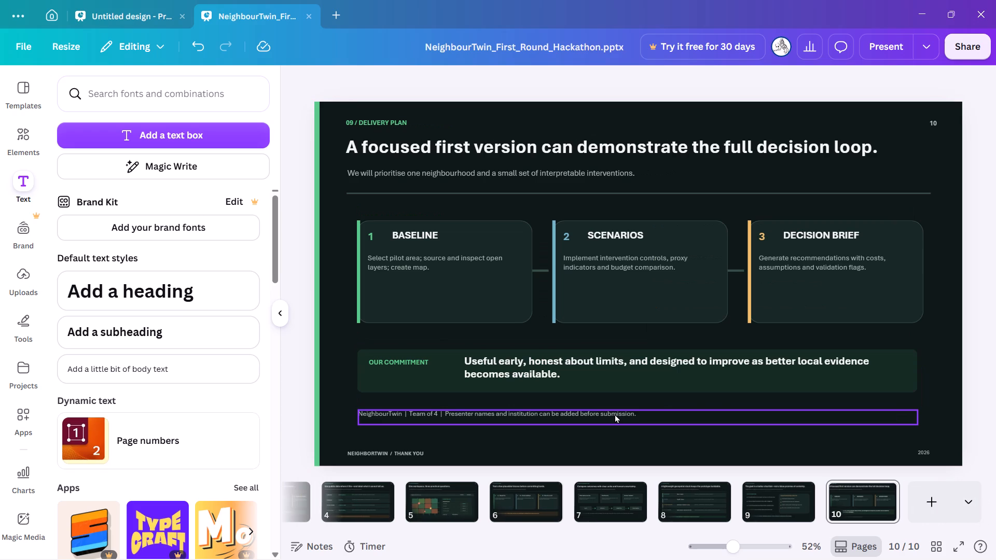
scroll(817, 447, down, 3)
scroll(711, 447, up, 3)
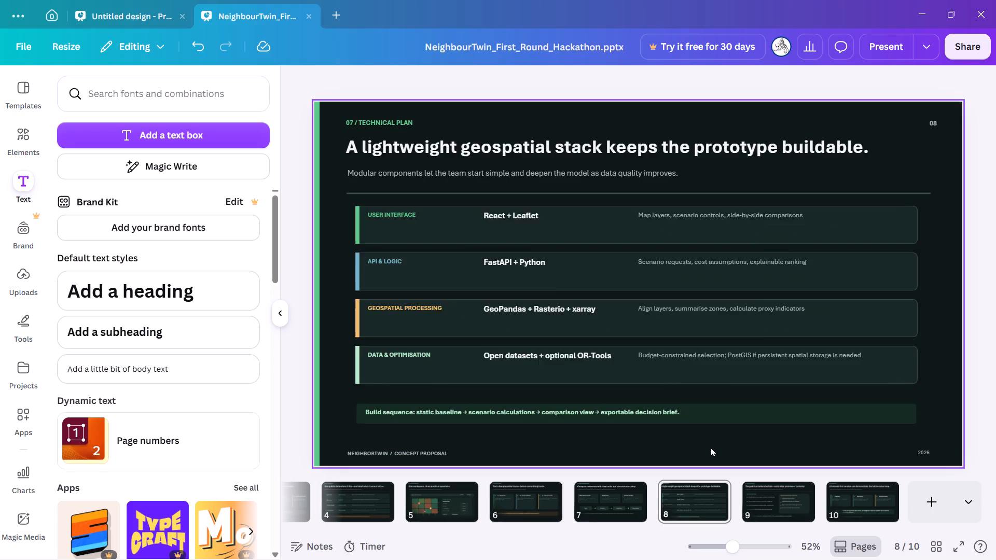
scroll(711, 447, up, 20)
scroll(711, 447, up, 5)
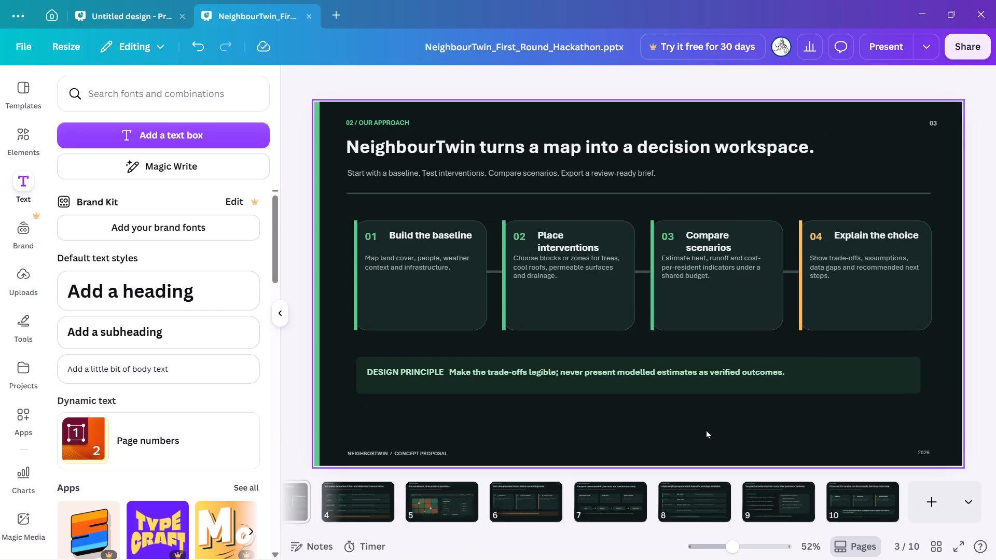
scroll(706, 429, up, 1)
scroll(538, 374, up, 3)
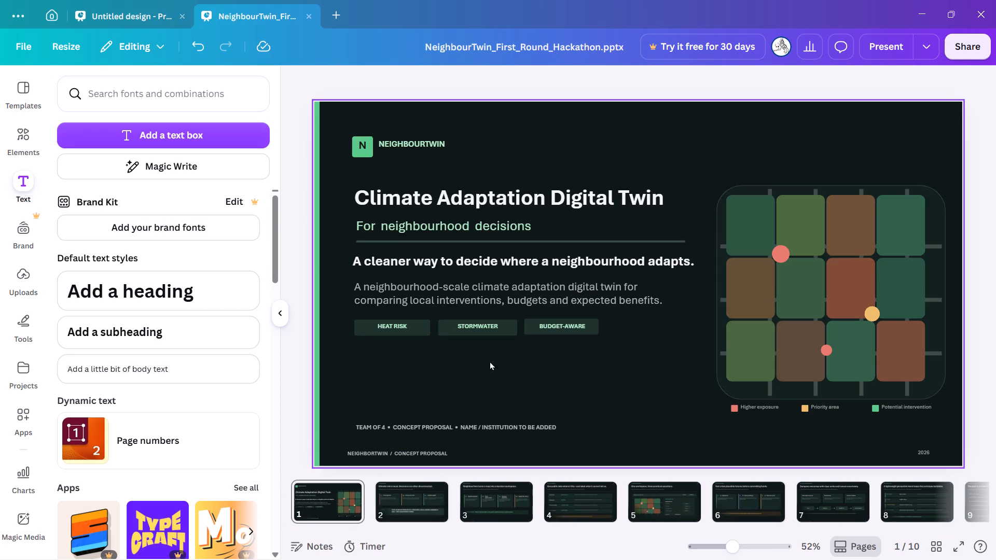
click(986, 270)
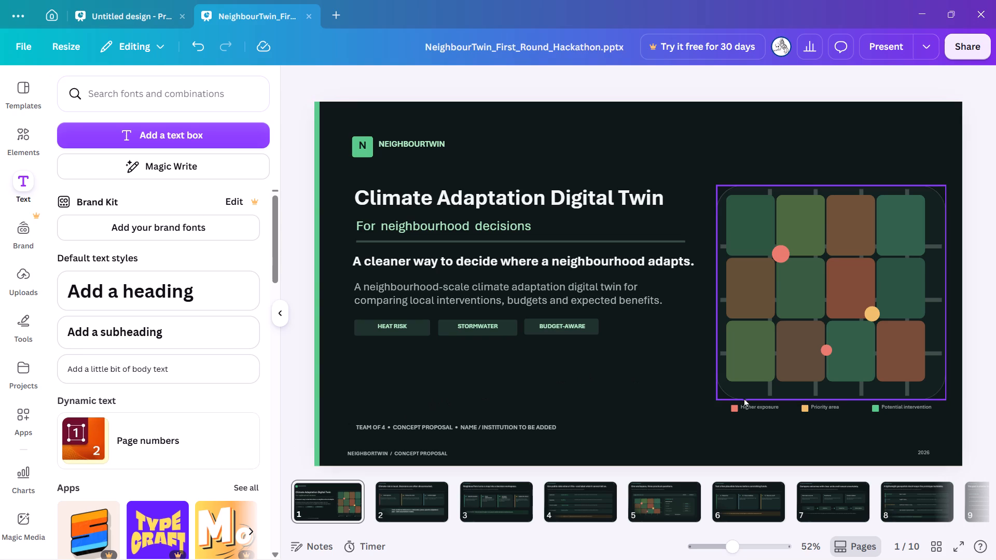
scroll(578, 404, up, 3)
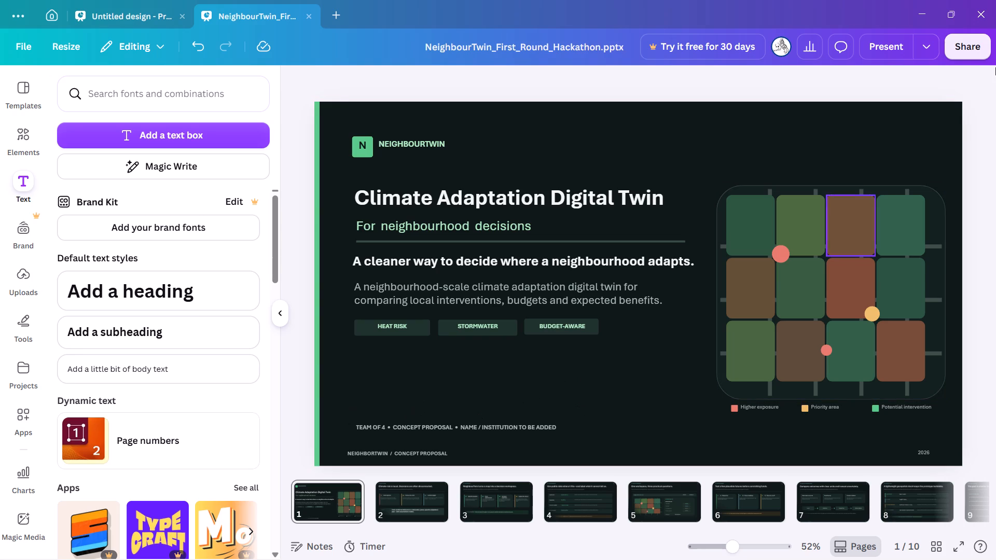
Present the deck full screen, decline the app rating request, and page through to the delivery plan slide.
click(887, 47)
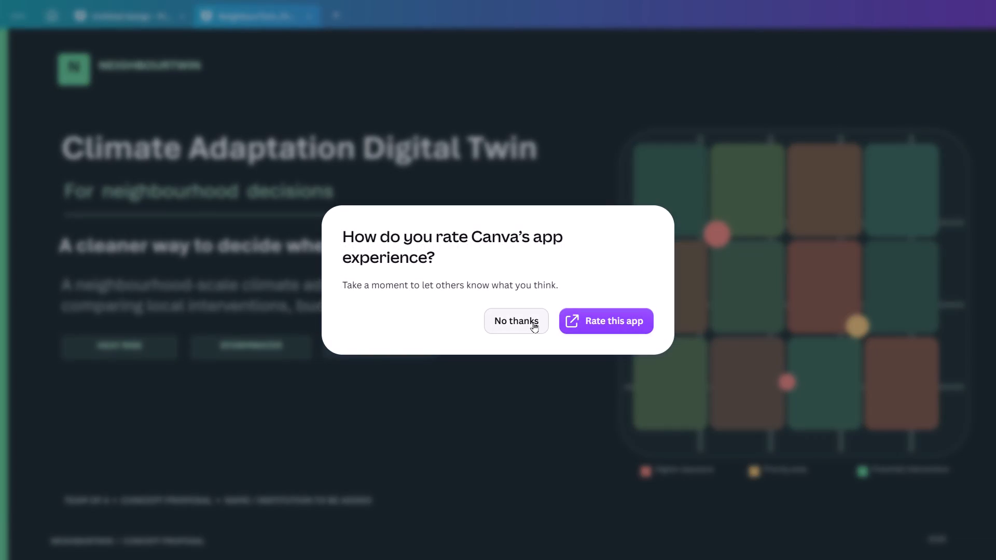
click(533, 322)
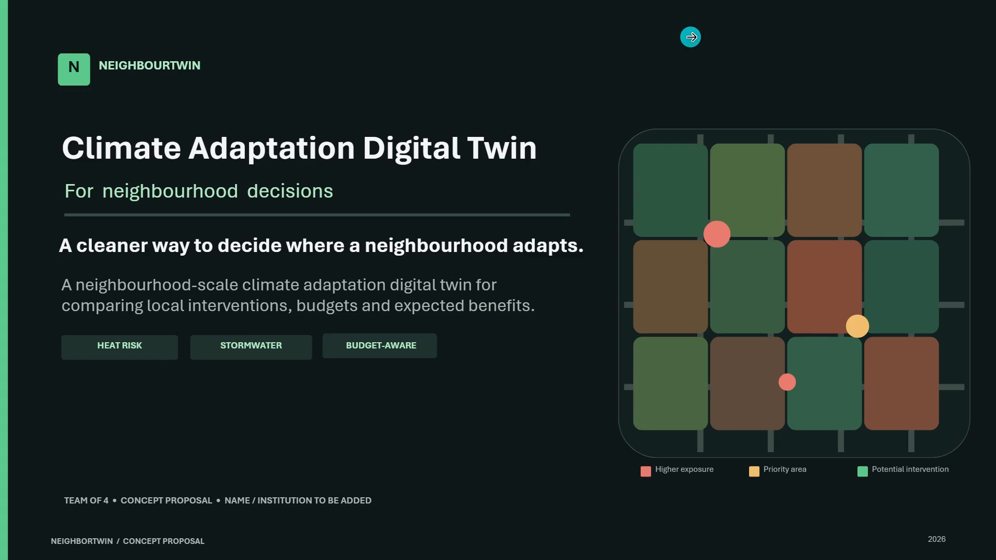
click(684, 36)
triple_click(683, 35)
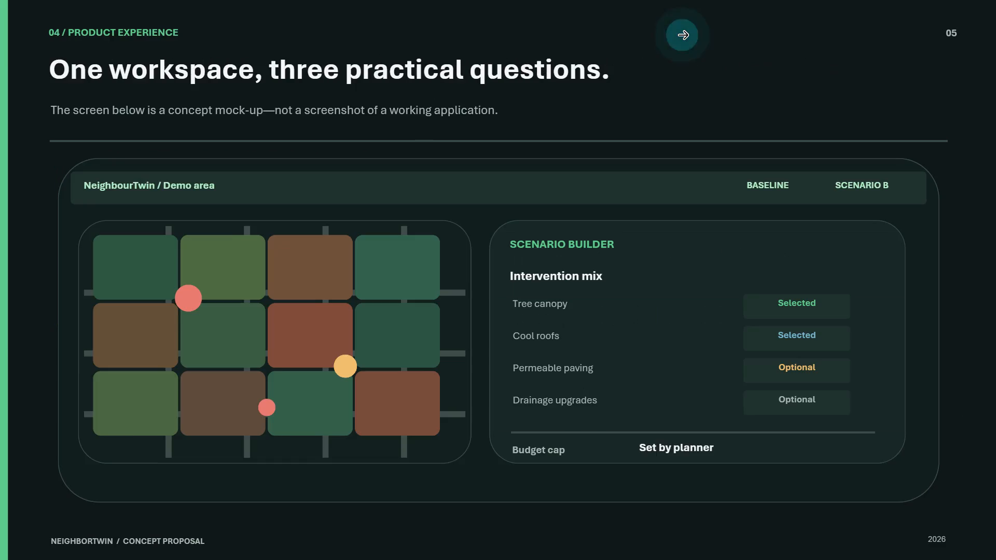
triple_click(683, 35)
triple_click(683, 35)
scroll(658, 17, down, 1)
key(f)
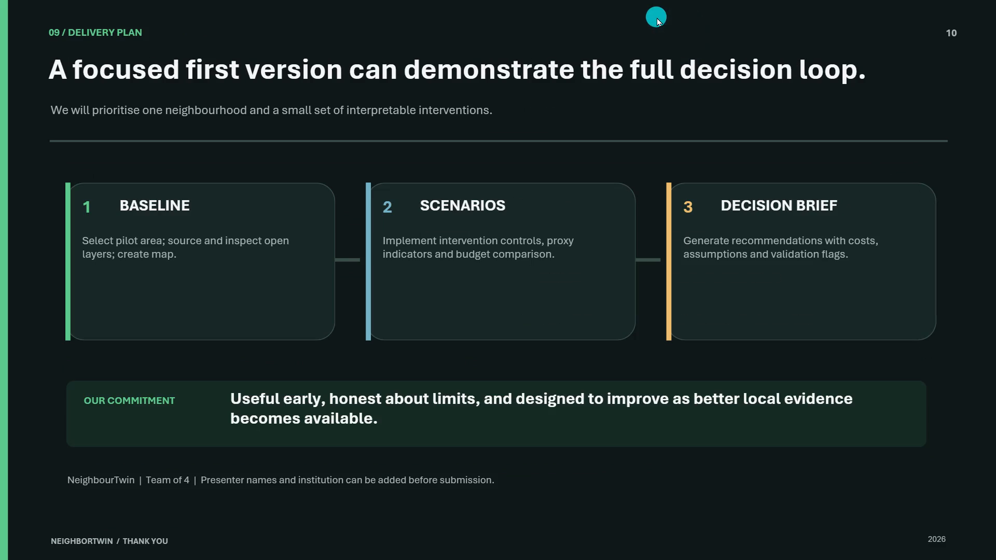
key(f)
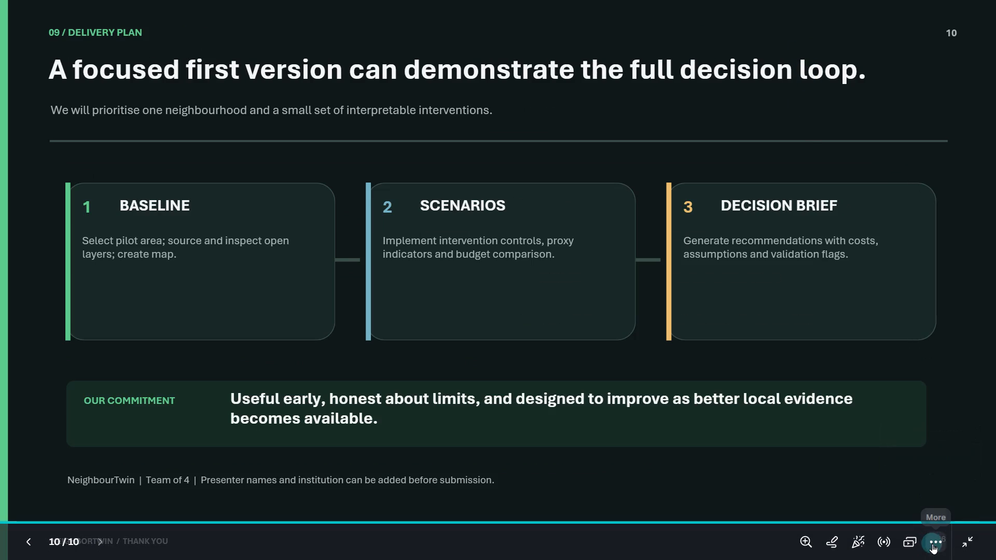
Return the full-screen presentation to the cover slide and start autoplay to watch the slides advance on their own.
click(932, 543)
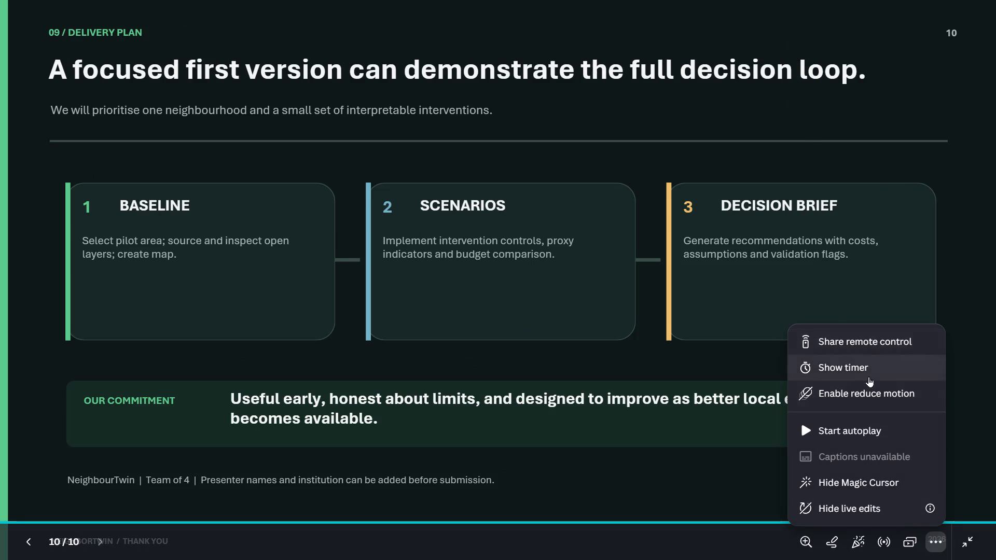
triple_click(28, 541)
triple_click(28, 541)
triple_click(28, 541)
double_click(28, 540)
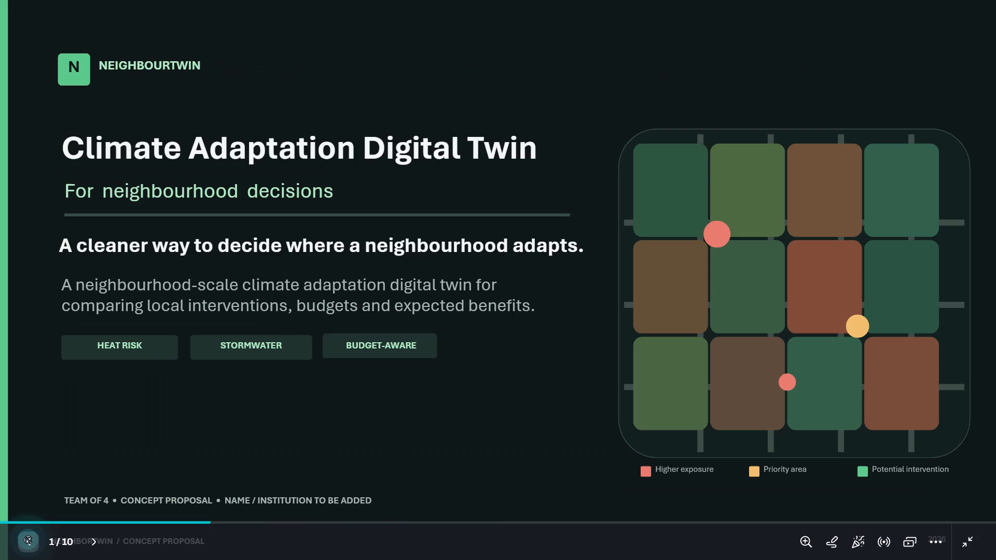
double_click(25, 540)
click(935, 539)
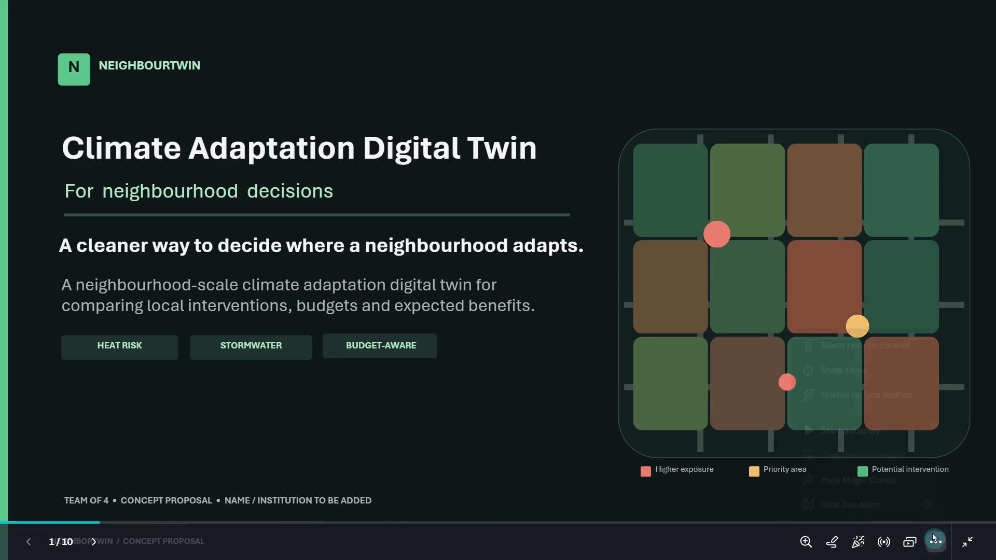
click(854, 437)
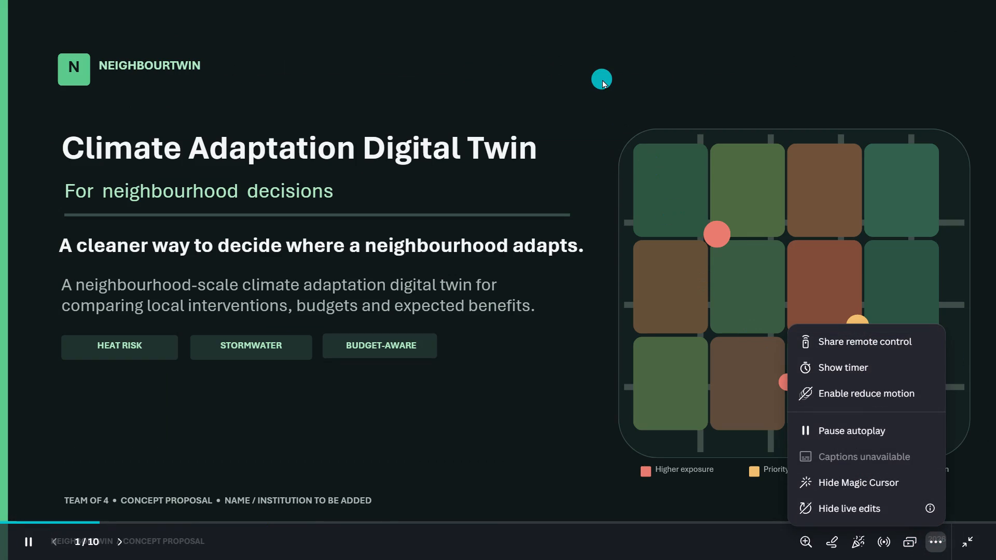
click(602, 79)
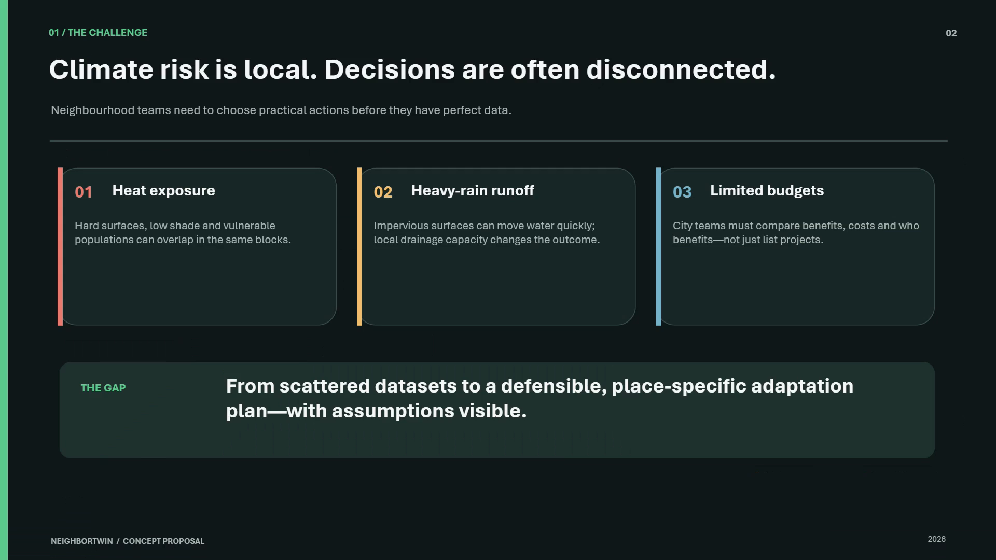
Go back over the opening slides, and page forward through the full-screen deck to the delivery plan slide.
key(Left)
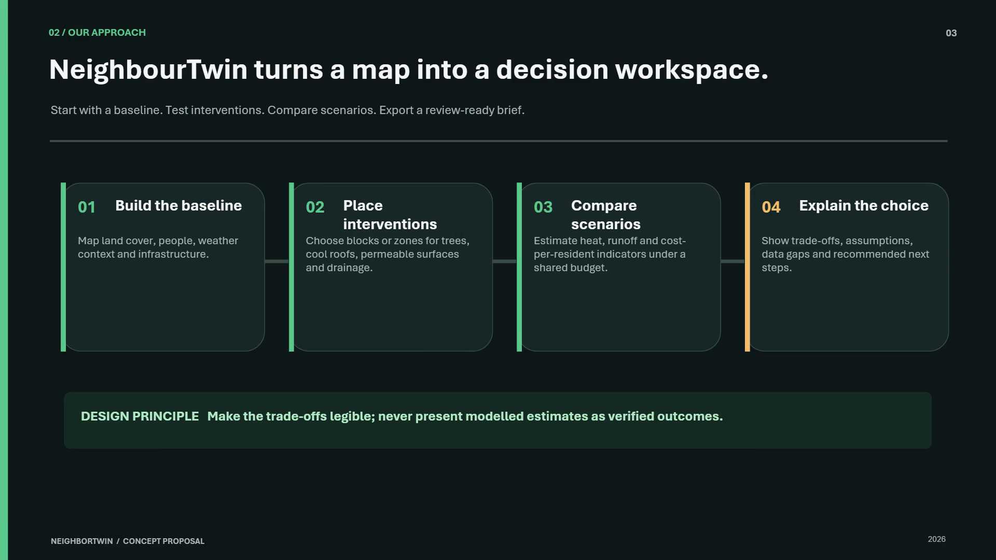
key(Left)
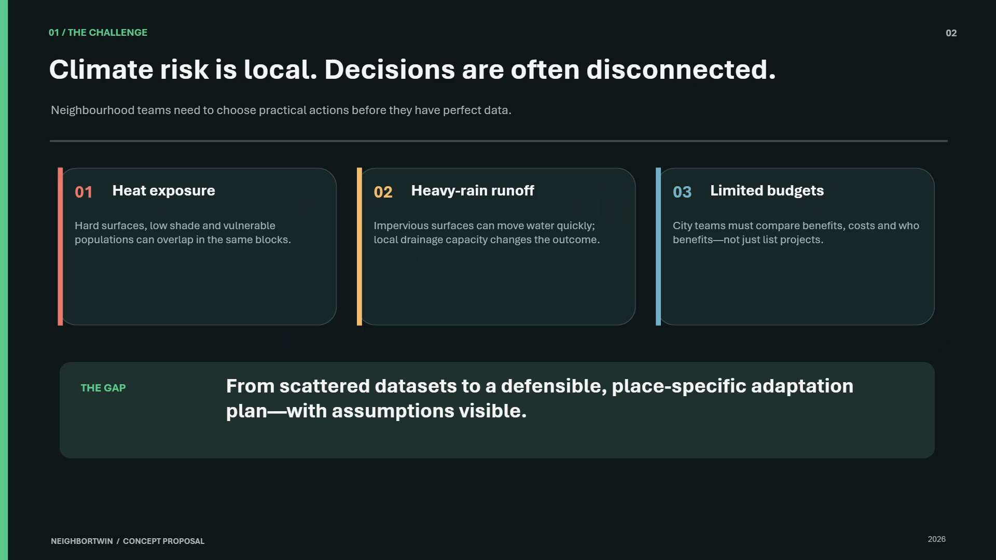
key(Left)
key(Left)
key(Left)
key(Right)
key(Right)
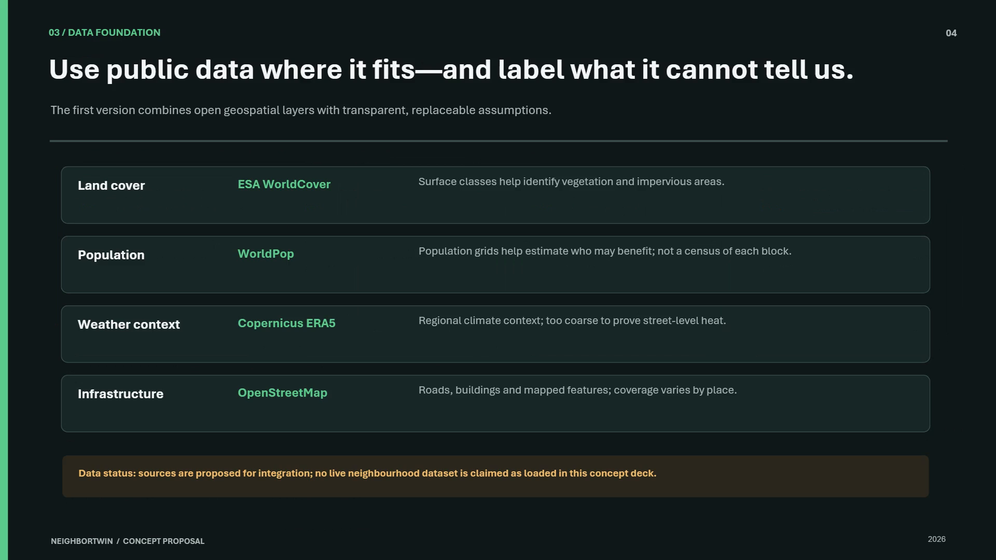
key(Right)
key(Right)
key(Right)
key(Right)
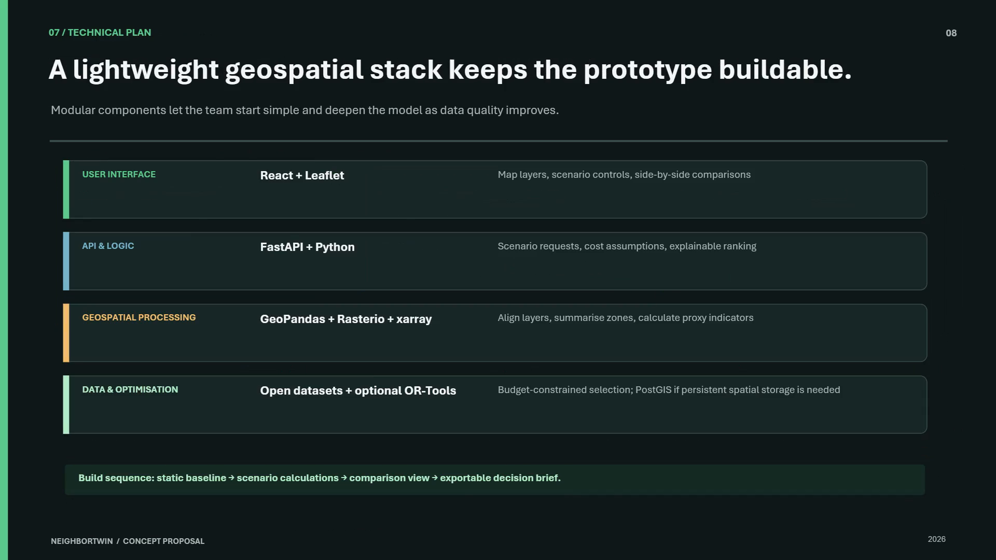
key(Right)
key(Right)
key(Right)
Page backwards through the full-screen deck from the delivery plan slide to the cover slide.
key(Left)
key(Left)
key(Left)
key(Left)
key(Left)
key(Left)
key(Left)
key(Left)
key(Left)
key(Left)
key(Left)
key(Left)
key(Left)
key(Left)
key(Left)
key(Left)
key(Left)
key(Left)
key(Left)
key(Left)
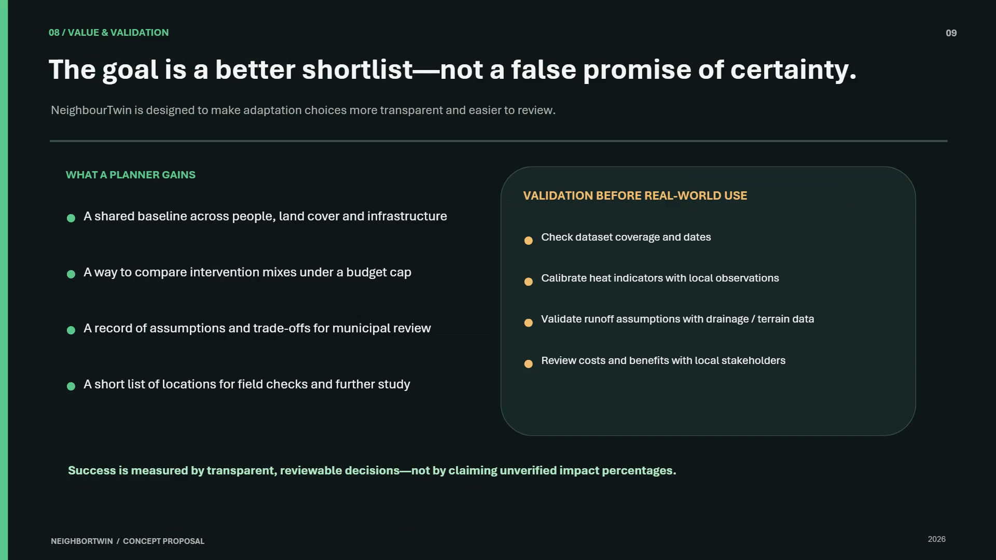
key(Left)
key(Left)
key(Left)
key(Left)
key(Left)
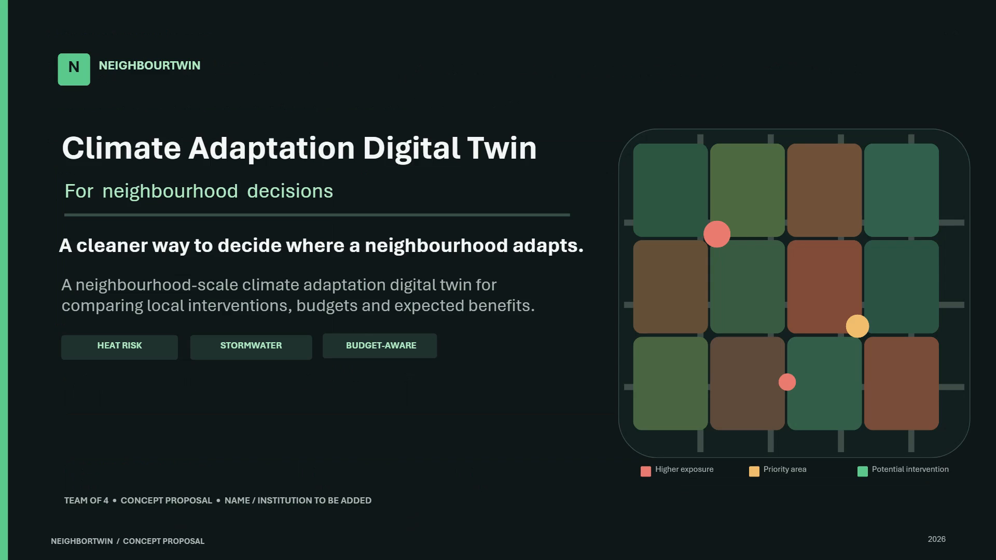
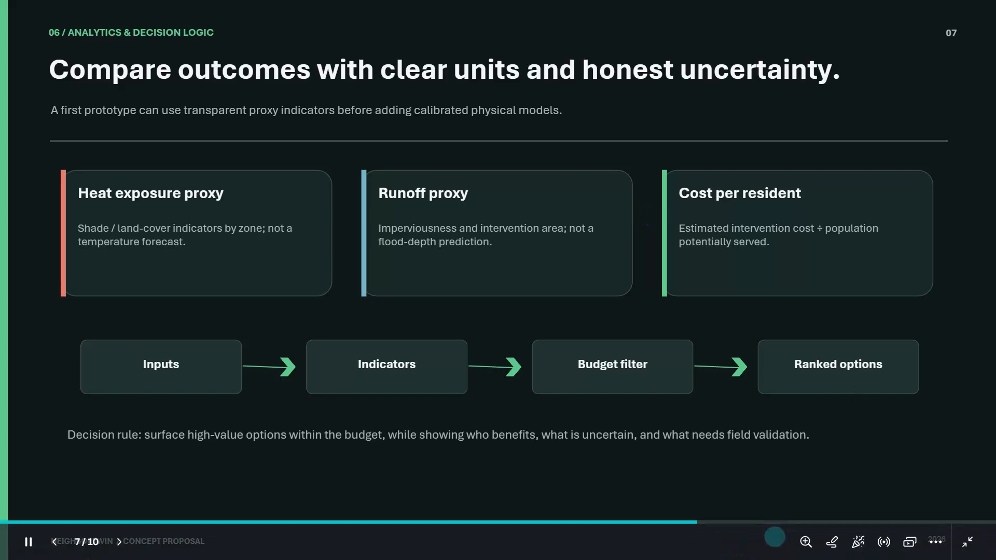
Stop the autoplay at the analytics and decision logic slide and return the full-screen presentation to the cover slide.
click(942, 547)
click(855, 434)
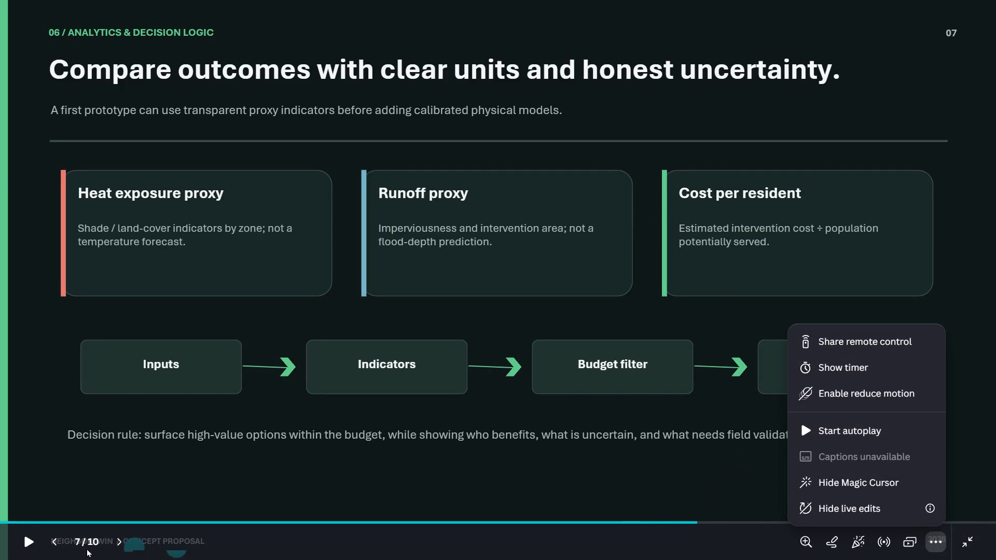
drag(18, 519, 0, 525)
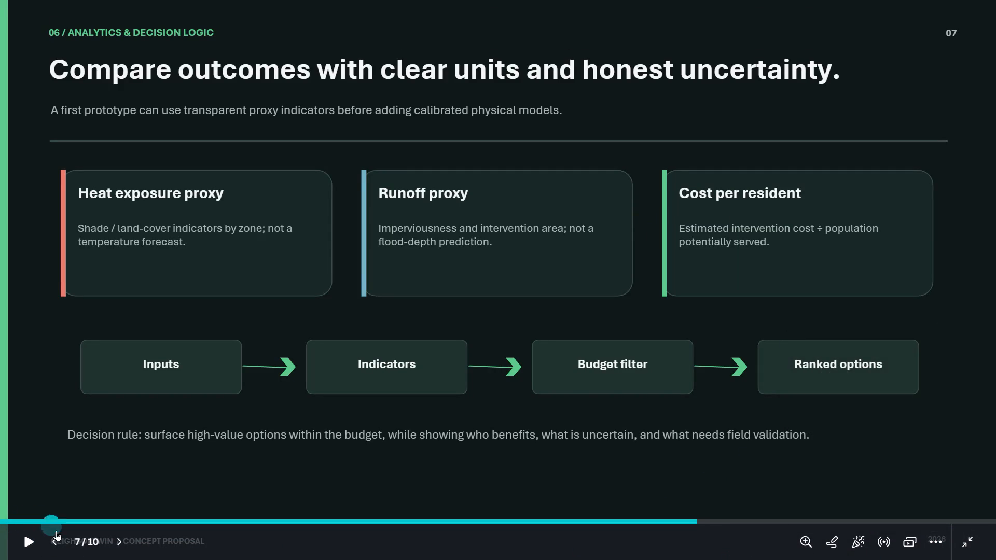
triple_click(57, 549)
triple_click(57, 549)
triple_click(57, 549)
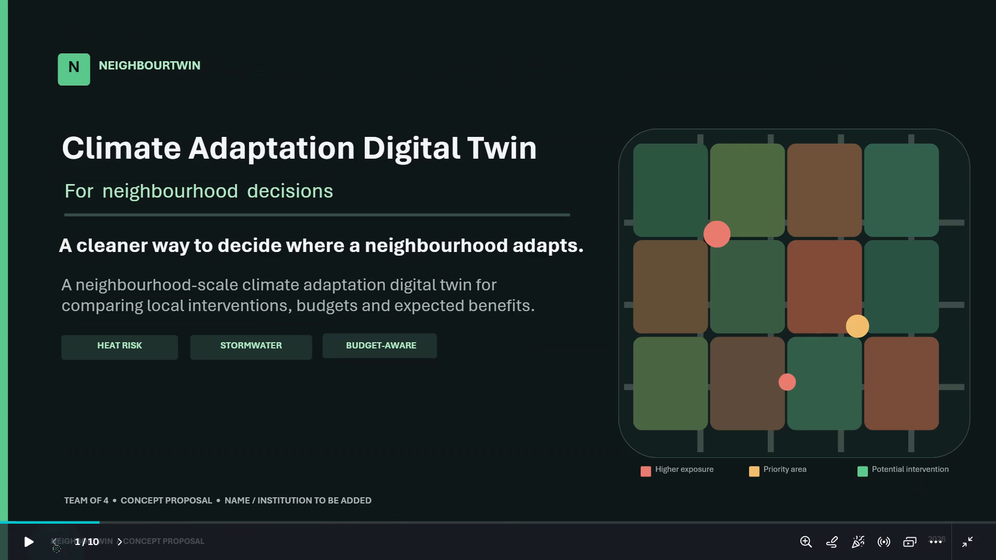
Scrub along the presentation timeline to preview the slides, jump to the data foundation slide, and return to the cover slide.
drag(58, 522, 656, 489)
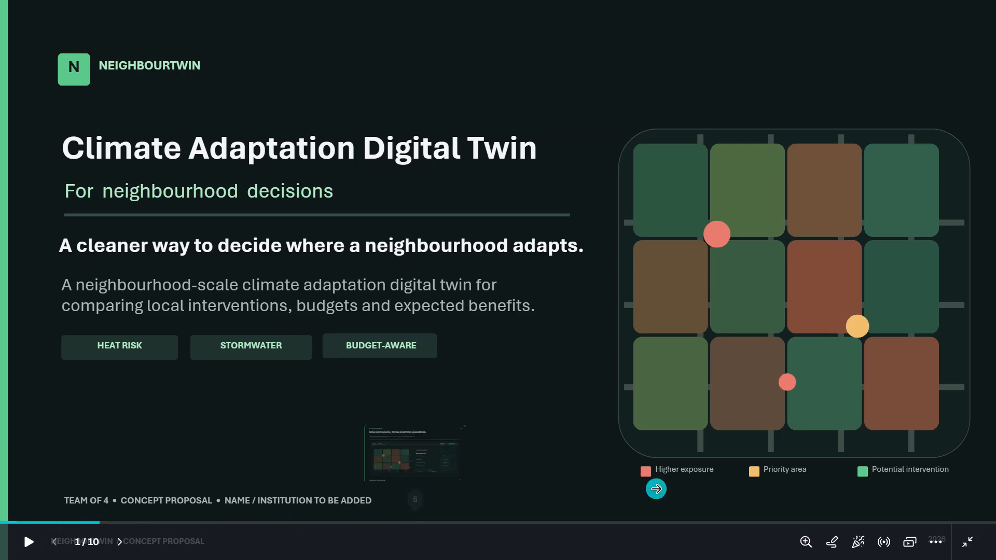
drag(656, 489, 251, 526)
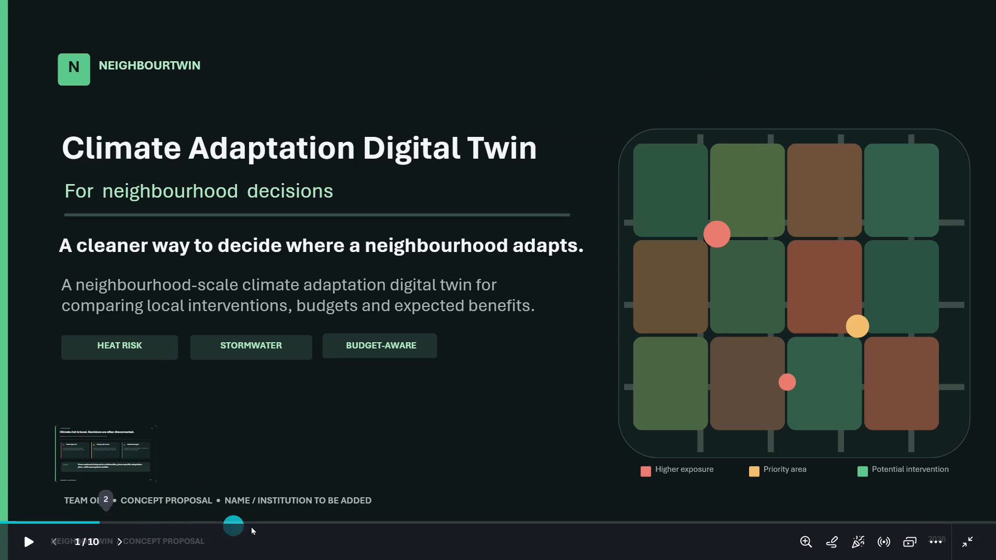
drag(251, 526, 29, 526)
drag(63, 521, 230, 527)
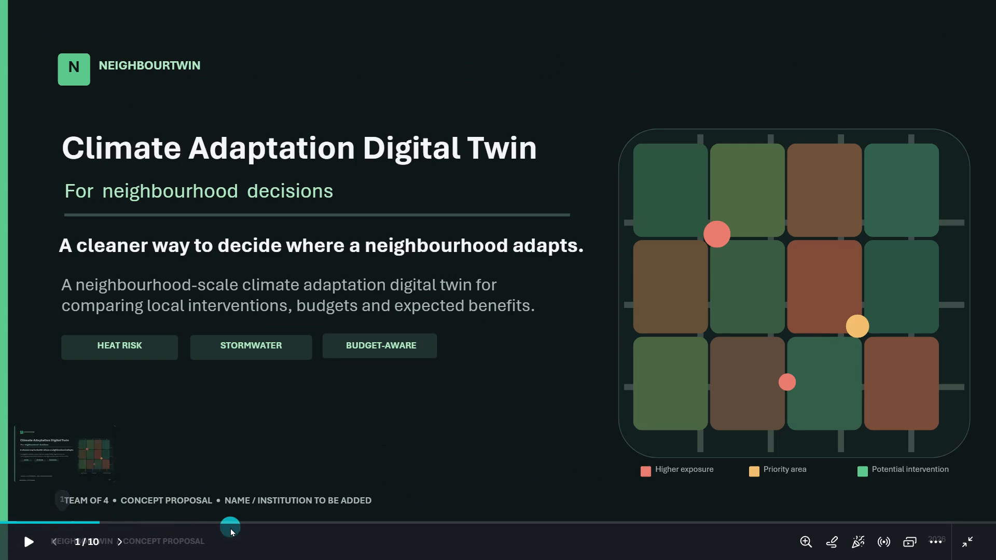
drag(230, 527, 191, 524)
drag(89, 522, 144, 523)
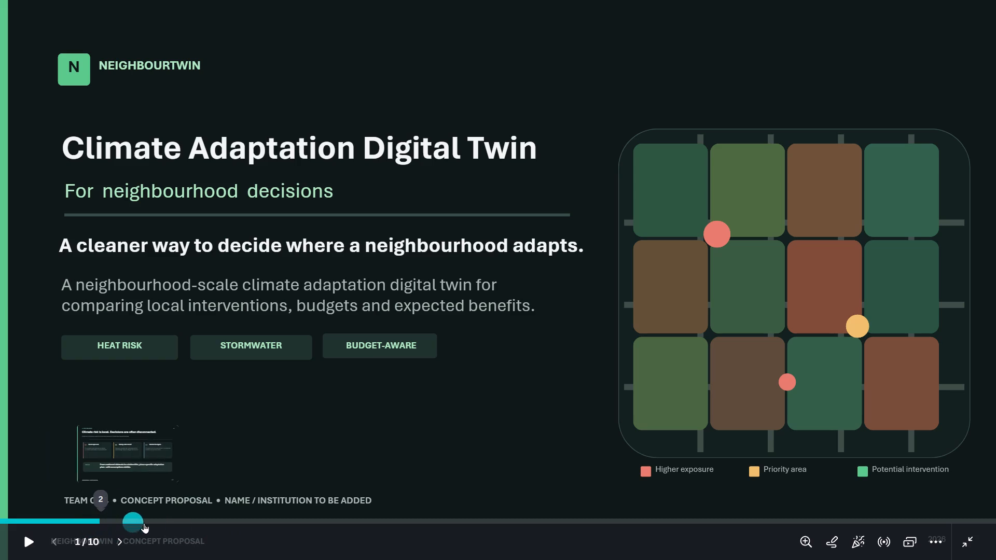
drag(144, 523, 246, 525)
click(246, 525)
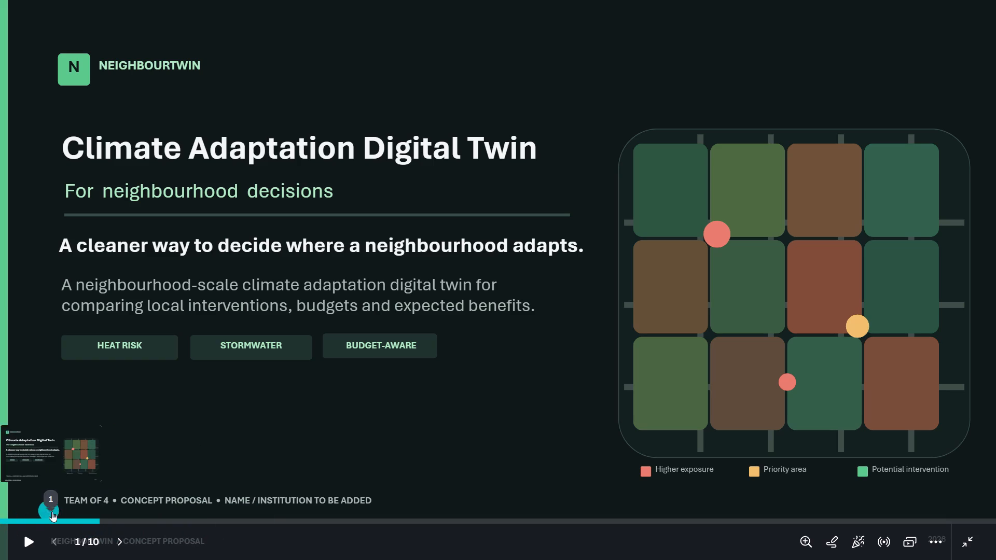
drag(100, 523, 233, 523)
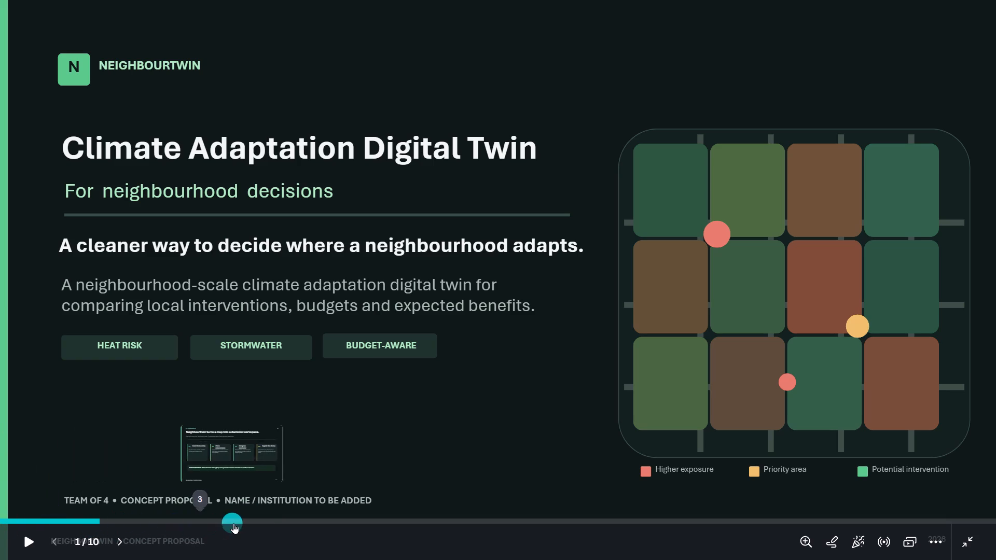
drag(233, 523, 380, 528)
click(358, 523)
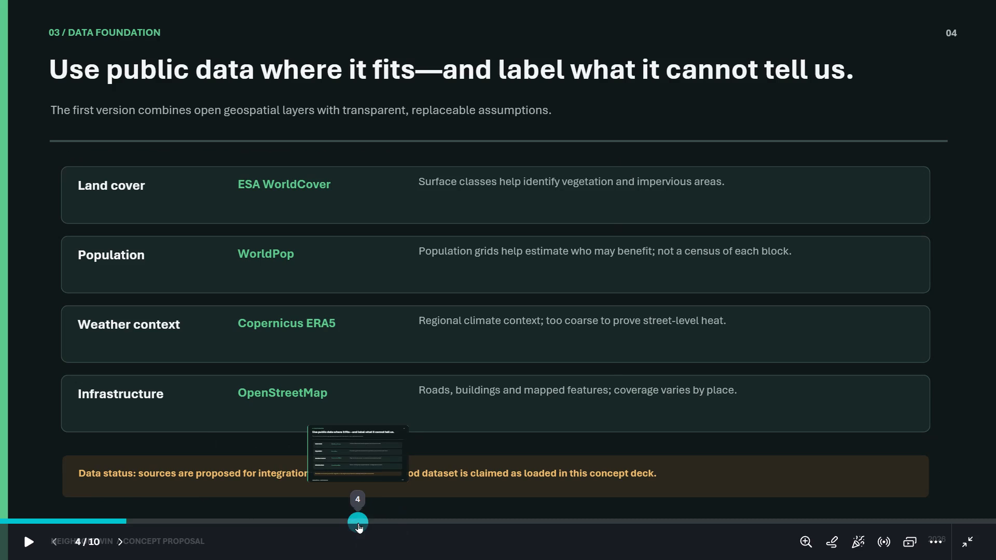
click(66, 521)
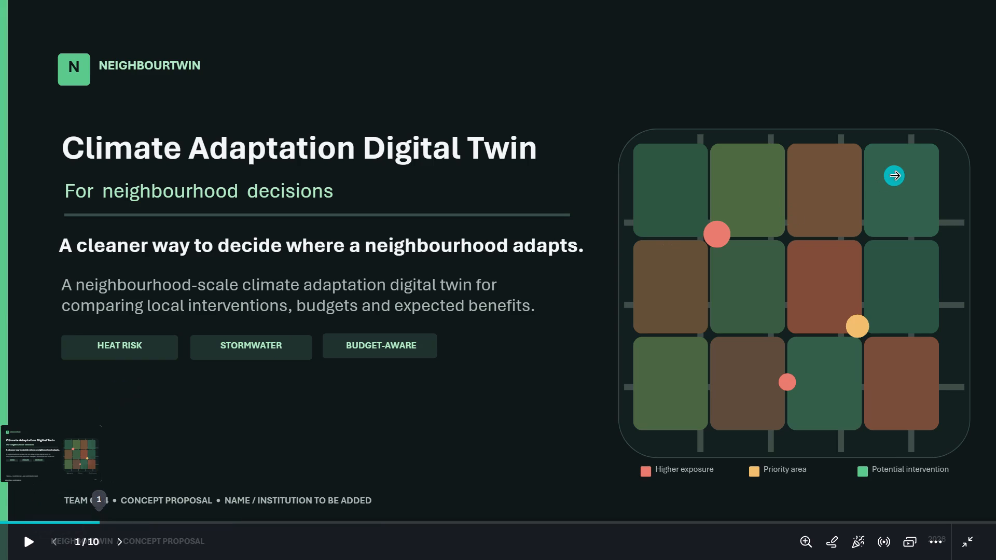
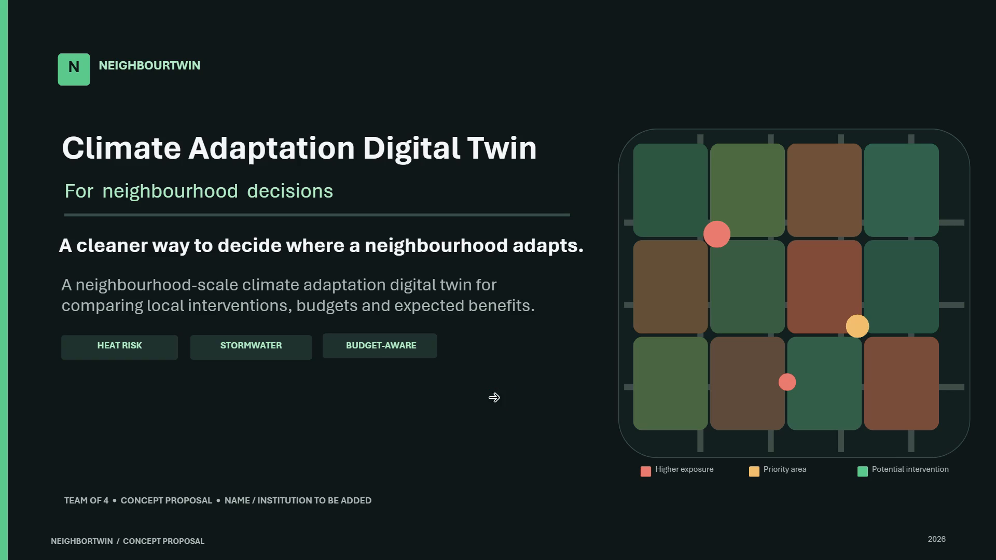
Exit the full-screen presentation and return to editing the cover slide.
scroll(497, 395, down, 2)
click(965, 538)
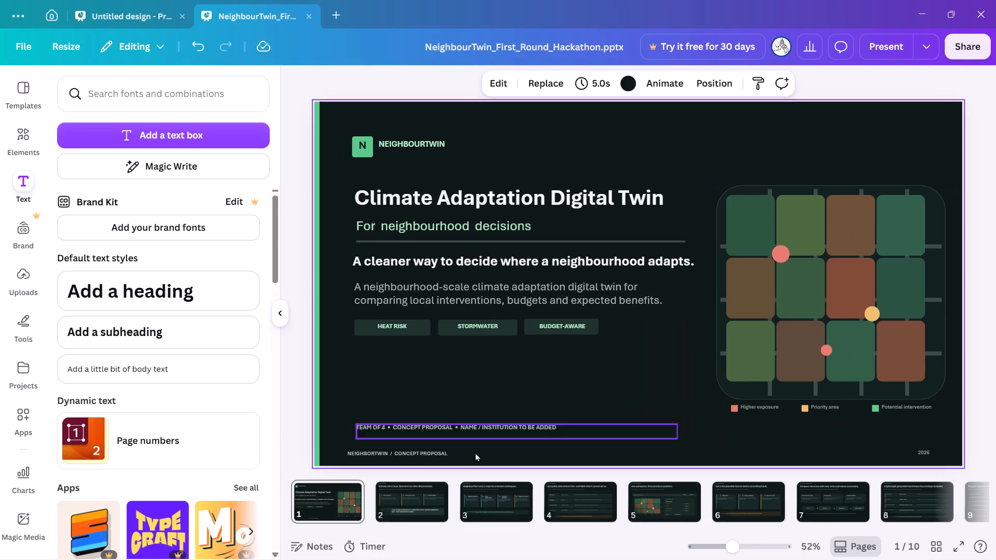
Shift the divider line under the "For neighbourhood decisions" subtitle slightly left to align its start with the main title.
drag(393, 242, 390, 242)
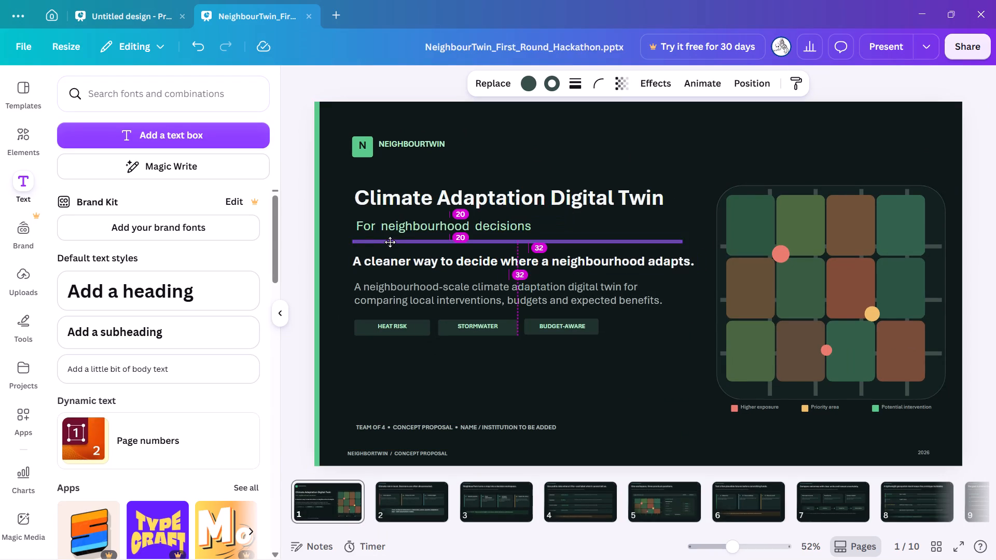
drag(390, 242, 386, 242)
click(982, 163)
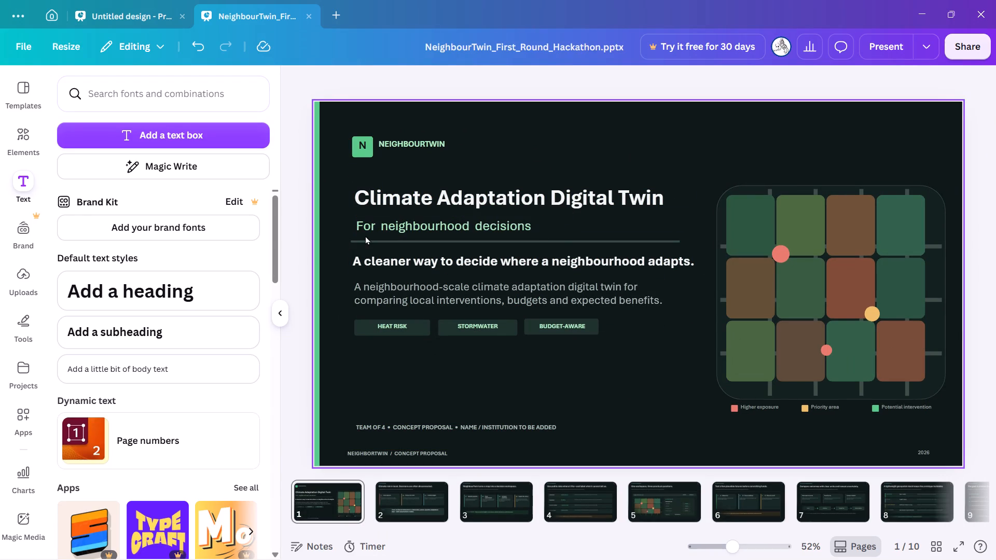
drag(364, 239, 368, 239)
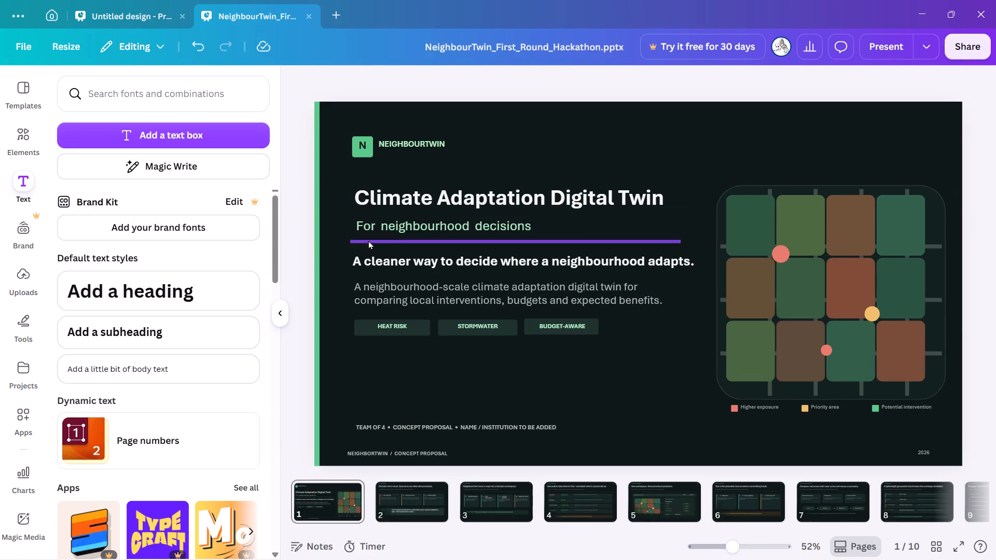
click(368, 241)
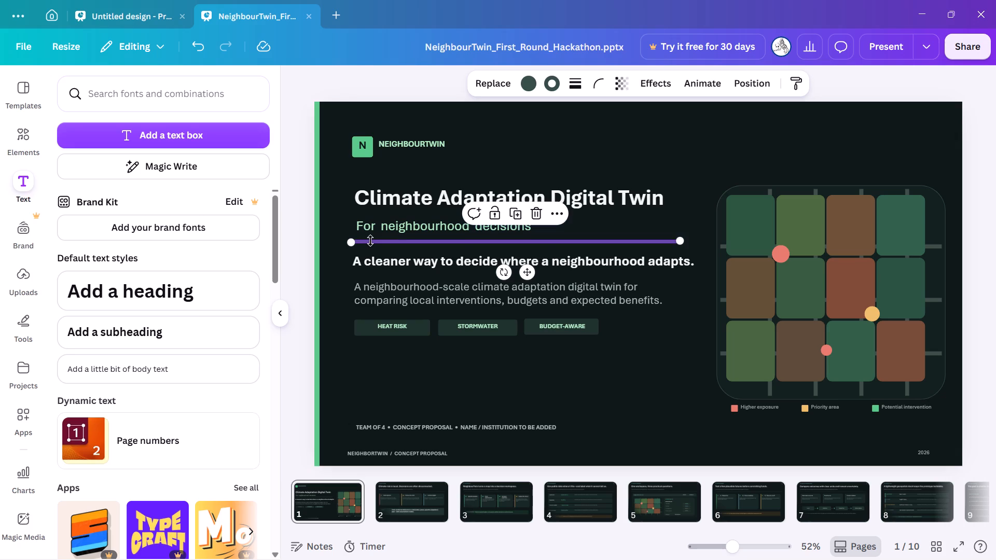
click(972, 250)
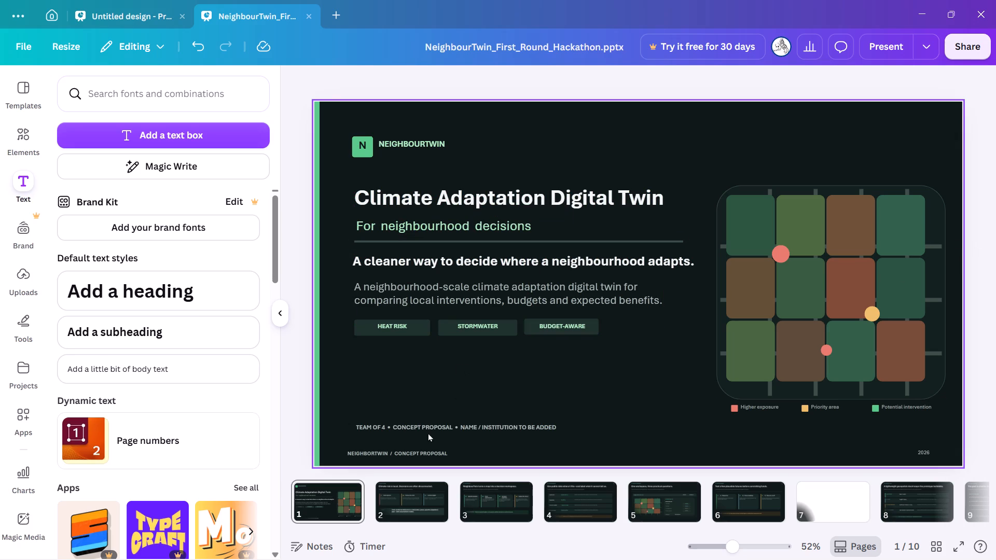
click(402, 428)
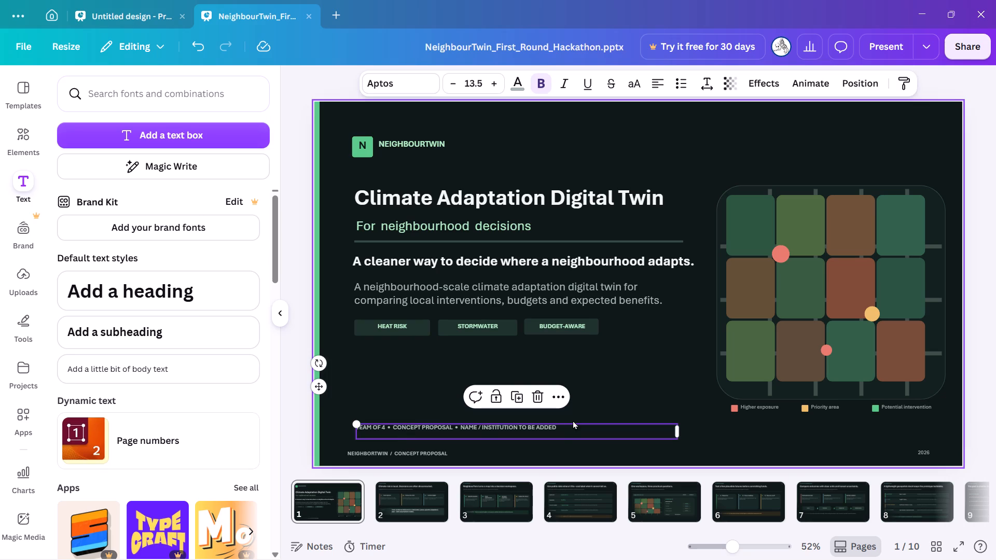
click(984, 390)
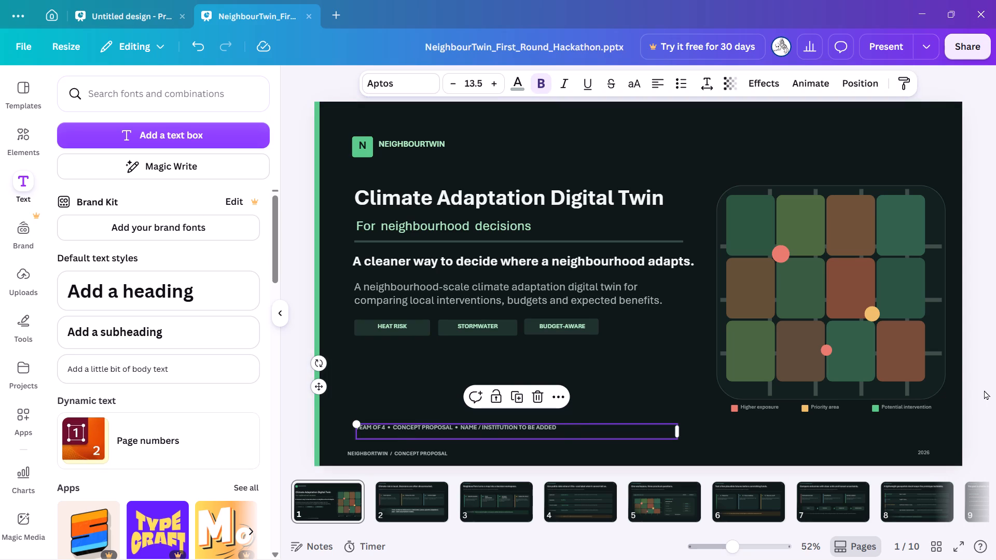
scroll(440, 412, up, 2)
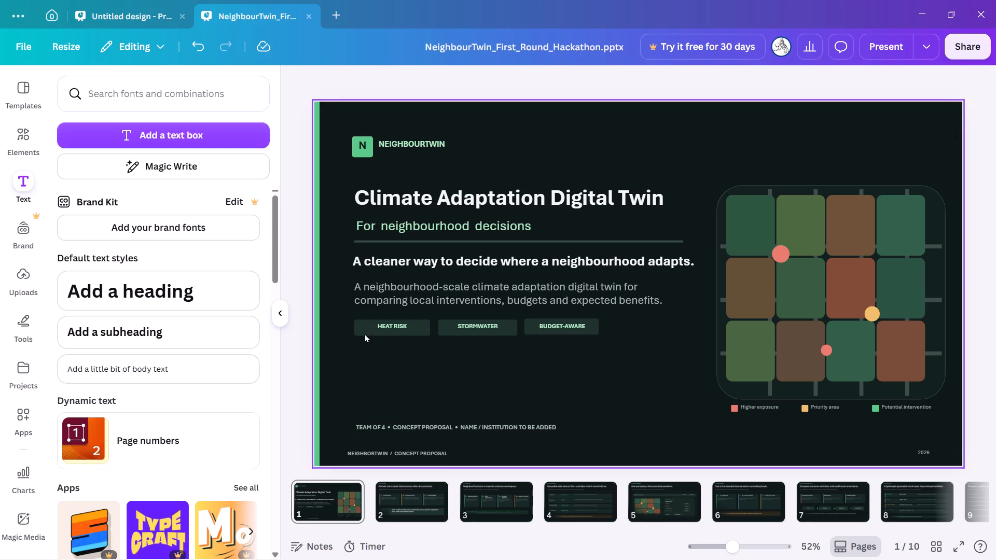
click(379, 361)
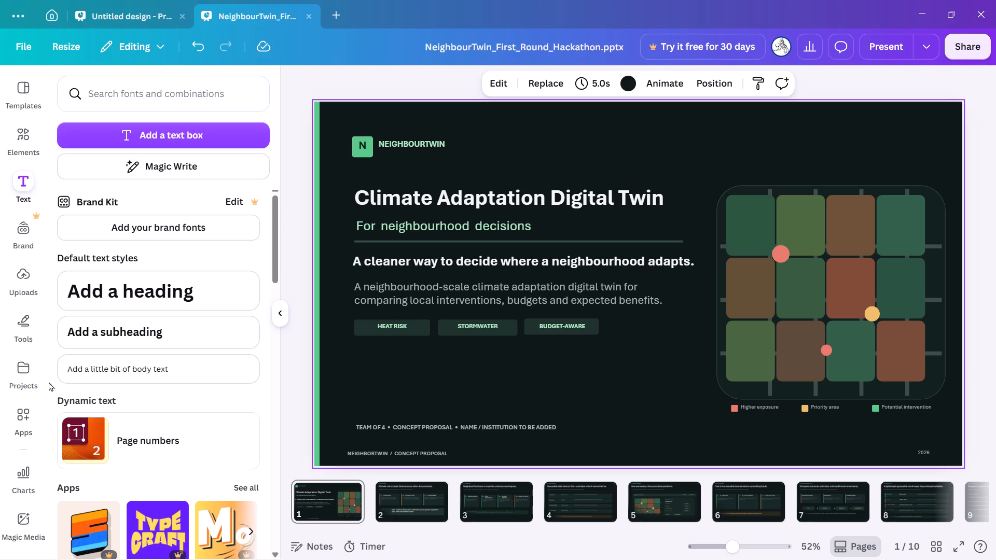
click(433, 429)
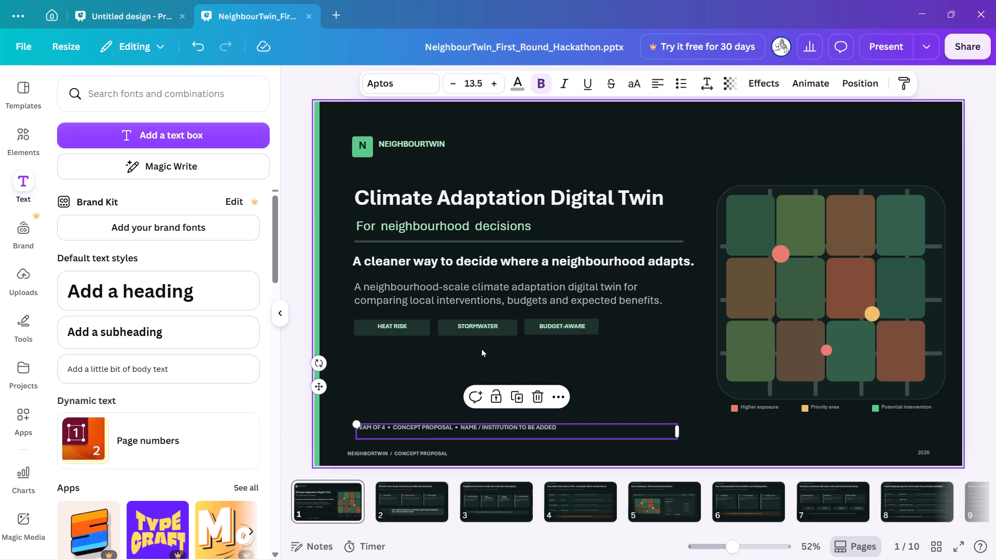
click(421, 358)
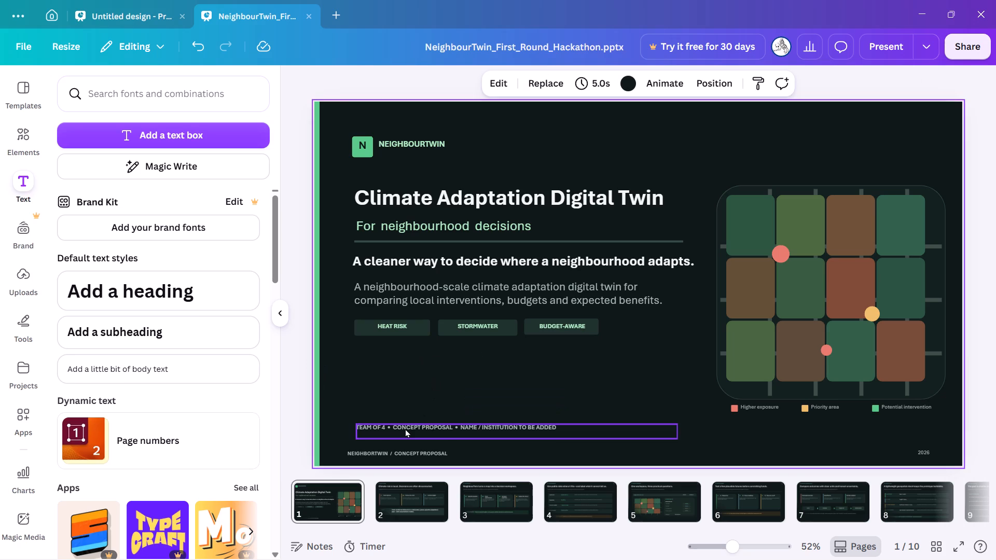
Delete the "TEAM OF 4 • CONCEPT PROPOSAL • NAME / INSTITUTION TO BE ADDED" line from the cover slide.
click(404, 428)
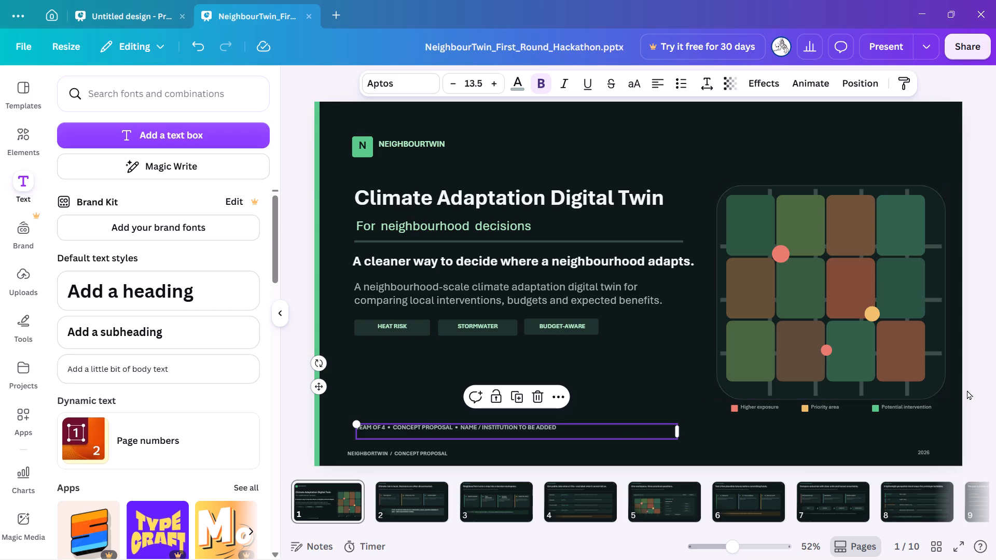
double_click(604, 429)
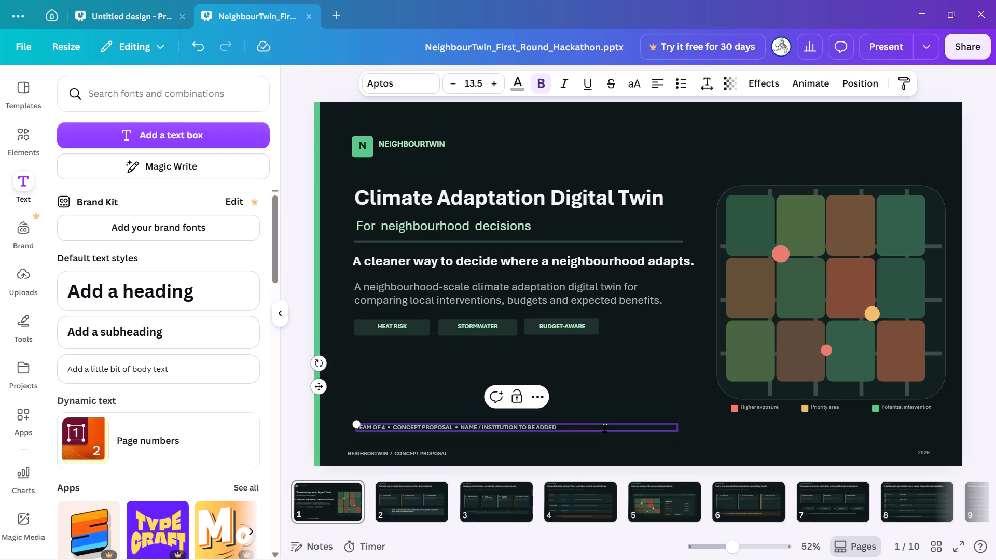
click(604, 428)
double_click(604, 428)
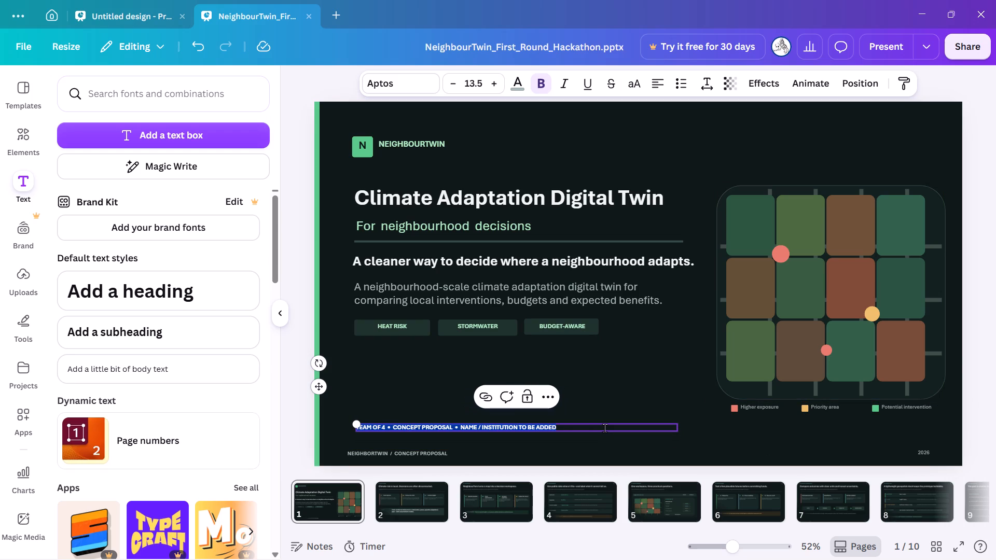
key(BackSpace)
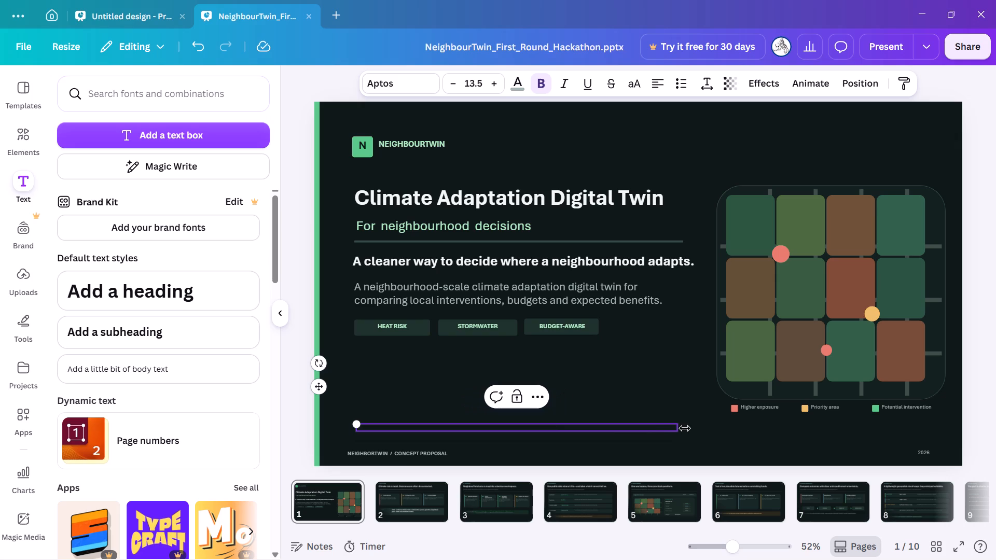
drag(678, 427, 692, 440)
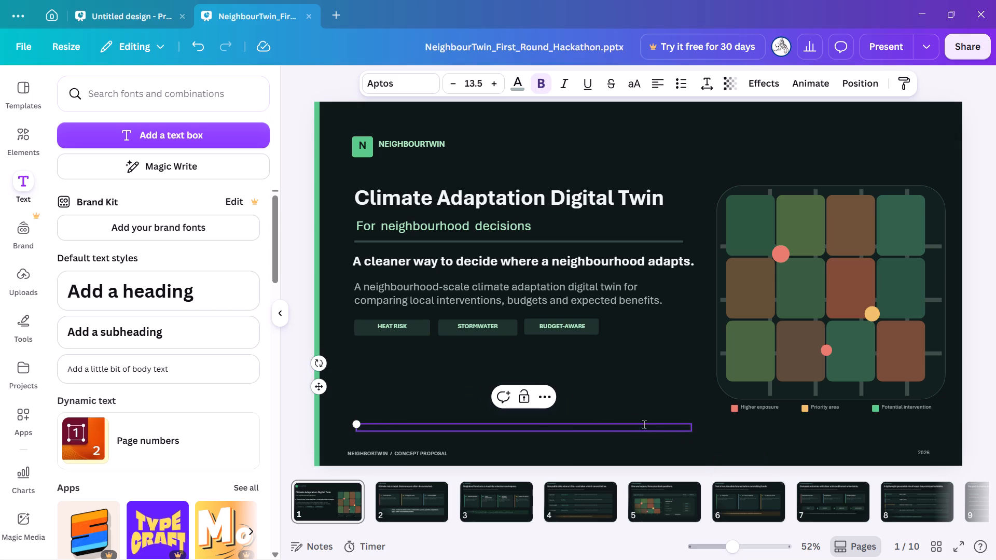
click(508, 425)
drag(509, 424, 510, 415)
drag(510, 415, 511, 404)
click(416, 354)
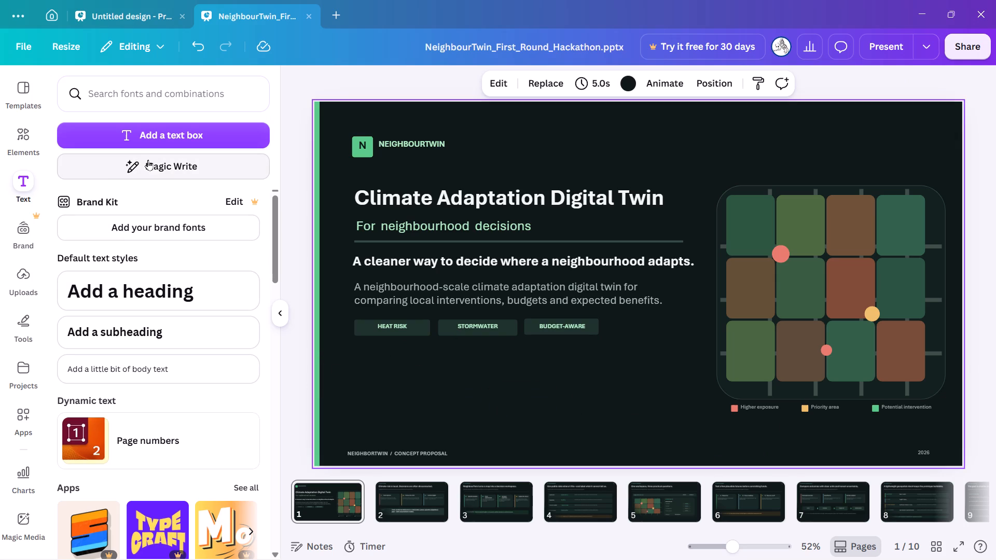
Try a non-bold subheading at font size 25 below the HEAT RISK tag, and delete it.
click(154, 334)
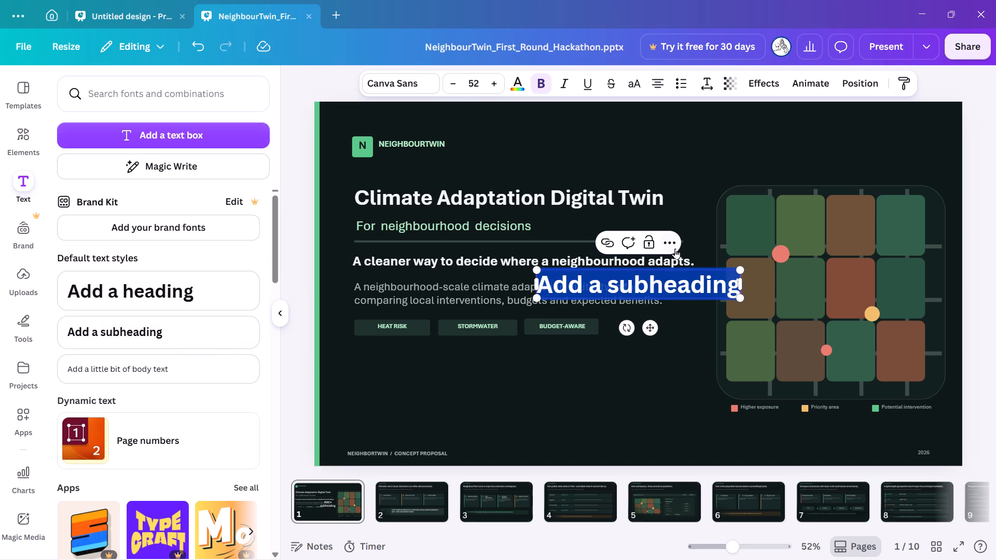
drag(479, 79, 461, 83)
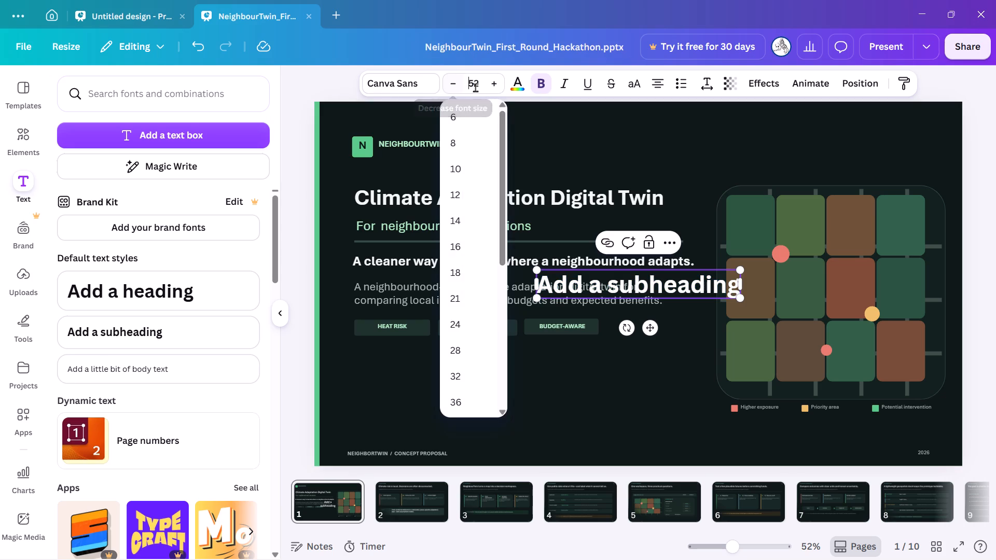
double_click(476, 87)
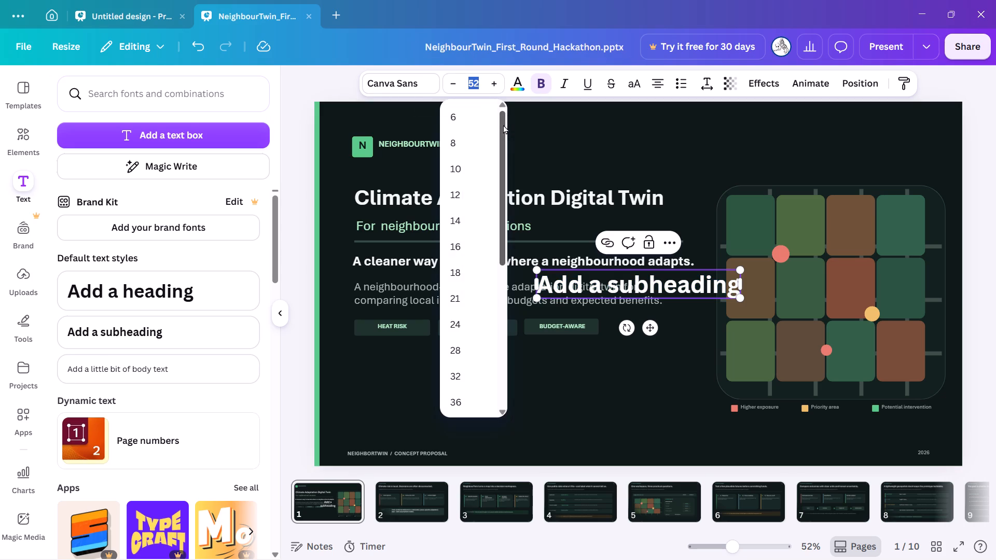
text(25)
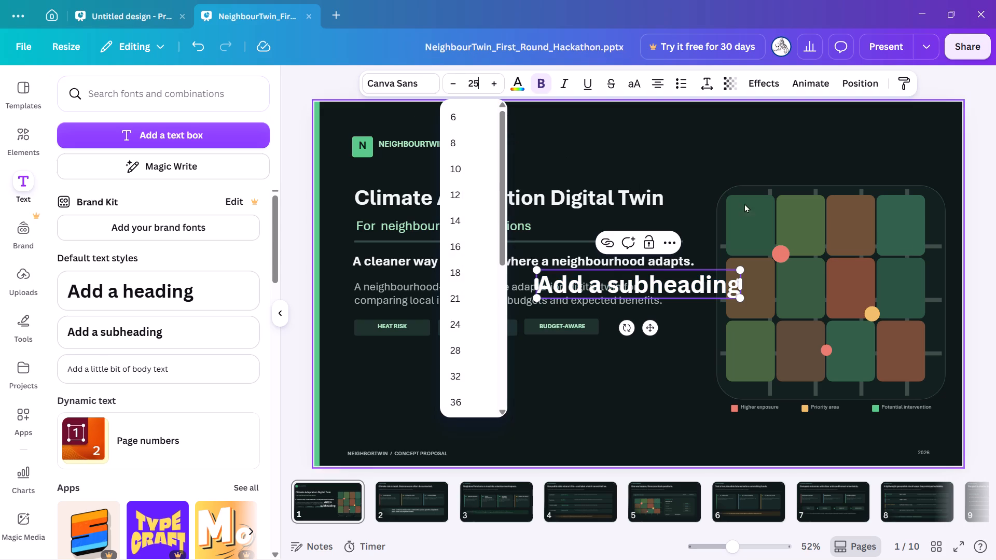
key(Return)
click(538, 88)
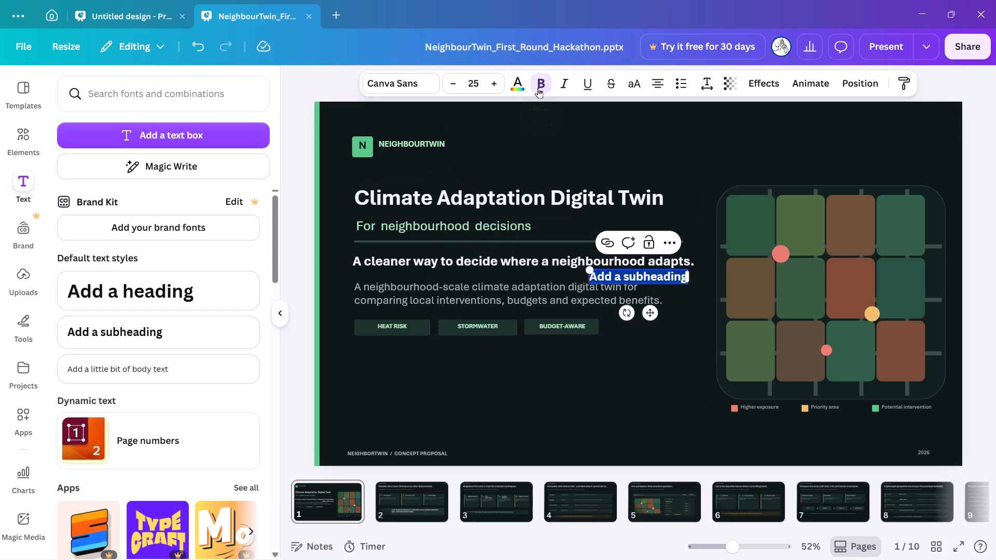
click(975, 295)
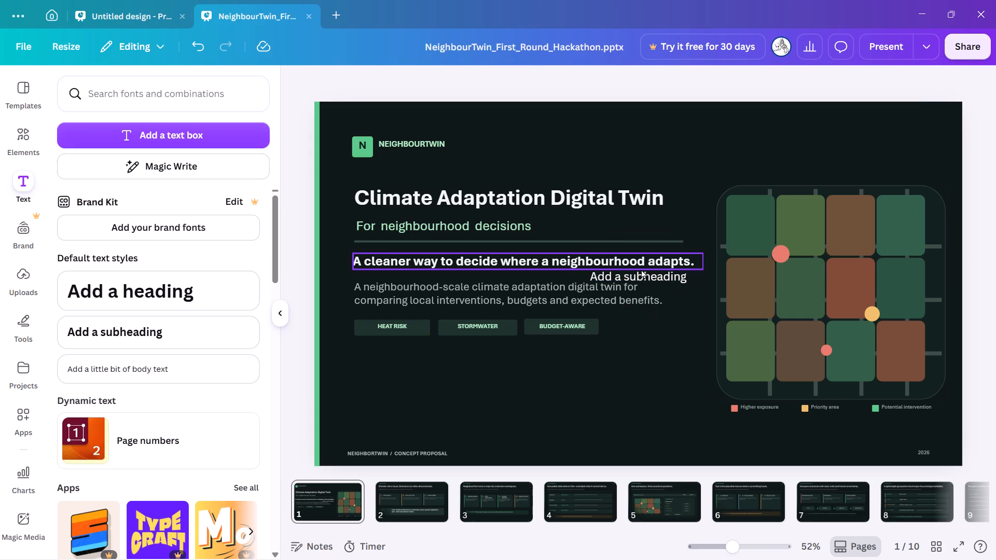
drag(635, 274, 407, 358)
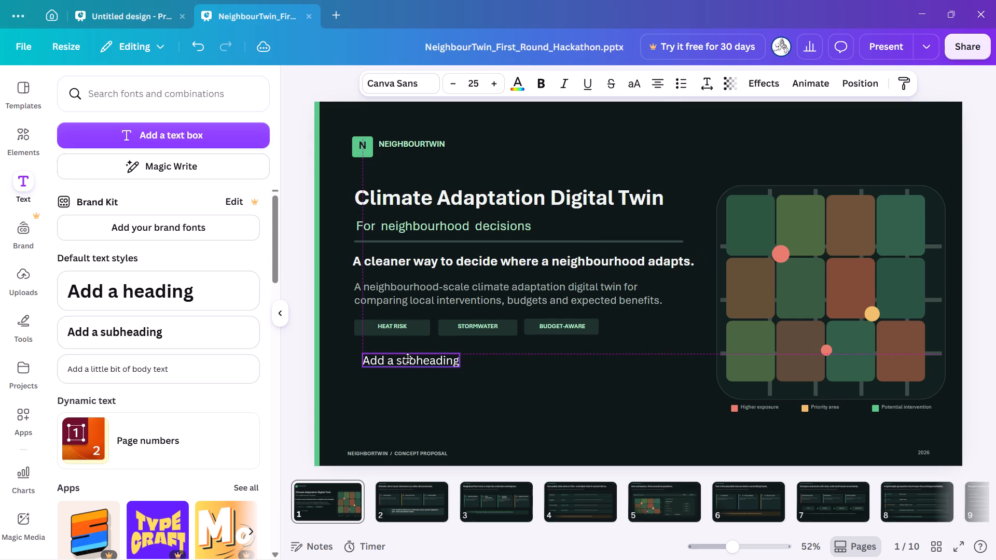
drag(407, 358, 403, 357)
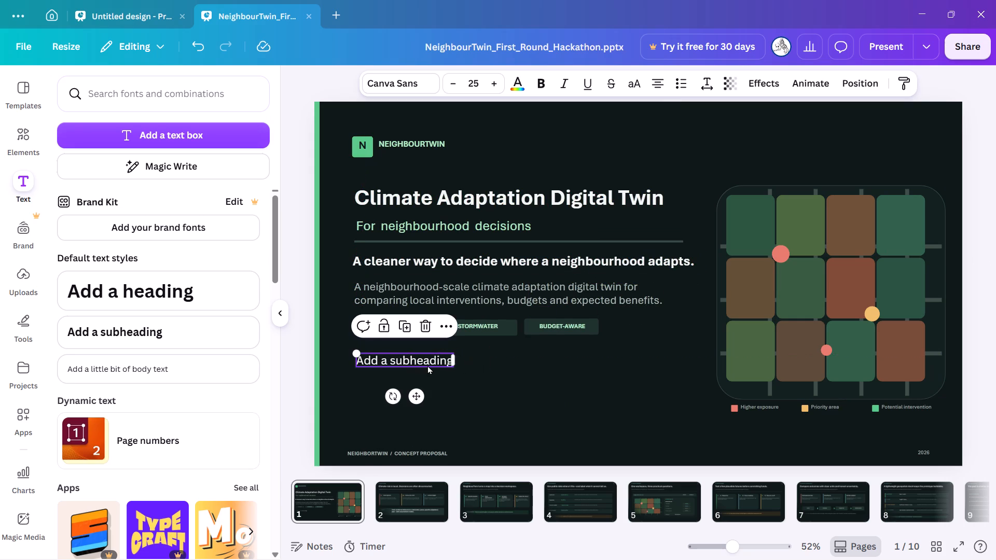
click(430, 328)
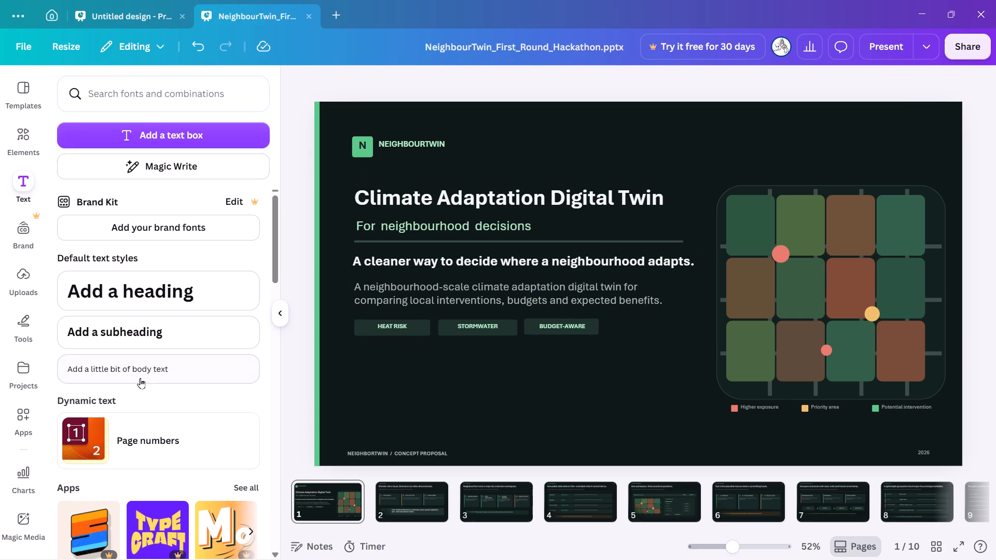
Add a body text box to the cover slide and set its font size to 20.
click(148, 369)
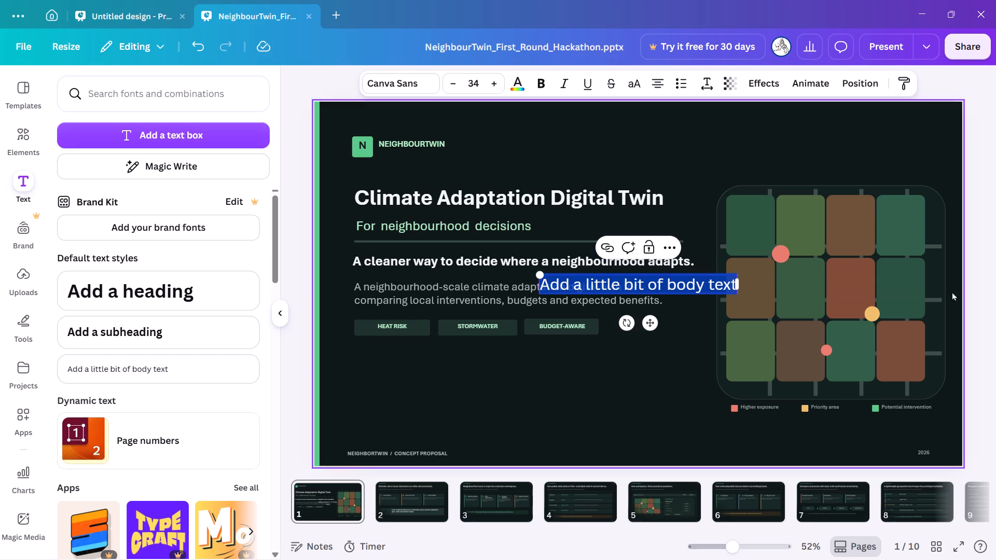
click(473, 85)
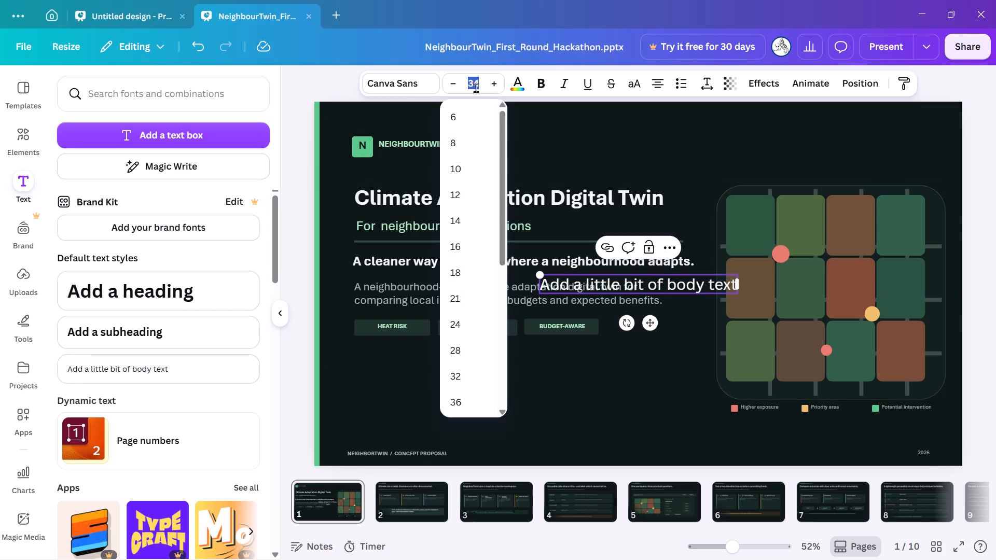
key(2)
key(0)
key(Return)
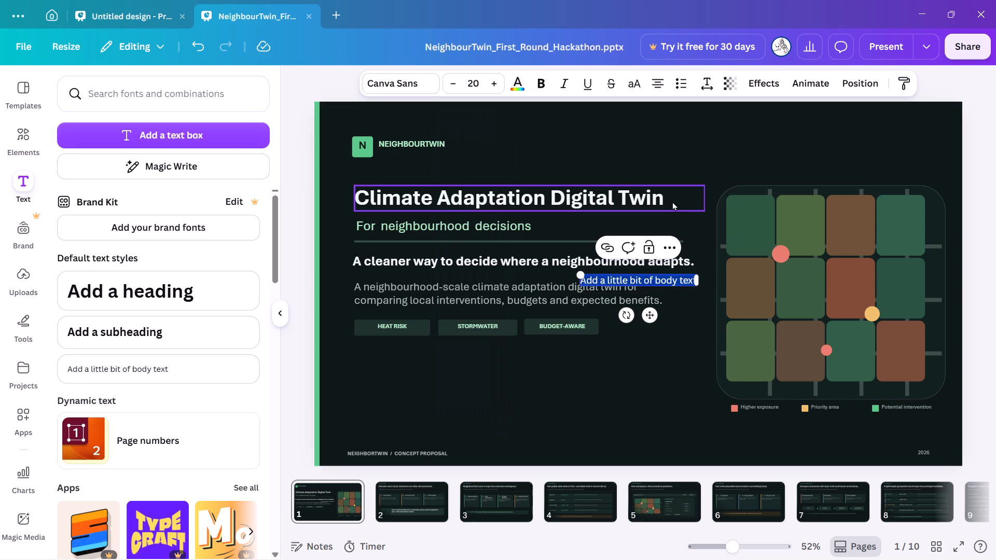
Replace the new body text with "Code commanders" and widen its box so the text fits on one line.
key(BackSpace)
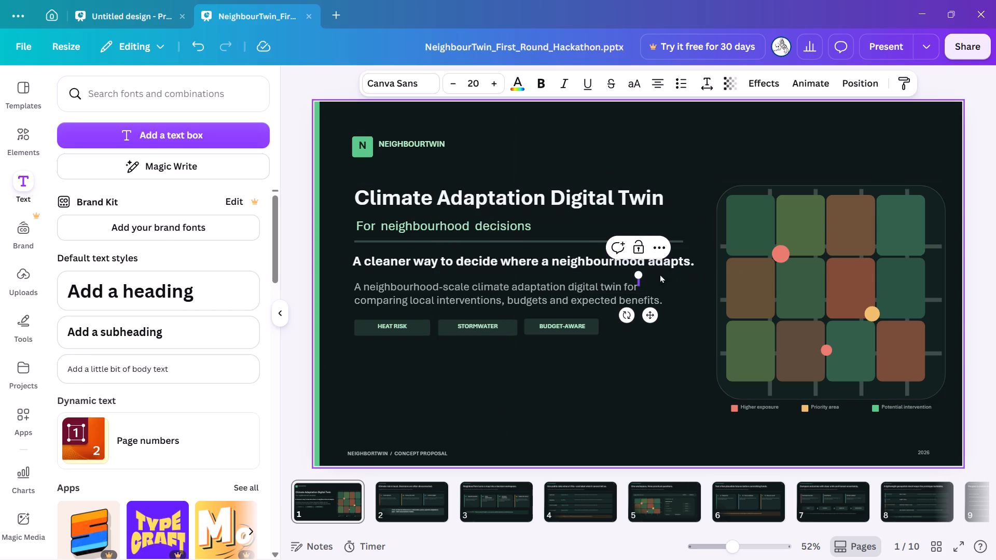
drag(640, 276, 668, 276)
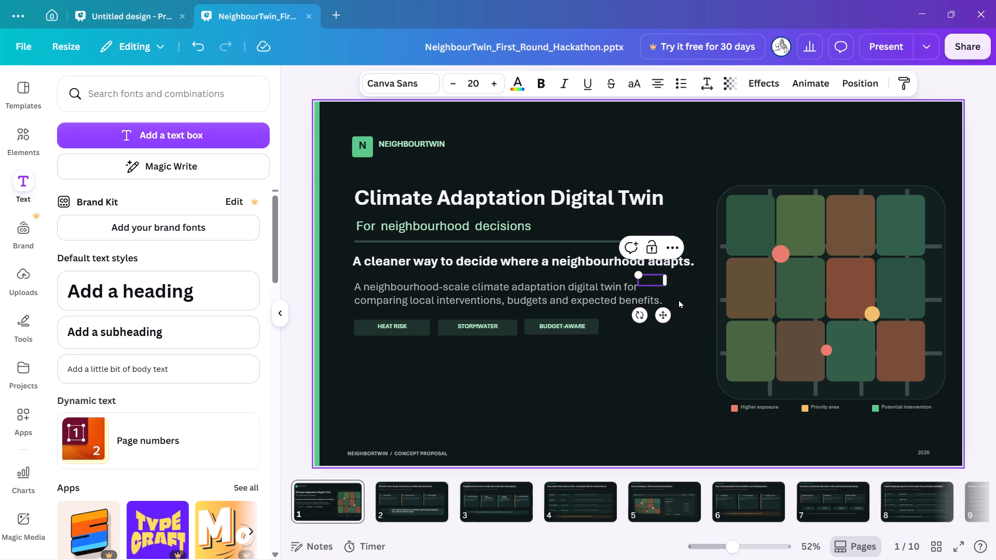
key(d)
key(BackSpace)
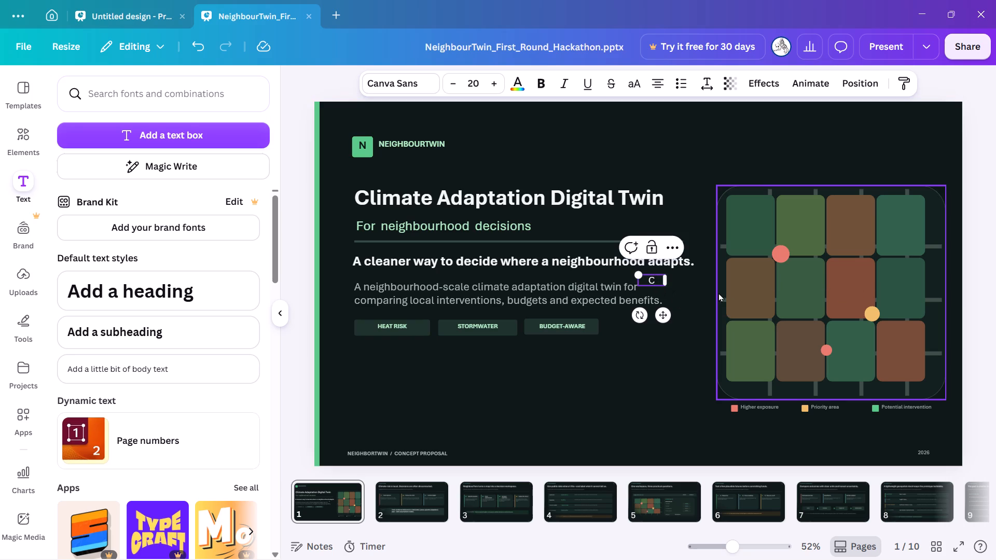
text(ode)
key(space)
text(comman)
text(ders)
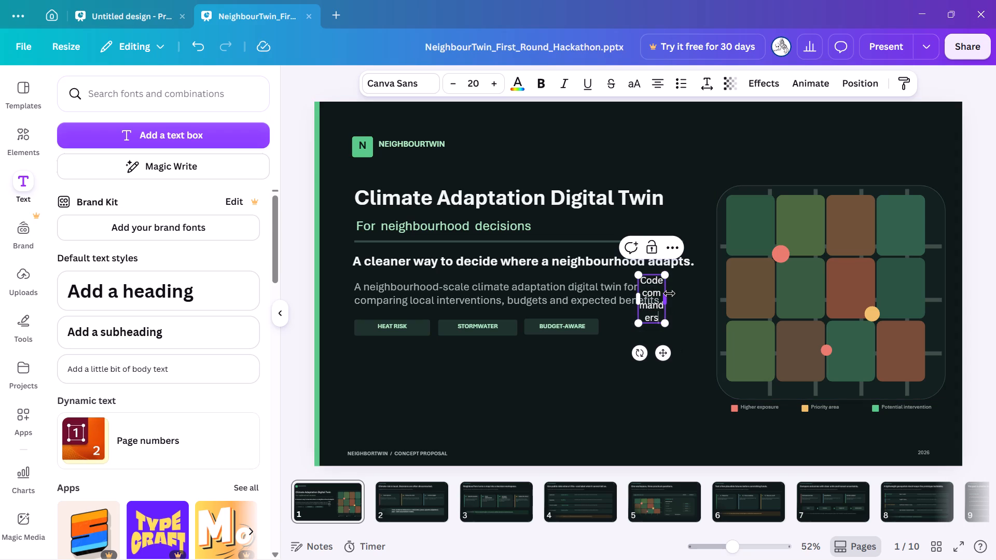
drag(669, 297, 734, 295)
click(985, 273)
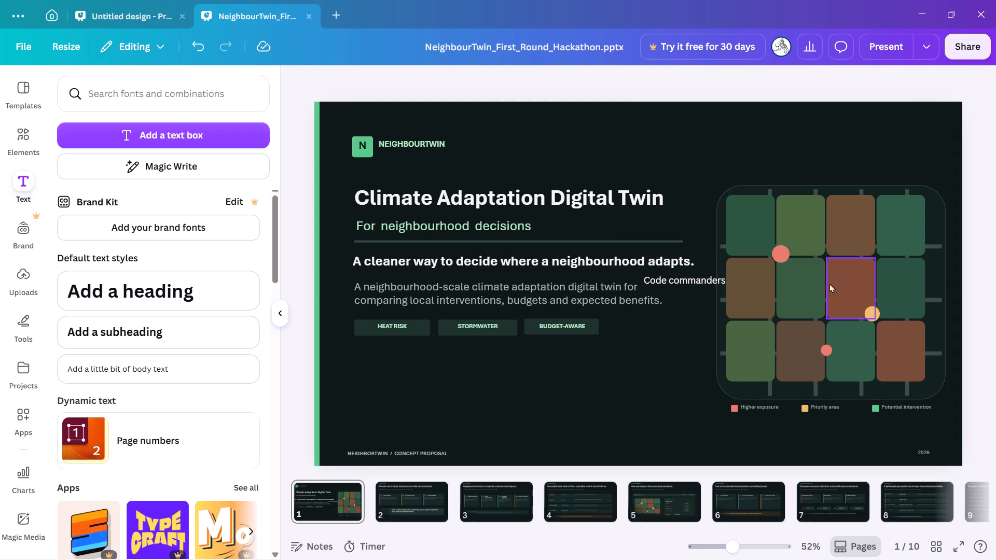
Place the "Code commanders" text below the HEAT RISK tag, fit its box to the text, and align it with the title's left edge.
drag(676, 280, 398, 360)
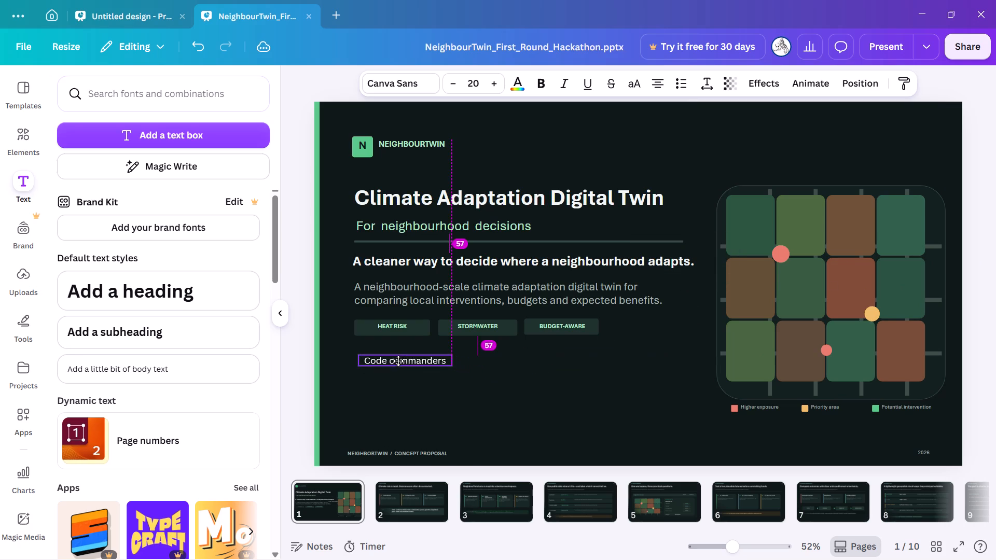
drag(398, 360, 390, 376)
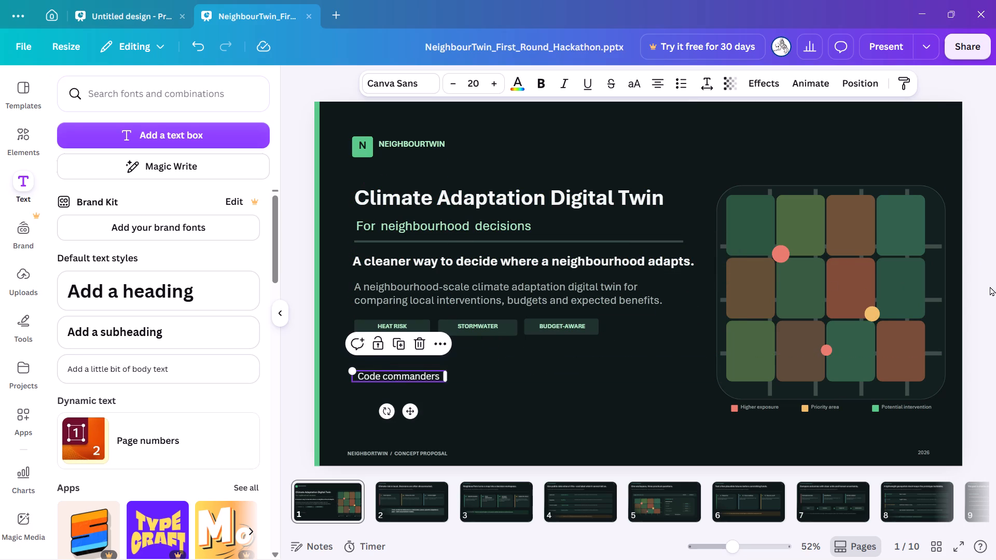
click(988, 289)
click(412, 377)
drag(445, 374, 440, 374)
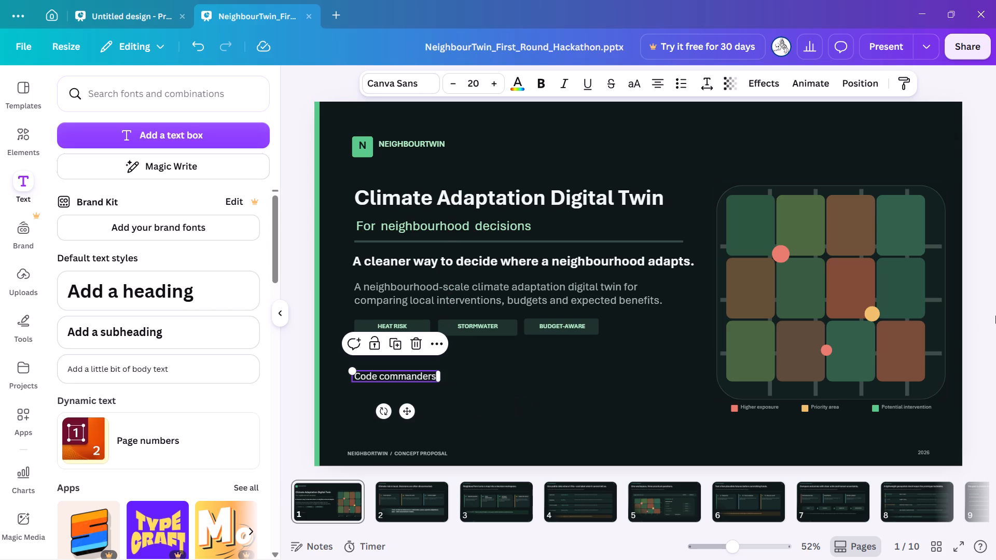
click(981, 318)
click(387, 377)
click(392, 374)
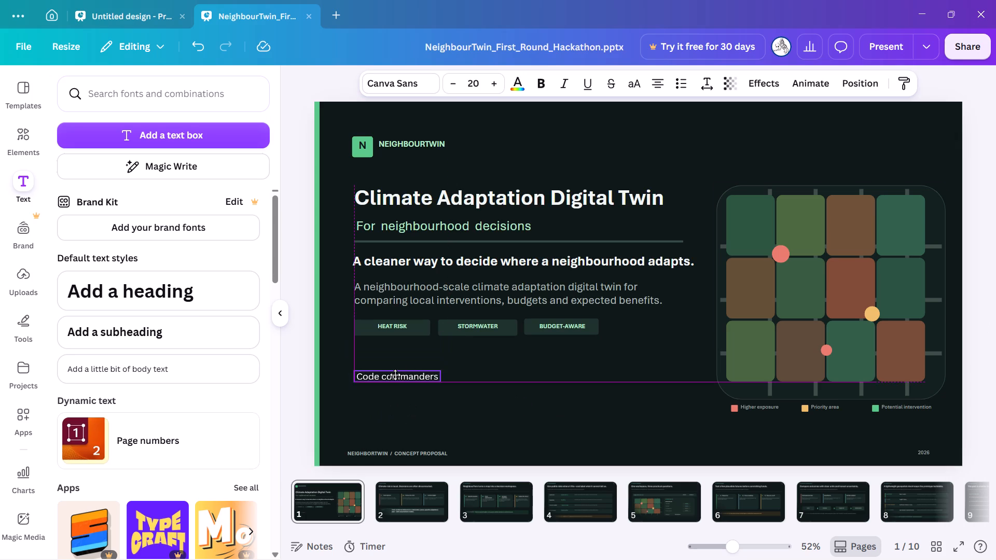
click(974, 332)
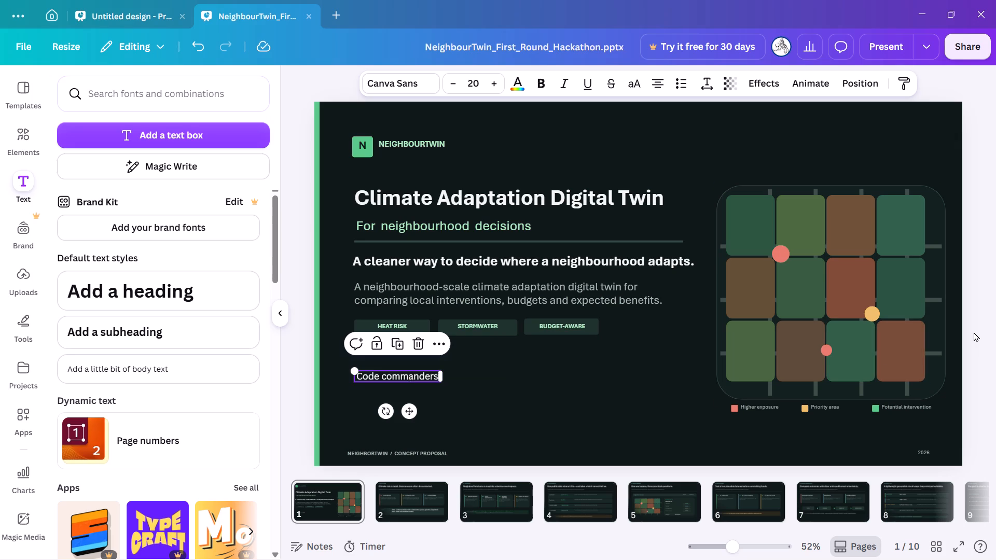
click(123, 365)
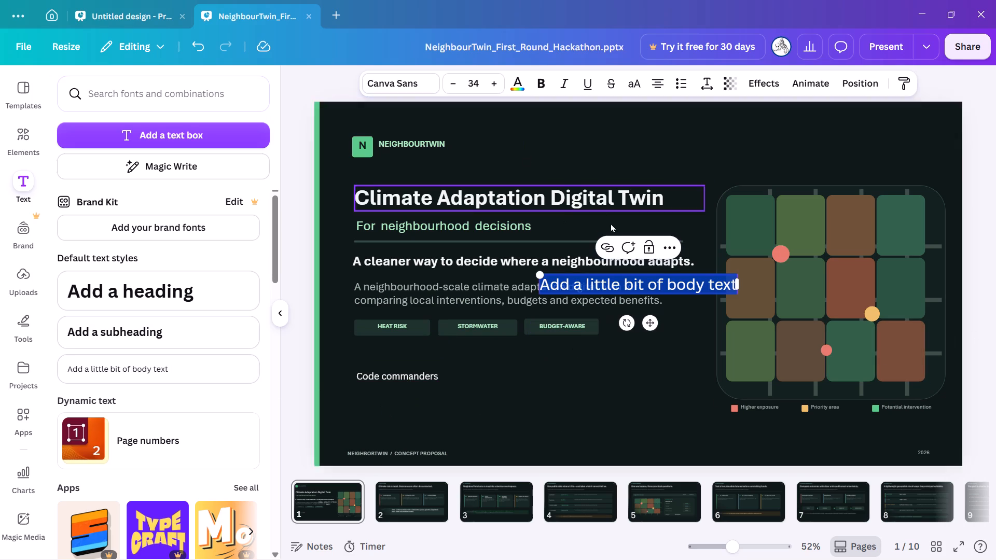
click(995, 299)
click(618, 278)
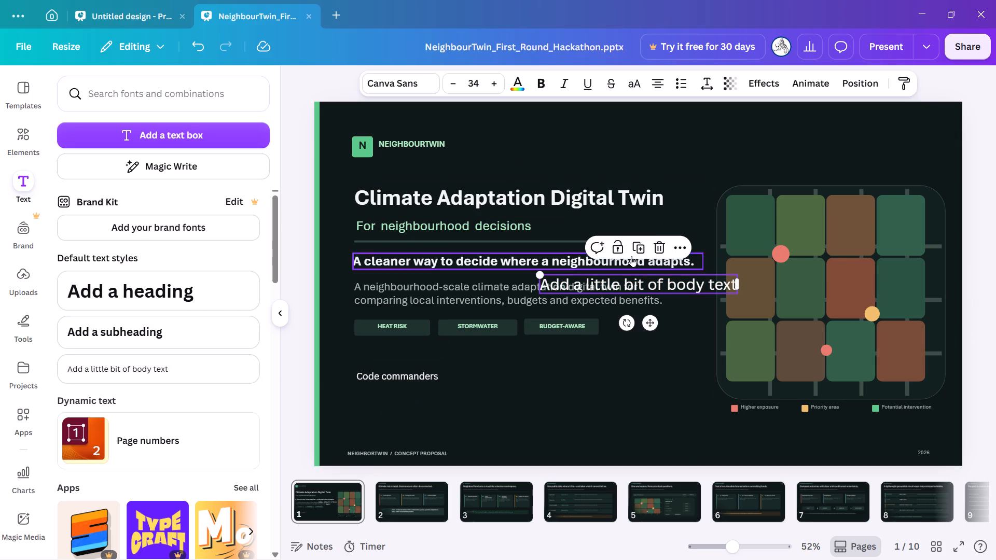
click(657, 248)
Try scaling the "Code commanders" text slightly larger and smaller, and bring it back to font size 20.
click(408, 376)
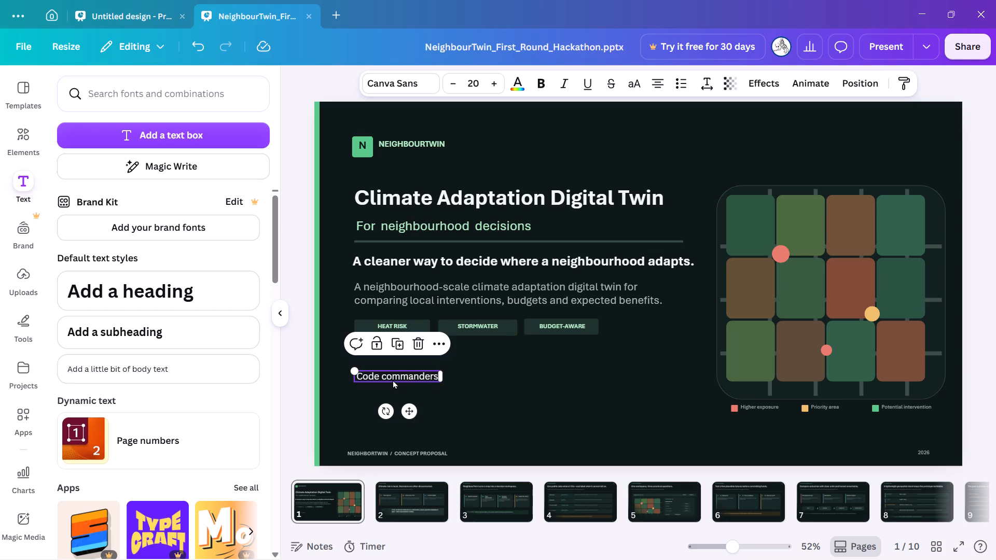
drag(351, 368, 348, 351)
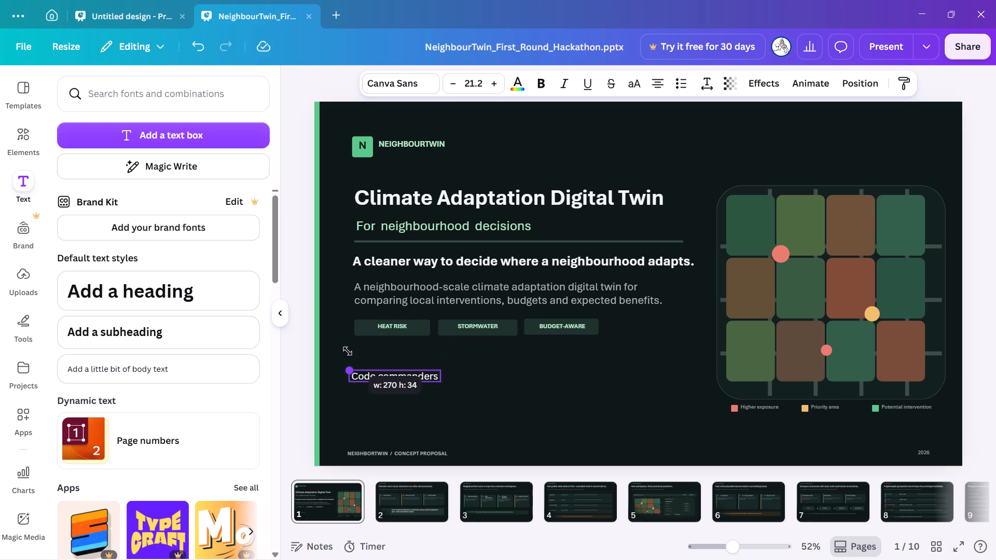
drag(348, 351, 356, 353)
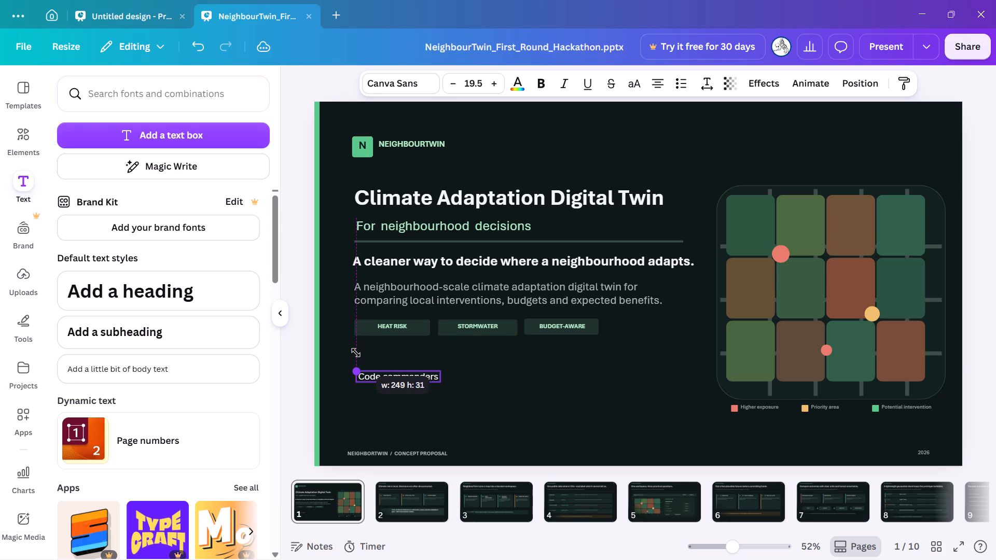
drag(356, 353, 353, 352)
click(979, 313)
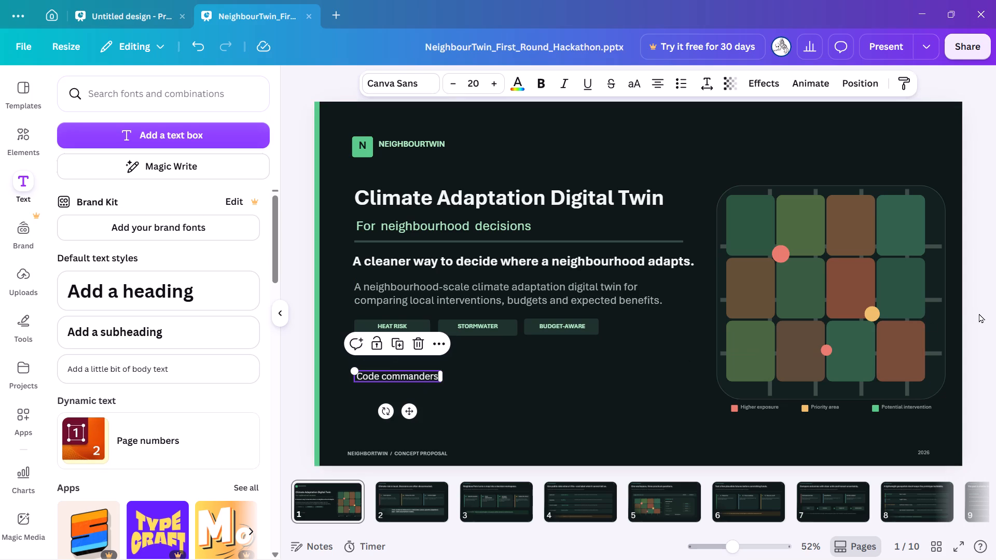
Add another body text box to the cover slide and set its font size to 20.
click(149, 374)
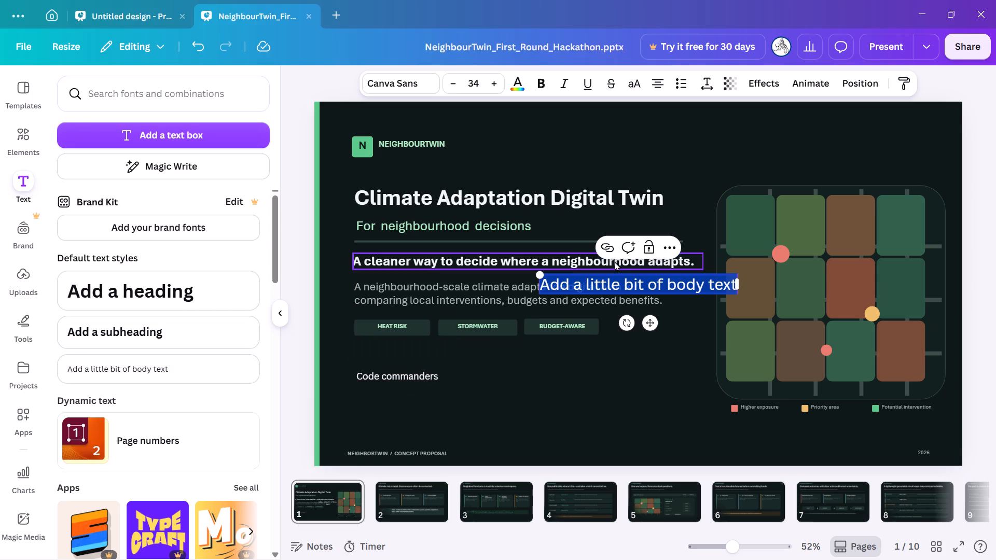
double_click(468, 83)
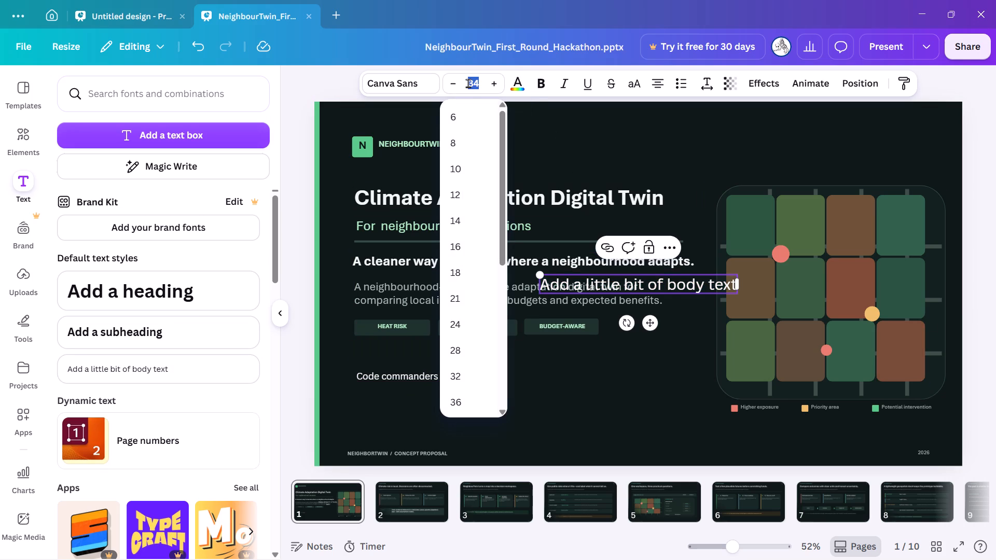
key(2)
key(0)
key(Return)
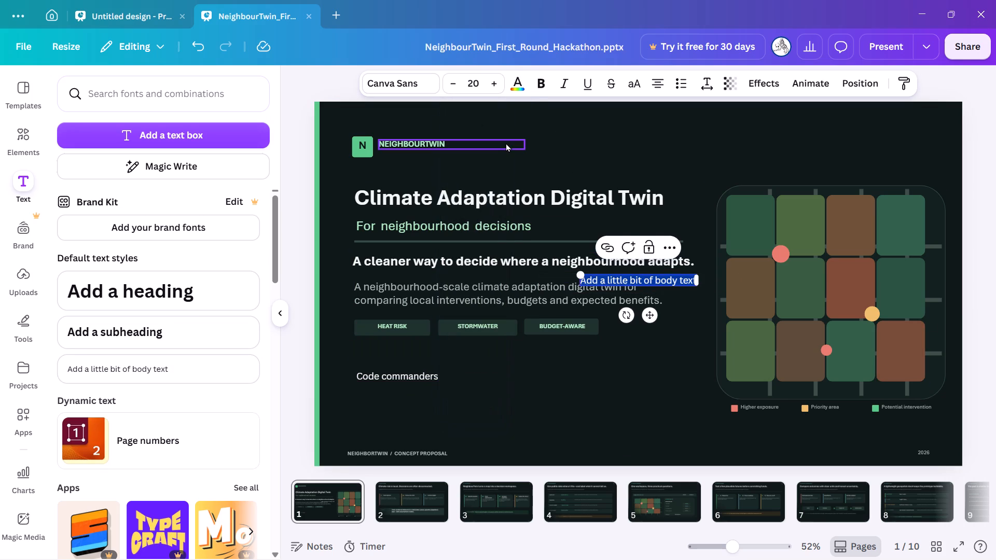
Replace the placeholder with "1." followed directly by the first team member's name, as plain text without automatic list formatting.
key(BackSpace)
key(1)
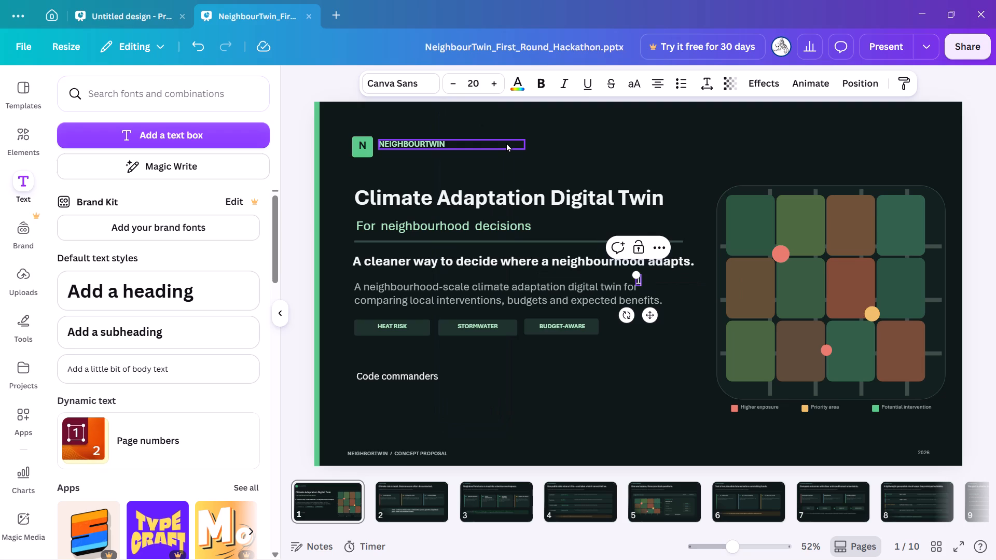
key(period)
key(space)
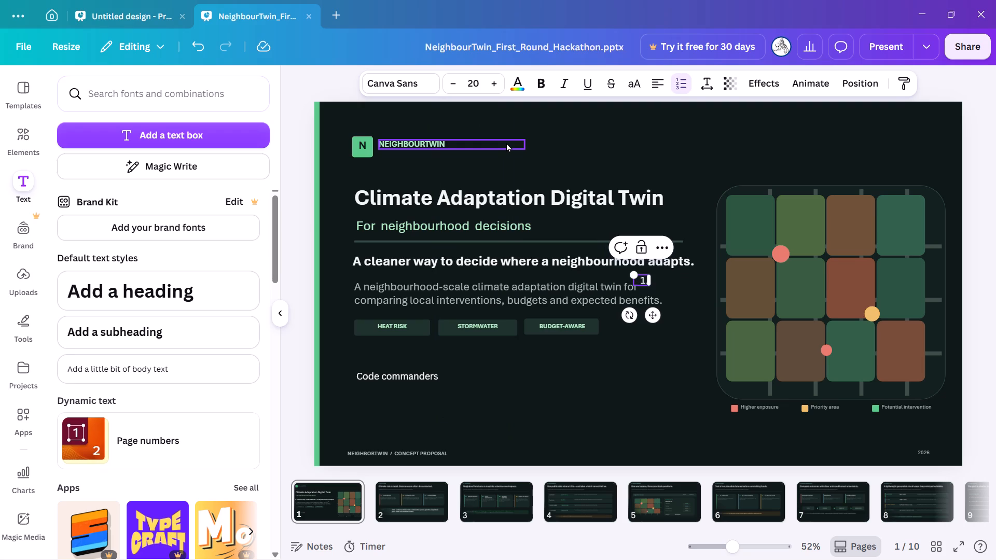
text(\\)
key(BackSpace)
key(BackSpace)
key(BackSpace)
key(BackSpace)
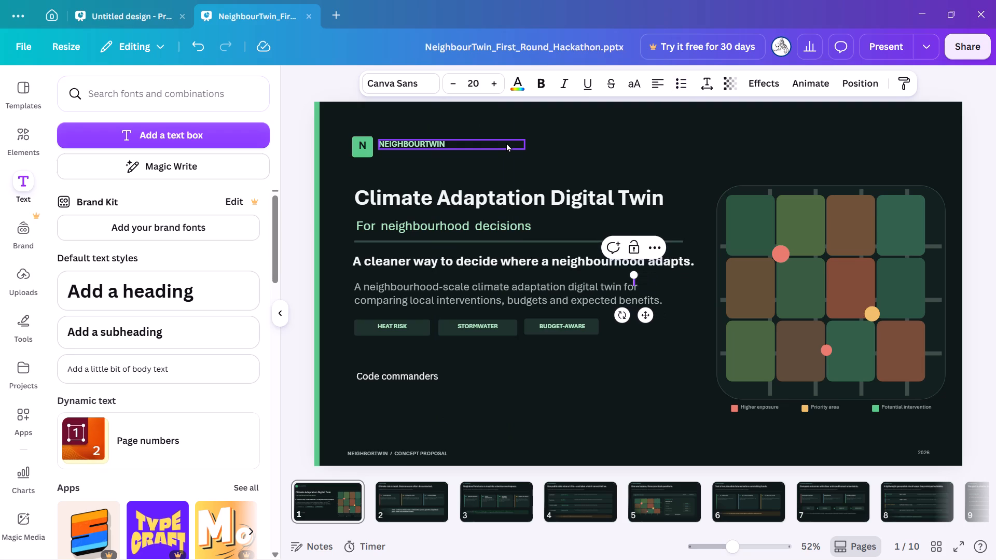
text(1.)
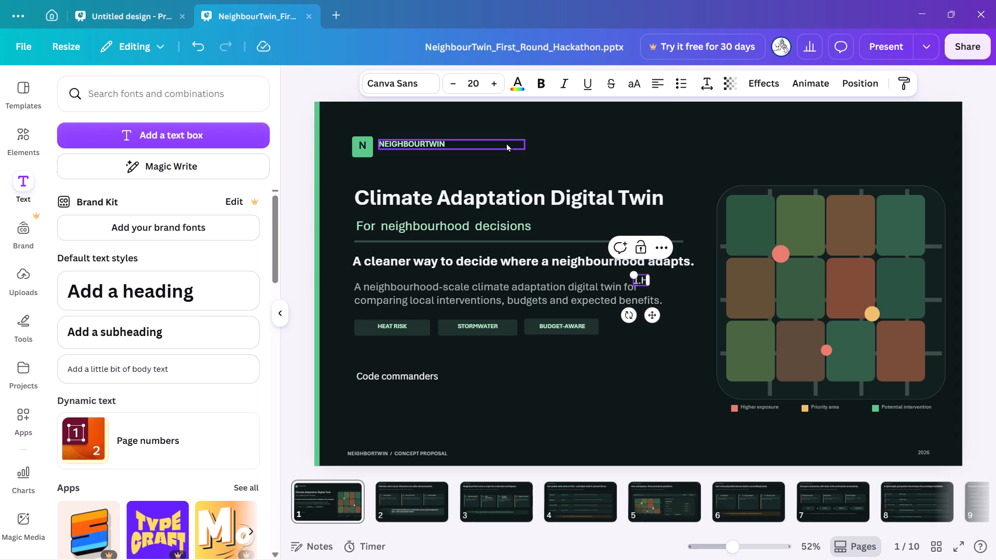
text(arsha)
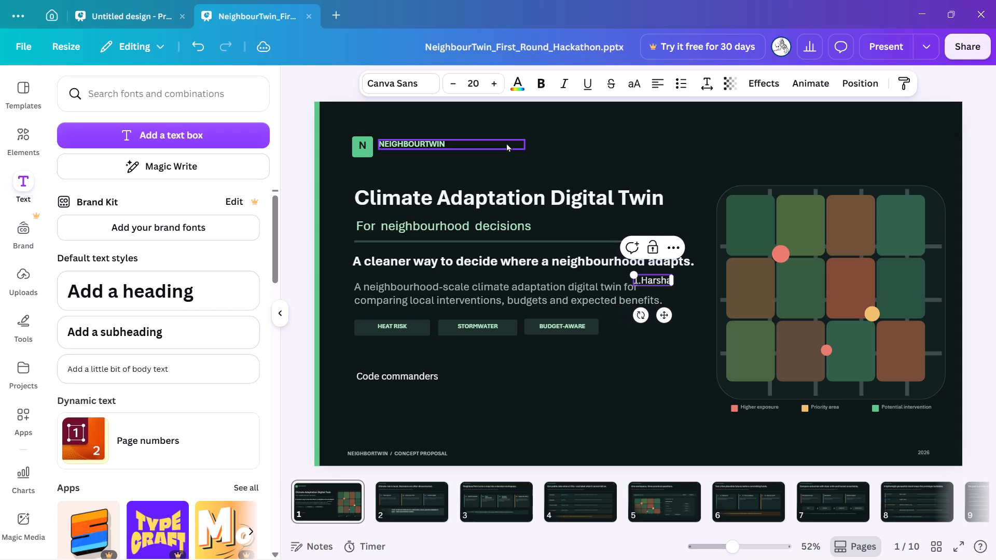
click(979, 322)
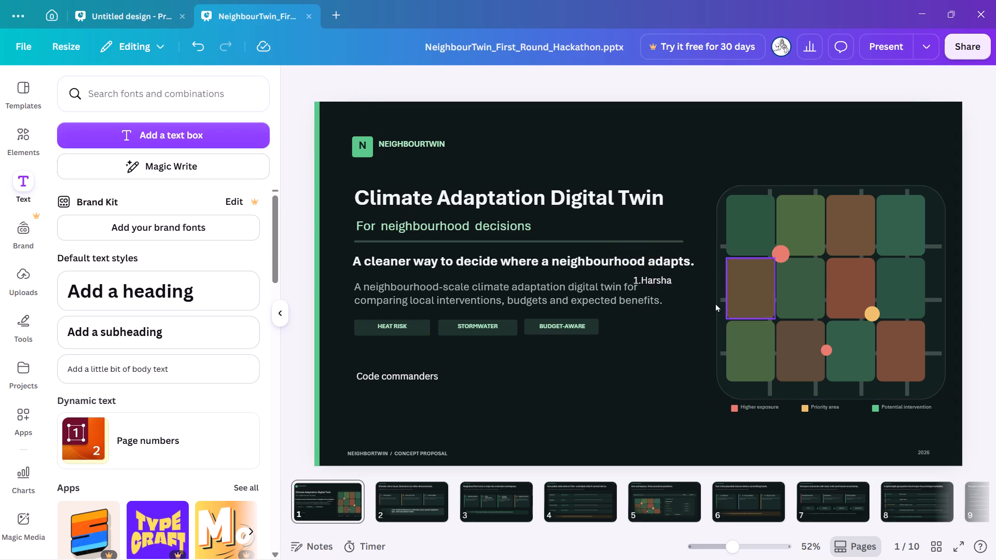
Move the numbered member name directly below "Code commanders", aligning their left edges.
drag(652, 282, 373, 397)
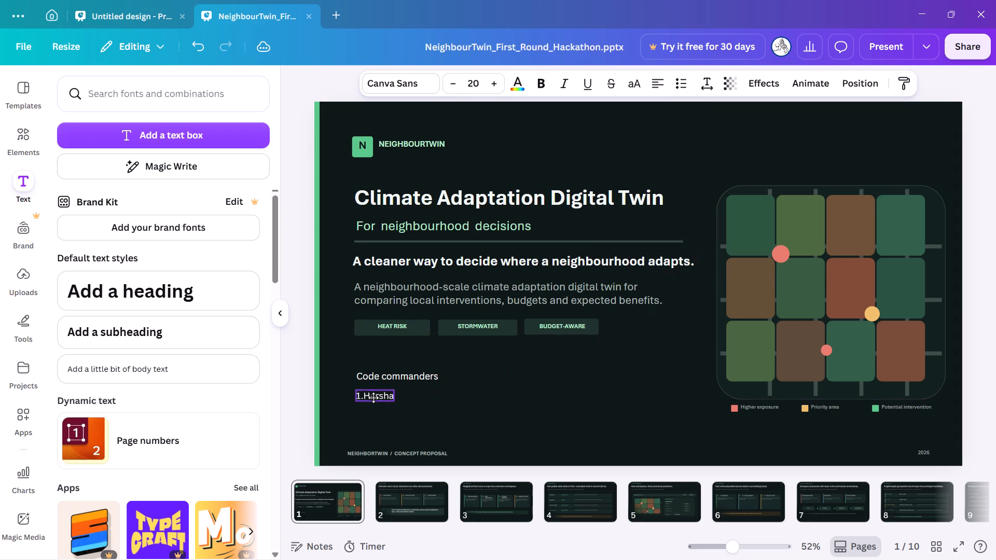
drag(373, 397, 375, 397)
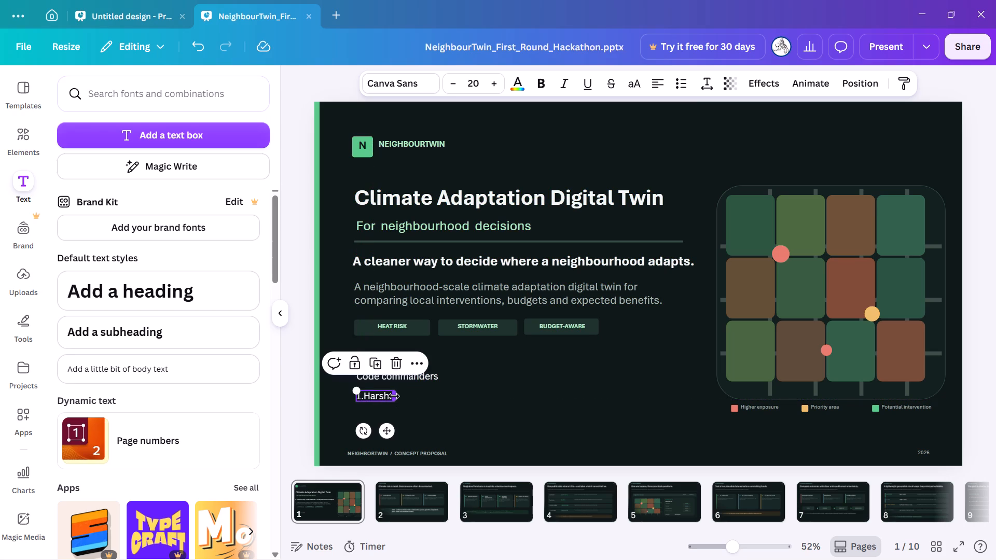
click(394, 396)
Start a second line after the first member's name and widen the text box until it ends below the BUDGET-AWARE tag.
click(382, 396)
key(Right)
key(Right)
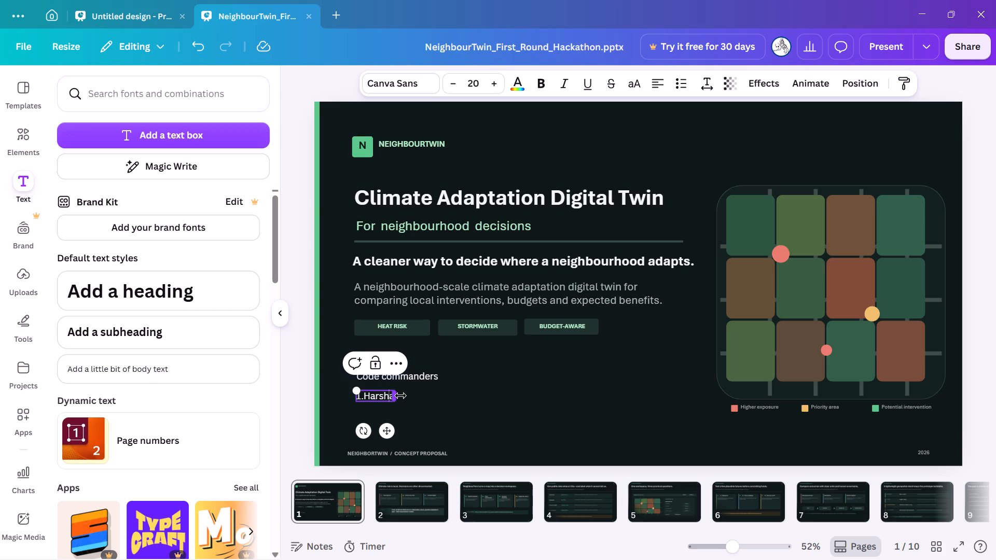
key(Right)
key(Return)
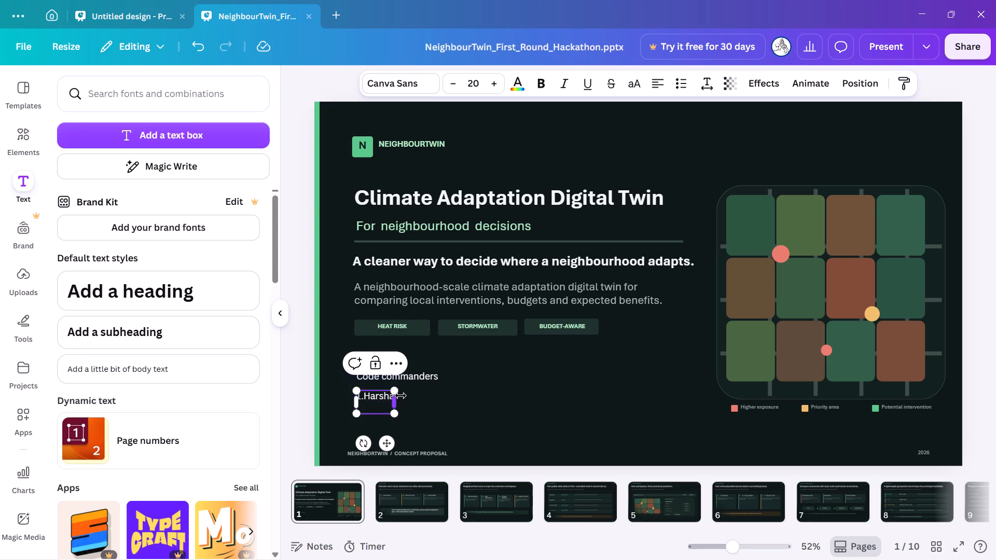
drag(396, 400, 441, 398)
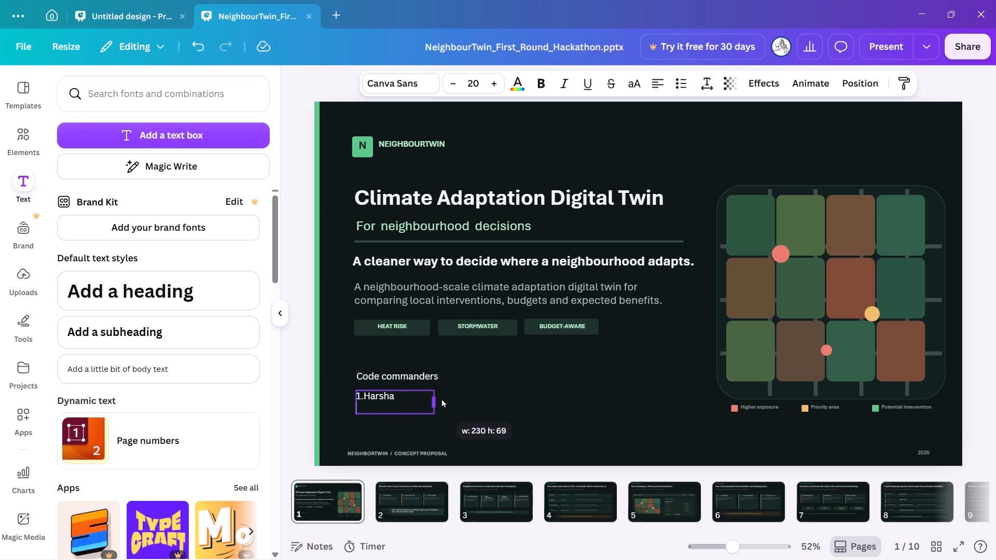
drag(441, 398, 552, 400)
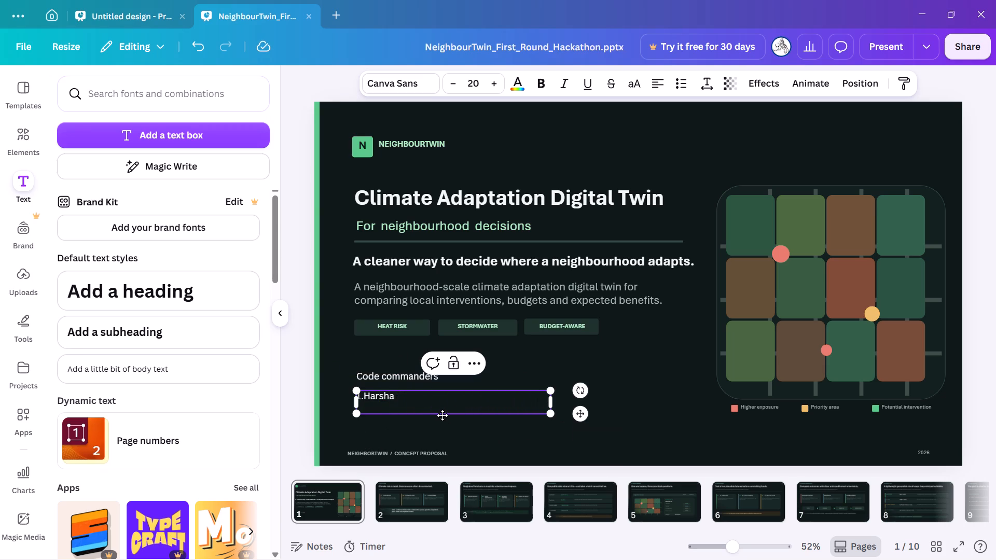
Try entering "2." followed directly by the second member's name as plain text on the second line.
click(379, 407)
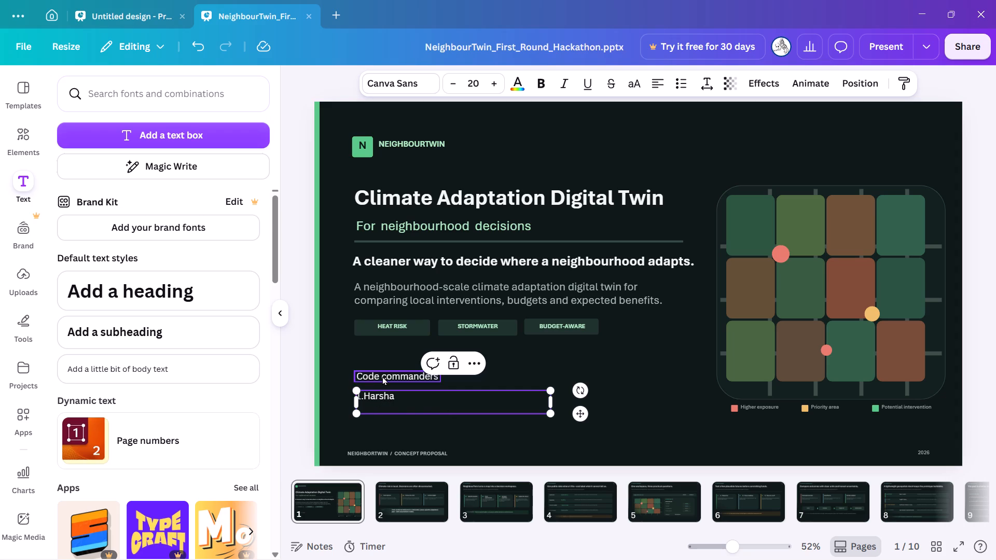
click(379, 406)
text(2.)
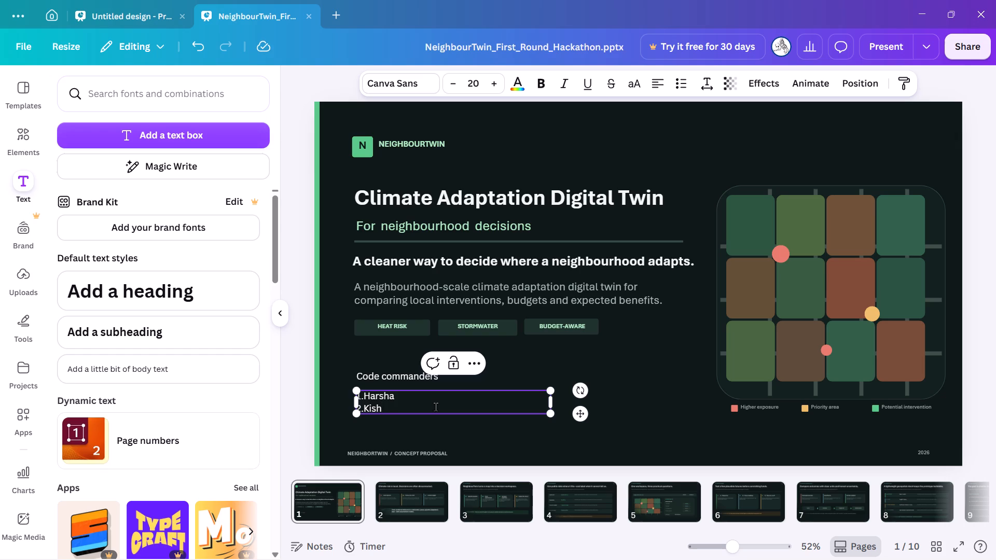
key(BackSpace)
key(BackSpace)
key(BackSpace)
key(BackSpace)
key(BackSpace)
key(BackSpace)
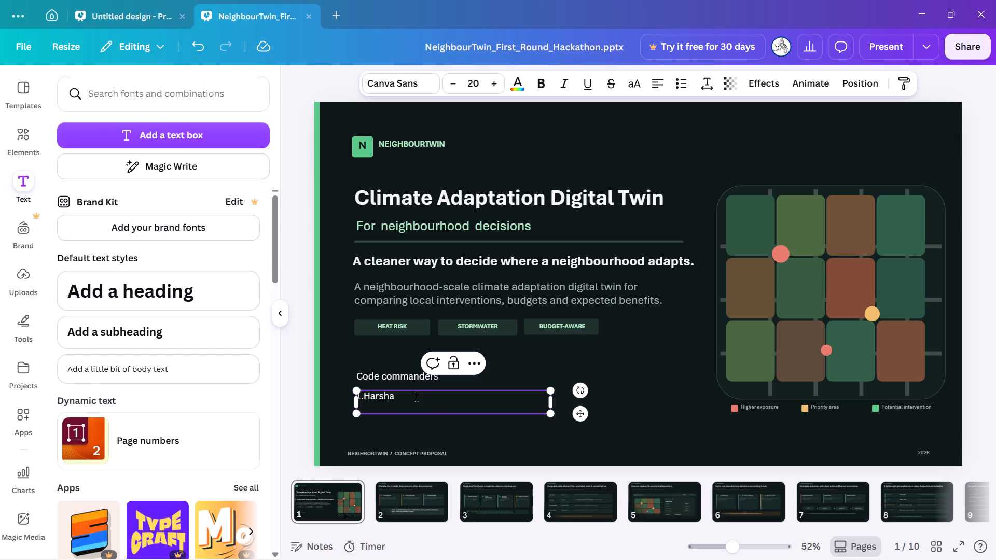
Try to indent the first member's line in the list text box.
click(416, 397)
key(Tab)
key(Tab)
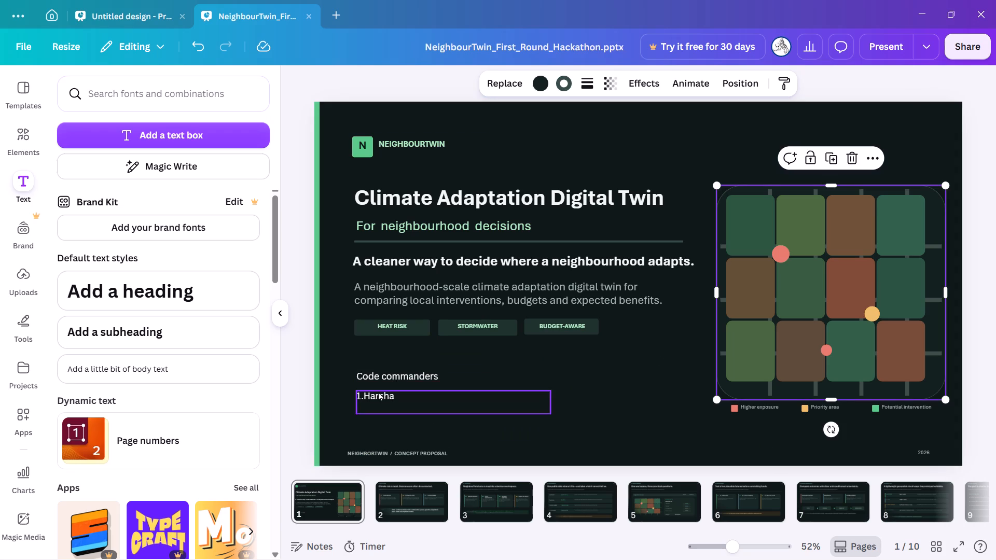
Clear the plain-text numbered entry from the text box below "Code commanders".
click(378, 391)
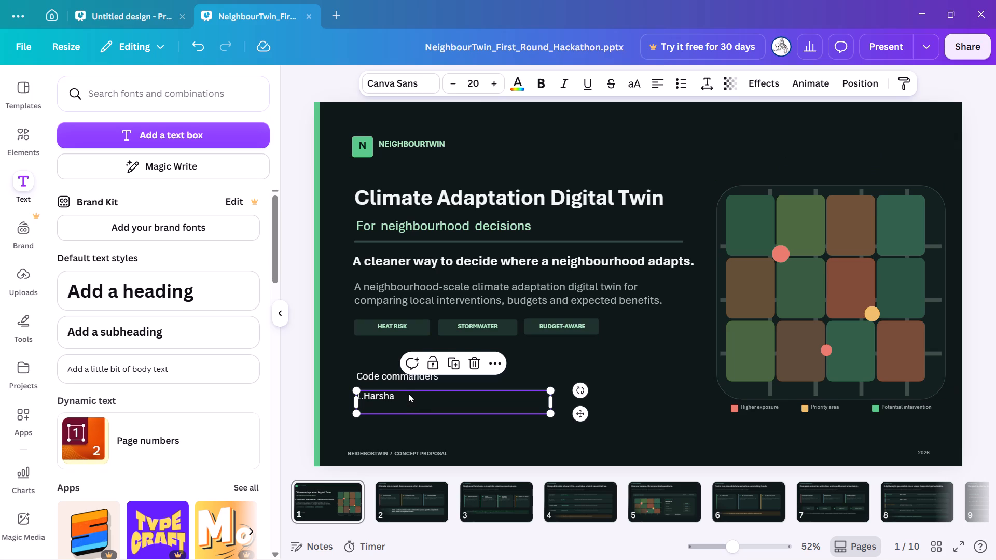
click(408, 393)
key(BackSpace)
key(BackSpace)
key(BackSpace)
key(BackSpace)
key(BackSpace)
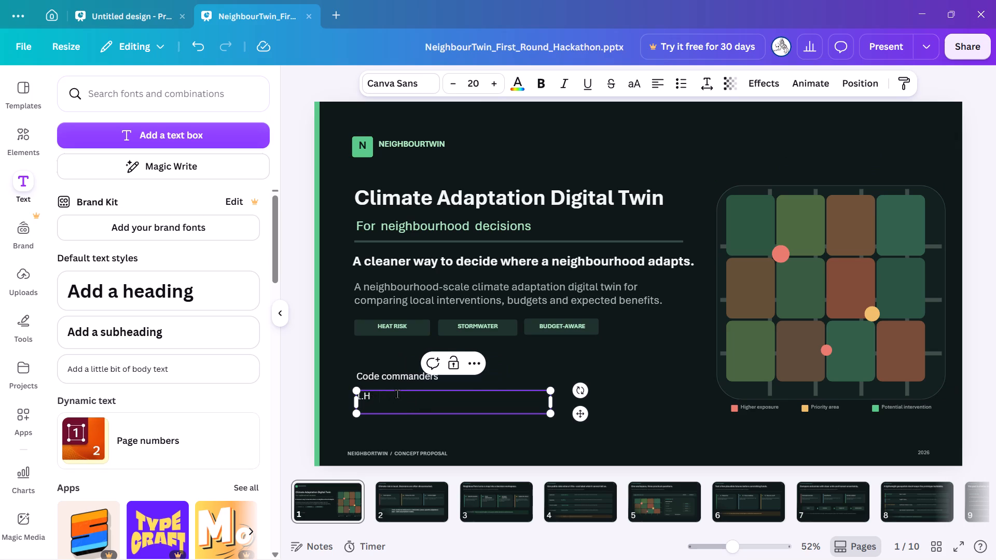
key(BackSpace)
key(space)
key(BackSpace)
key(BackSpace)
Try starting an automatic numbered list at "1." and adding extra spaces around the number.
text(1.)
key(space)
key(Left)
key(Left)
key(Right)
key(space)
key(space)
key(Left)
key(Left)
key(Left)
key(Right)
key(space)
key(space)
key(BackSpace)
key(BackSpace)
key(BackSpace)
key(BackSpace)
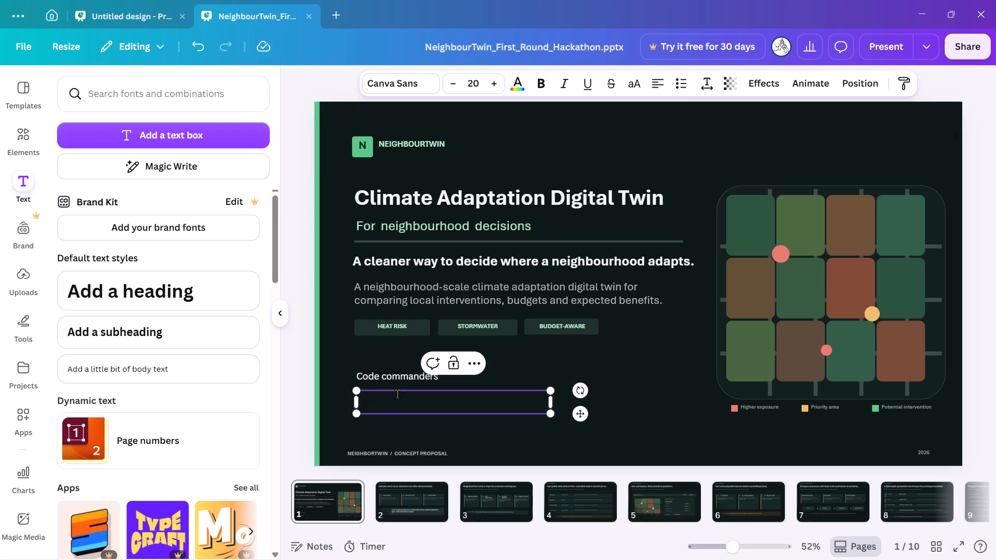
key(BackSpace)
Start an automatic numbered list with "1." and enter the first member's full name as its first item.
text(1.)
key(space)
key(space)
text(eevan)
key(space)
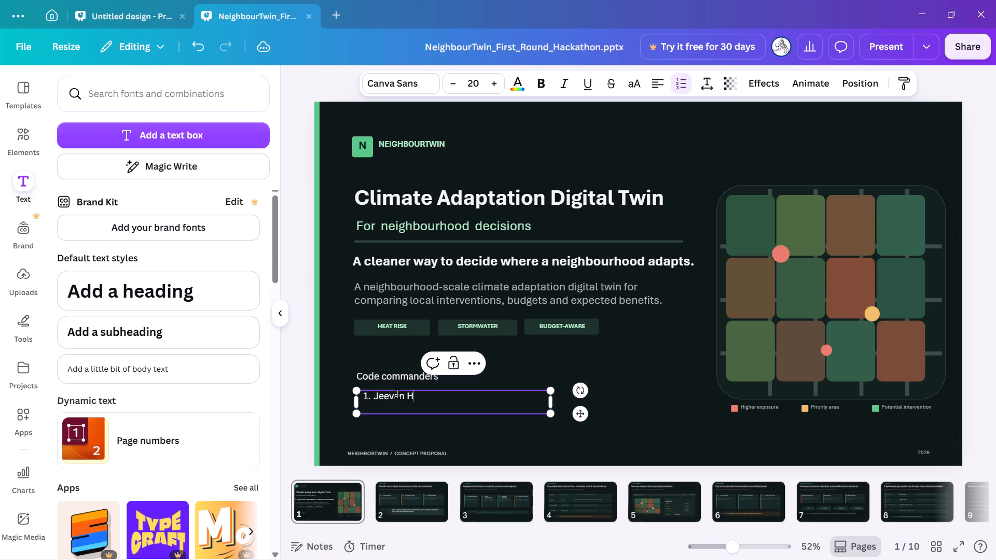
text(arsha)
Add a second numbered item containing the second team member's full name.
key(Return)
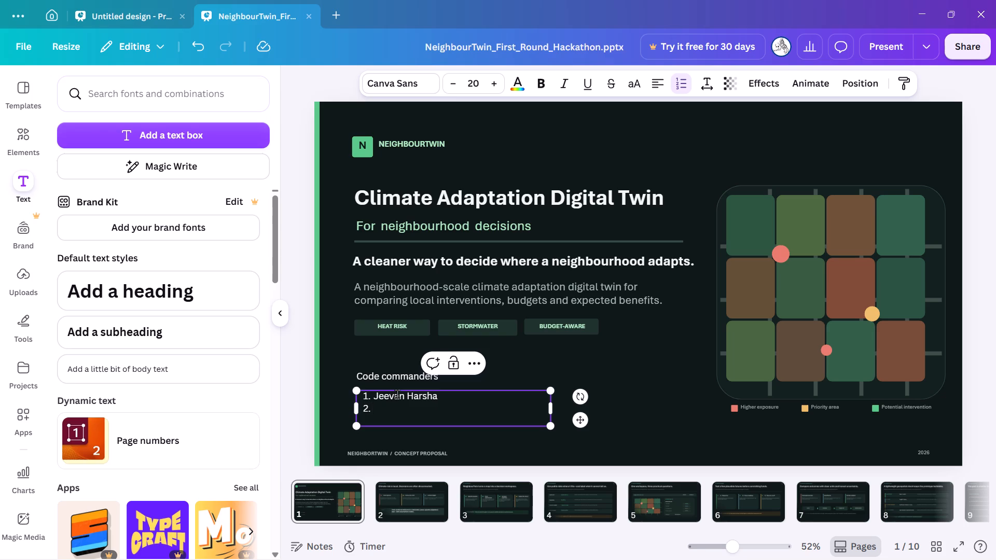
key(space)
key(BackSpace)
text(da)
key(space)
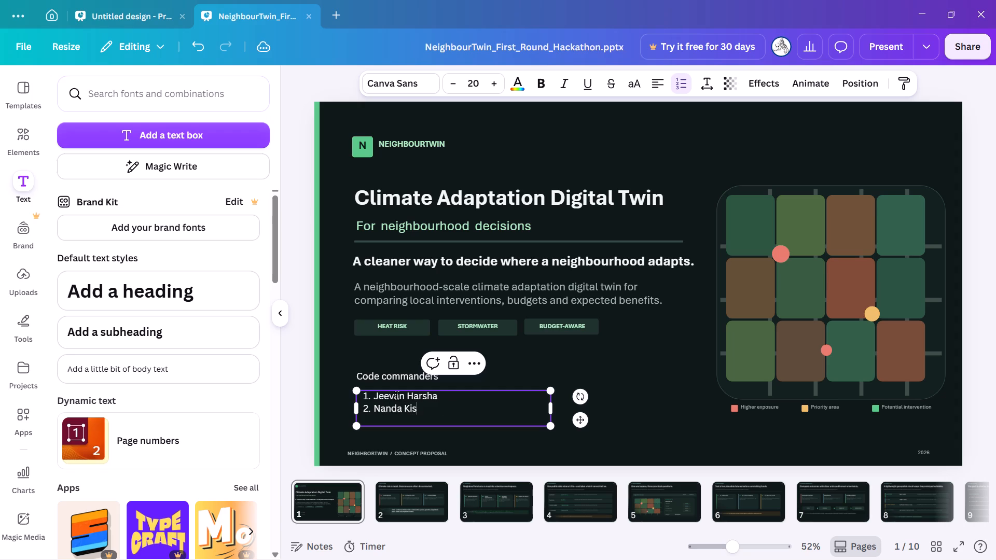
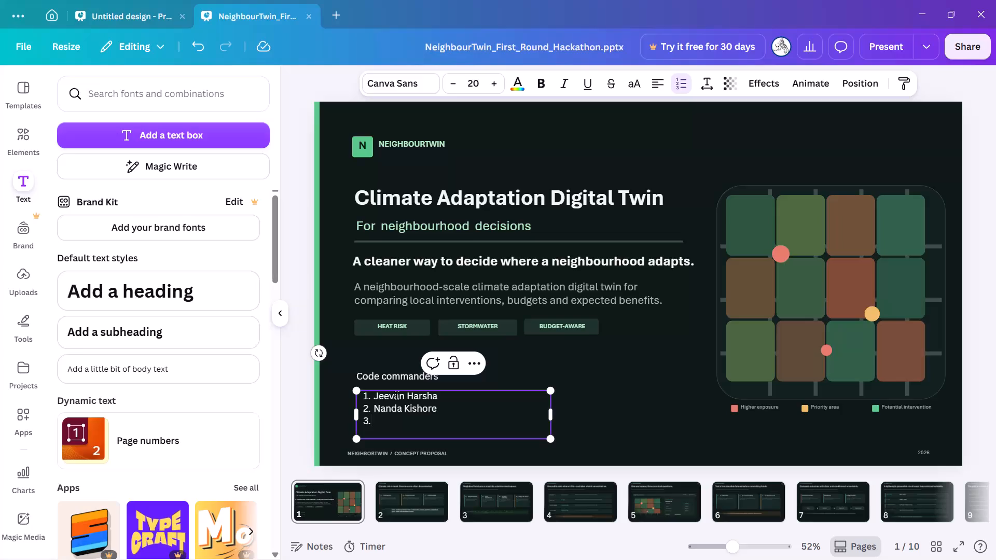
Enter the third team member's full name as the third item of the numbered list.
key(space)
Split the third member's joined first name into two words and capitalize the second word.
key(Left)
key(Left)
key(Left)
key(Left)
key(Left)
key(Left)
key(Left)
key(Left)
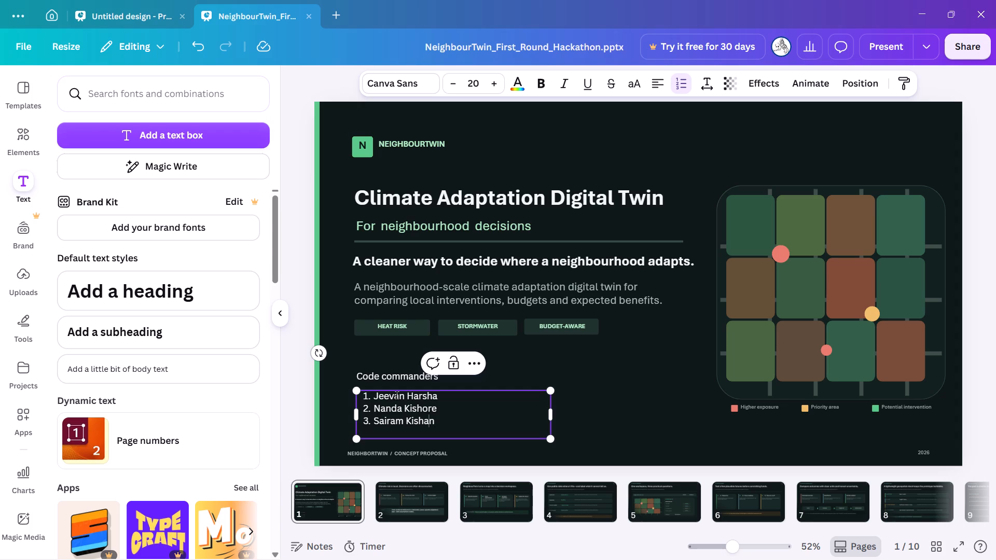
key(Left)
key(Left)
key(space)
key(Right)
key(Right)
key(Right)
key(Right)
key(Right)
key(Right)
key(Right)
key(Right)
key(Right)
key(Right)
click(391, 419)
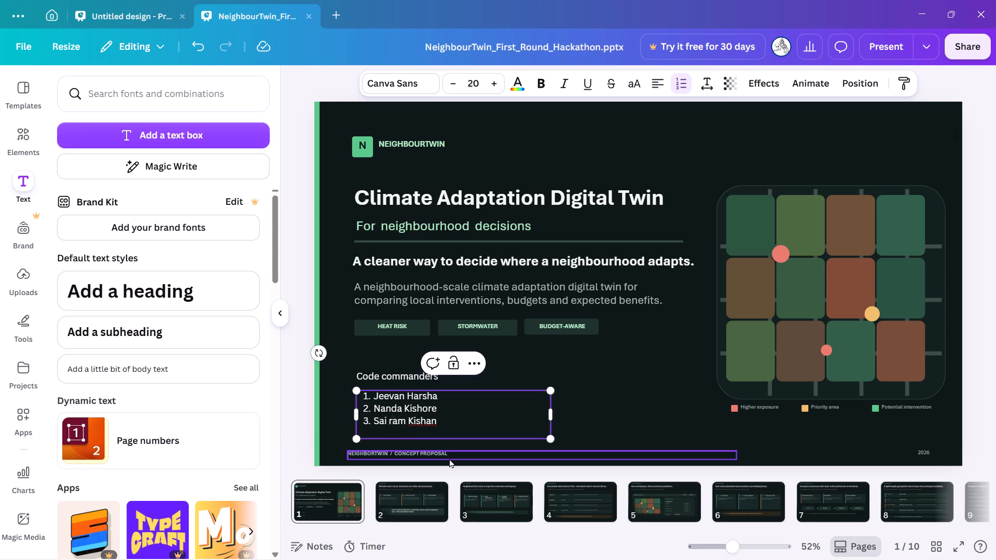
key(BackSpace)
Add a fourth numbered item containing the fourth team member's name.
click(446, 421)
key(Return)
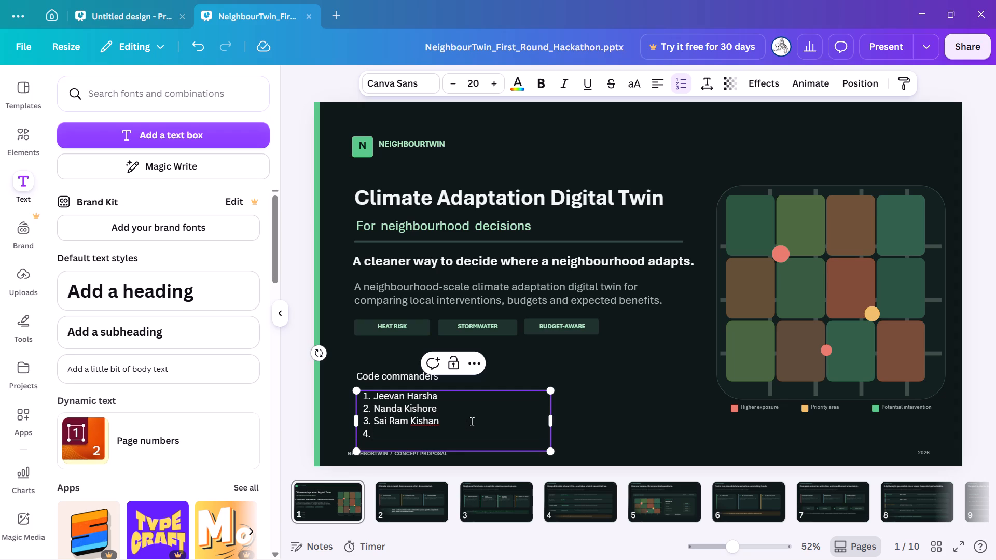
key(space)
click(986, 414)
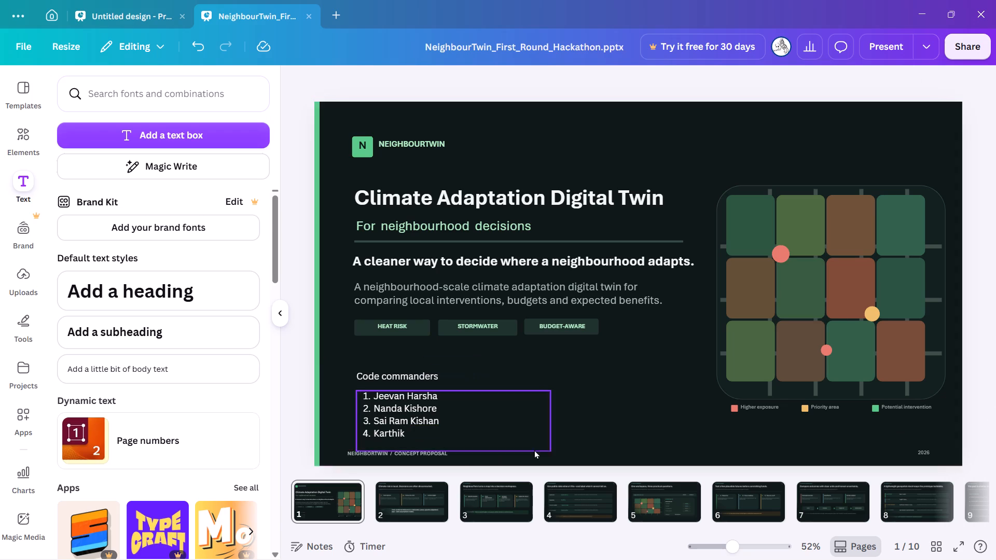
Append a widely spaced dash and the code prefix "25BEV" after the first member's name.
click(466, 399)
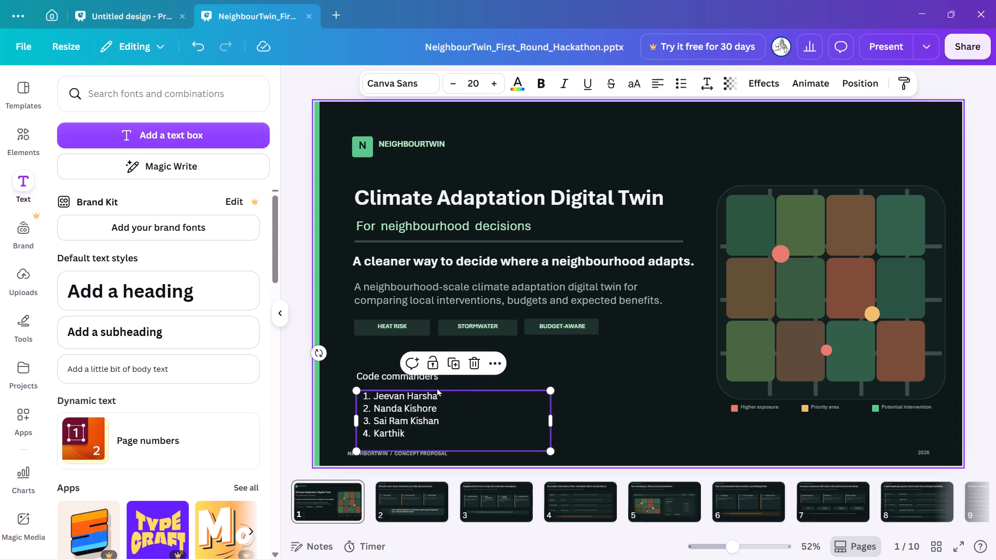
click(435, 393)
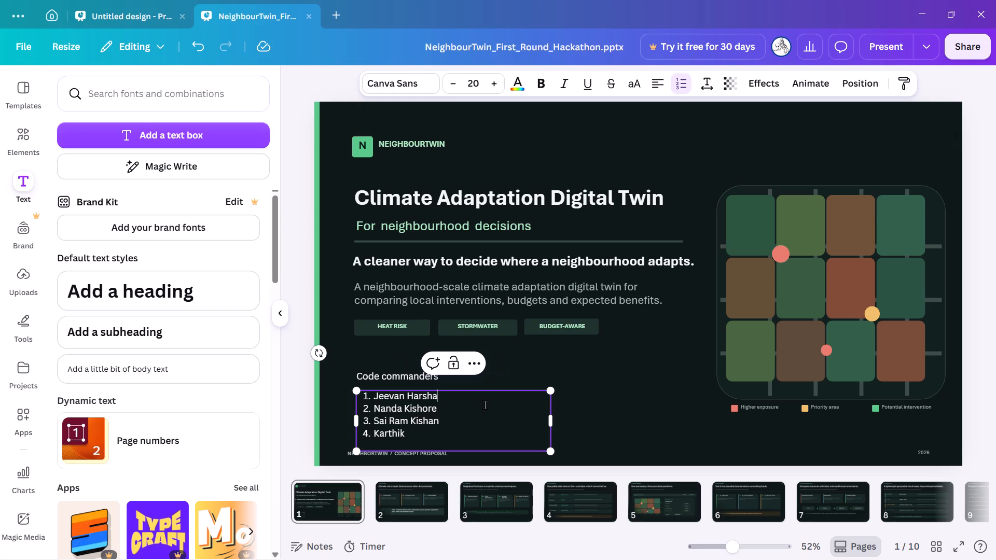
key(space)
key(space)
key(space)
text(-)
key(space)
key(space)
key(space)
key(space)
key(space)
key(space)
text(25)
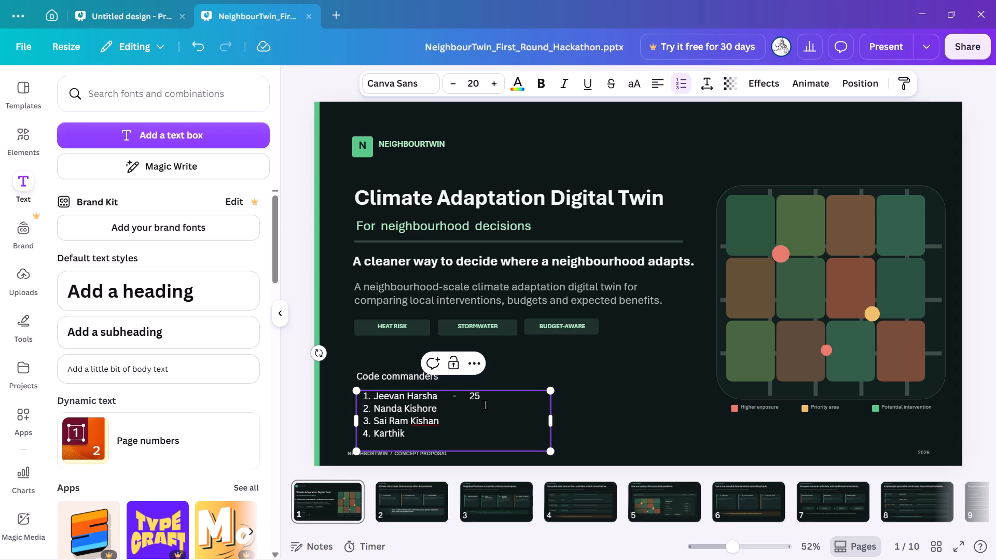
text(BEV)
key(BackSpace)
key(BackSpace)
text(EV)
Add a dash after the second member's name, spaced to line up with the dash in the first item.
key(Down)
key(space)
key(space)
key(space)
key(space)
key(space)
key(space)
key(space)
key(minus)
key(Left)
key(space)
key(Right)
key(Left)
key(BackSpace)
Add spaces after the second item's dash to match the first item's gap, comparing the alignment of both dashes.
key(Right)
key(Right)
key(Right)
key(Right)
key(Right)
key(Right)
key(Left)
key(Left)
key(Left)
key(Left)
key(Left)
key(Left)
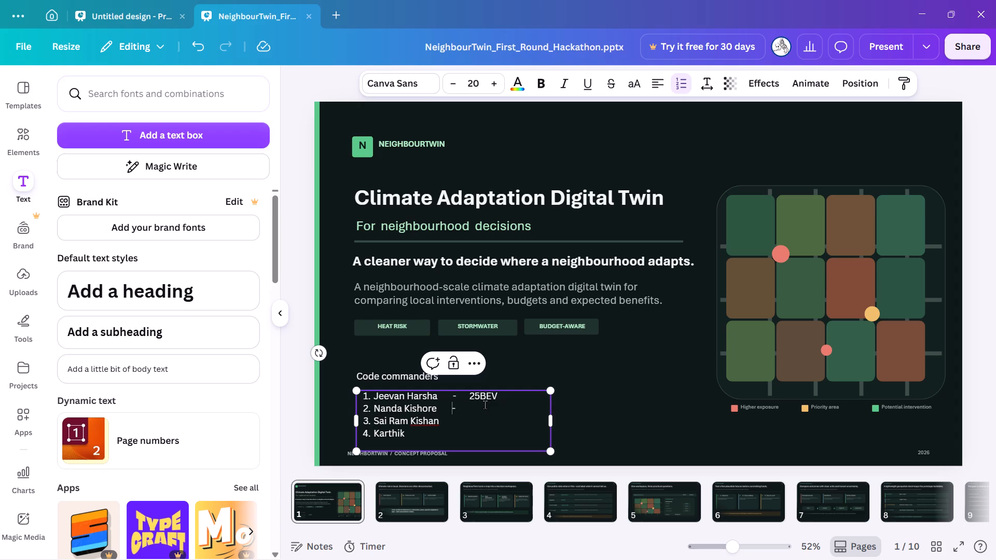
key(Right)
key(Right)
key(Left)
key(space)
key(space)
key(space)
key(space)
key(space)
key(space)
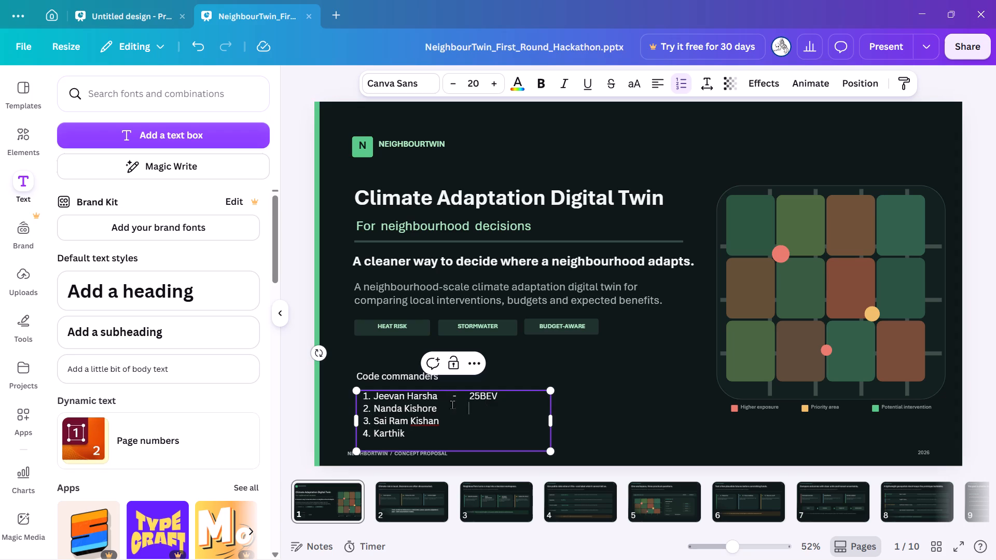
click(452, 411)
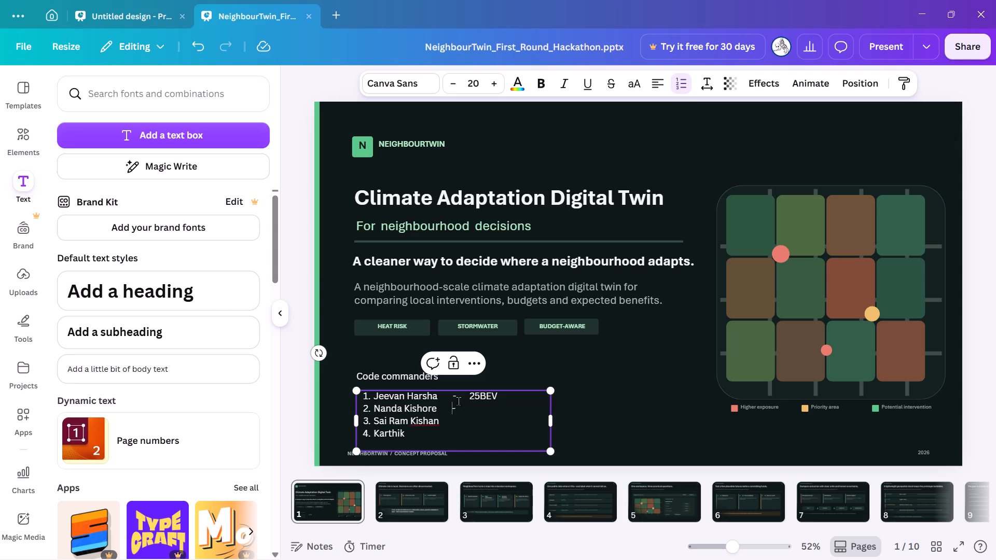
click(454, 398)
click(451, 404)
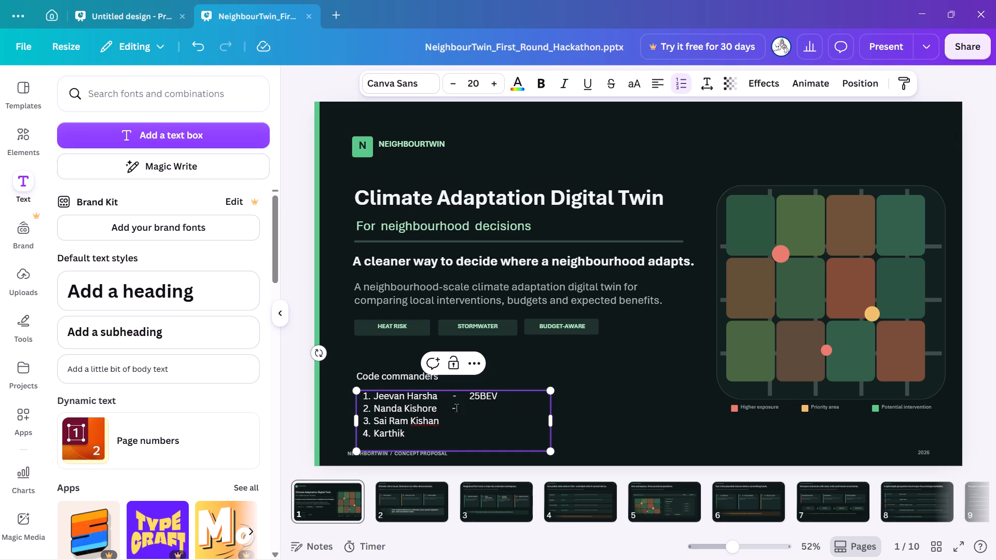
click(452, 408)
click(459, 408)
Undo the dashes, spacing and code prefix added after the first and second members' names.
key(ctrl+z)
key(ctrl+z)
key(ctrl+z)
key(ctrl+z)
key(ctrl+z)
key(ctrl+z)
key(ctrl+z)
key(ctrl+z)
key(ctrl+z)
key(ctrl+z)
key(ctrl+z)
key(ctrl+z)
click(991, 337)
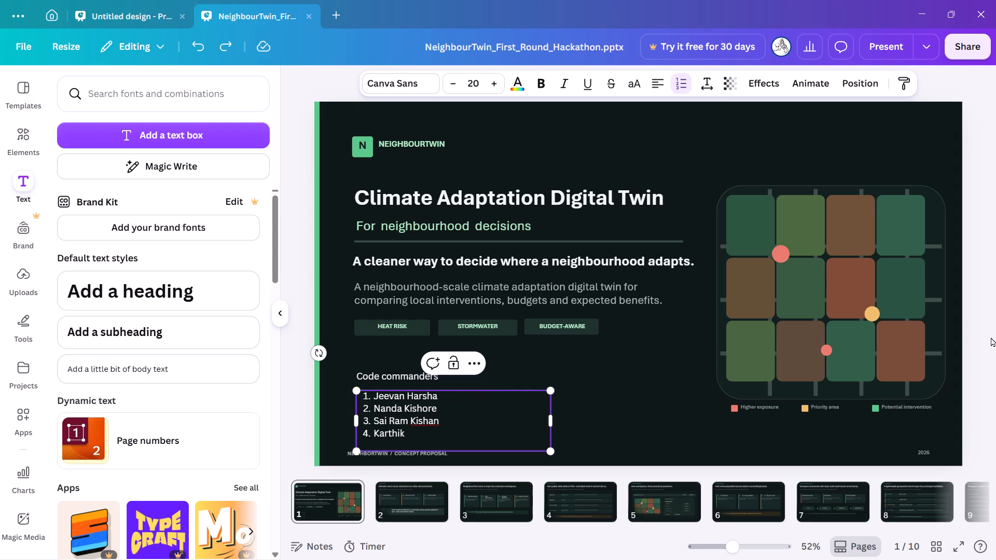
Narrow the numbered member list's text box to about 255 wide, close to the names.
click(489, 421)
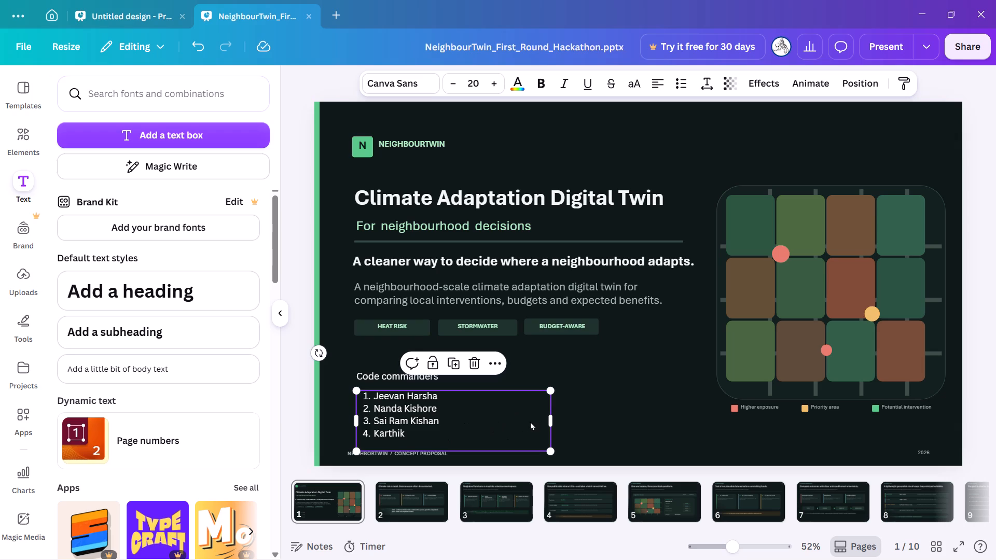
drag(551, 418, 466, 414)
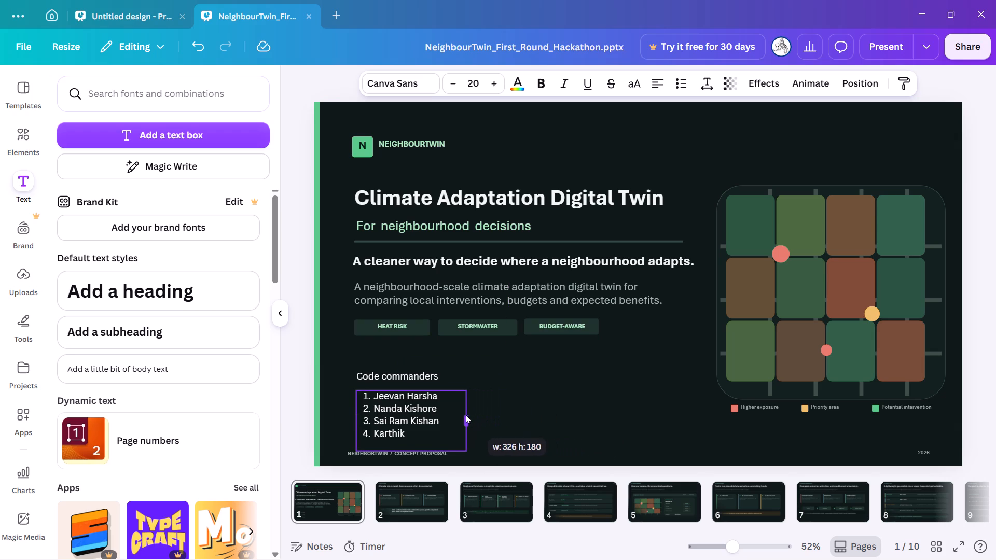
drag(466, 414, 445, 413)
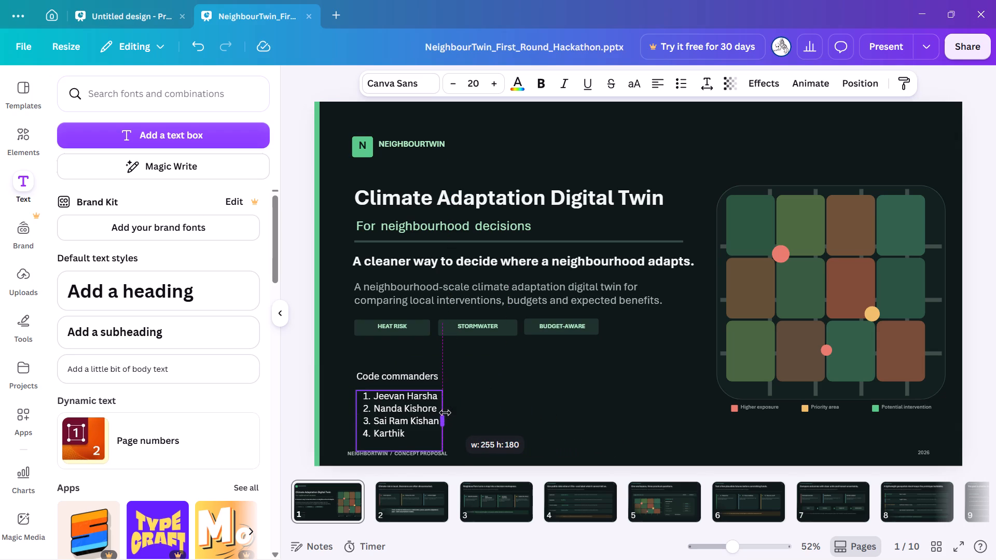
Add a body text box to the cover and set its font size to 20.
click(985, 360)
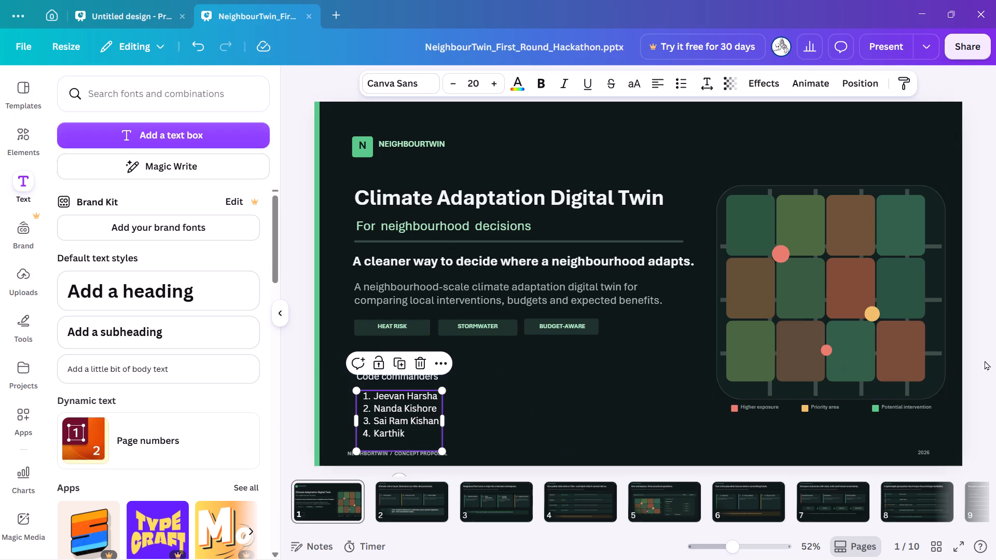
click(187, 367)
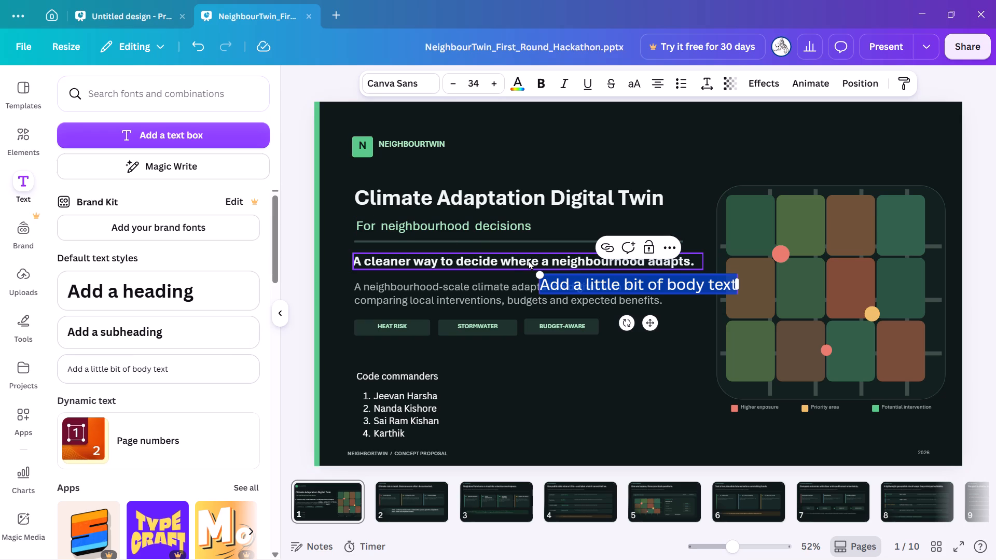
click(473, 88)
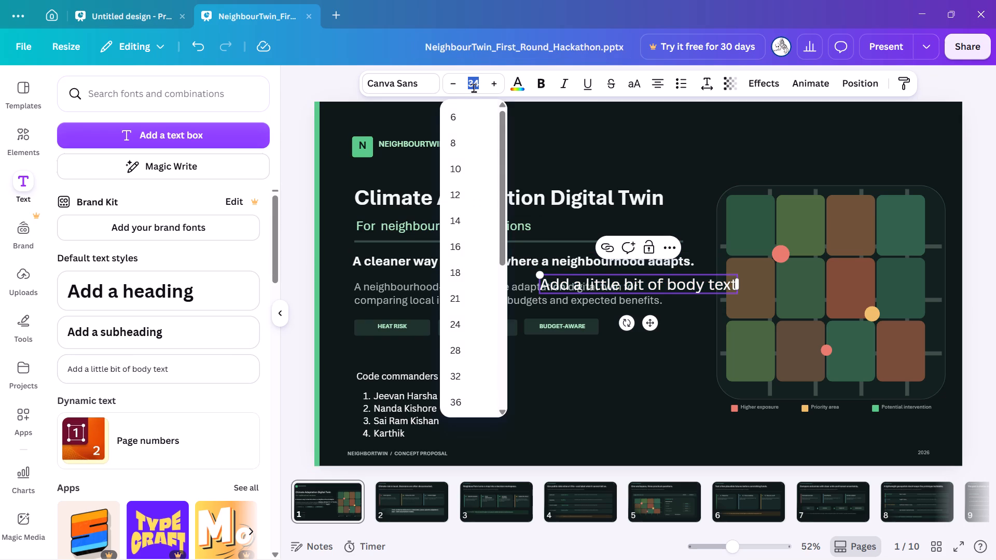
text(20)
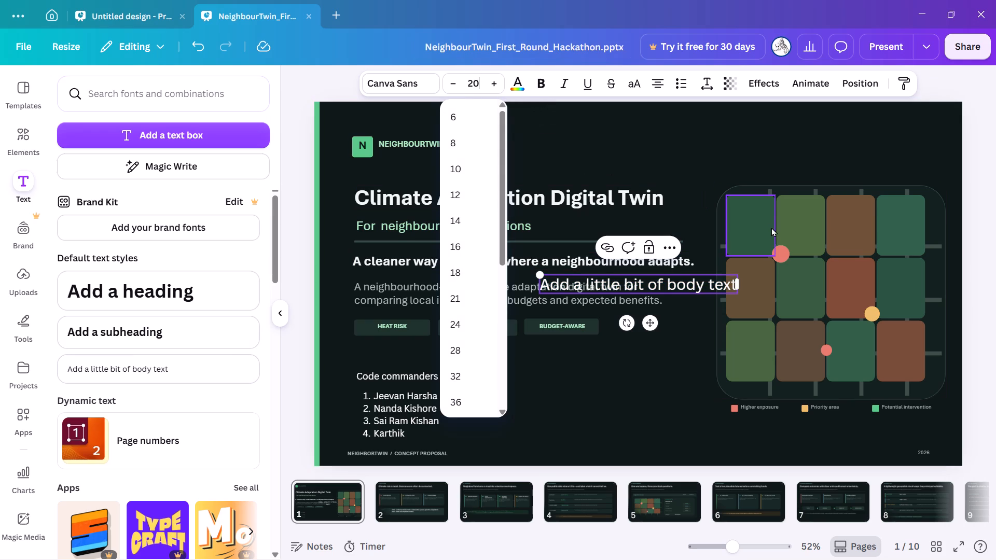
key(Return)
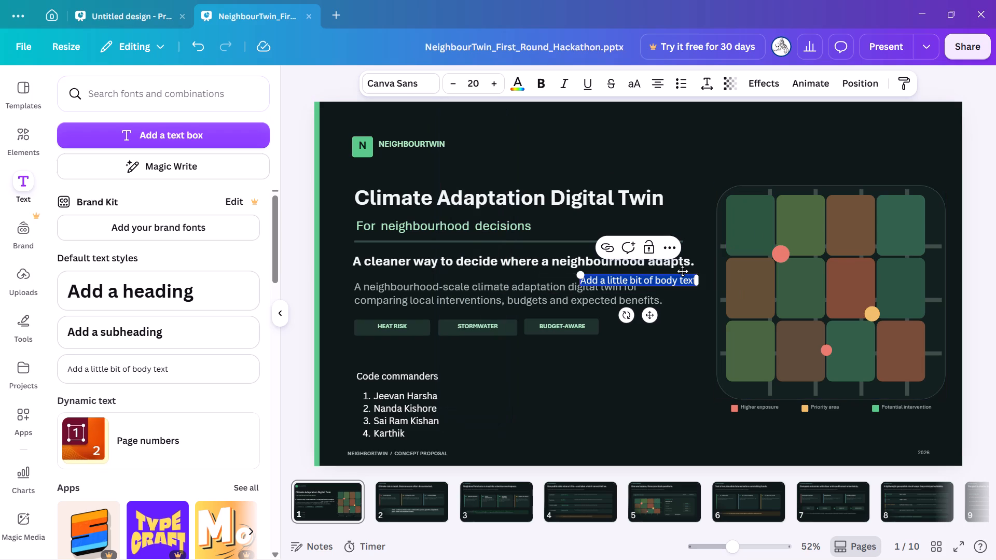
Replace the placeholder in the new text box with a single dash followed by a new line.
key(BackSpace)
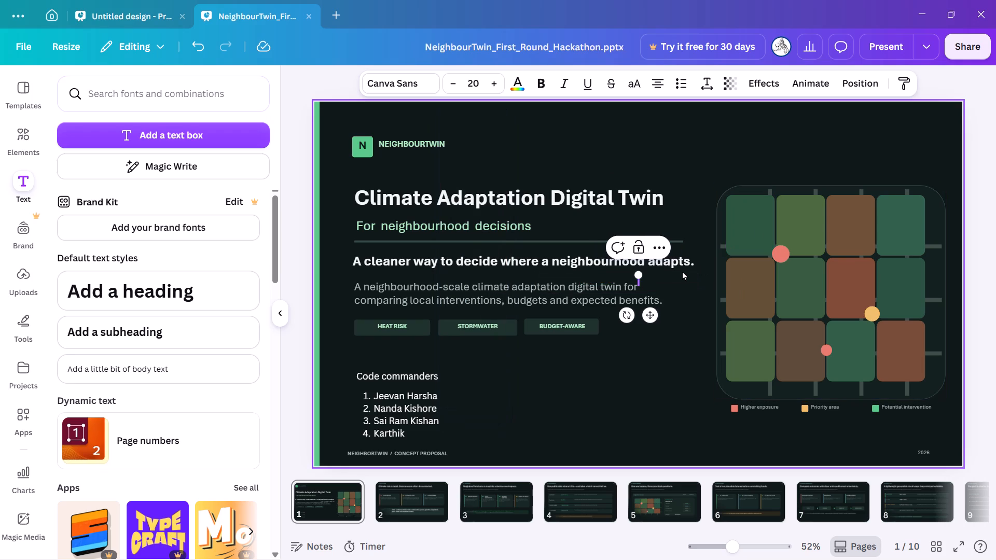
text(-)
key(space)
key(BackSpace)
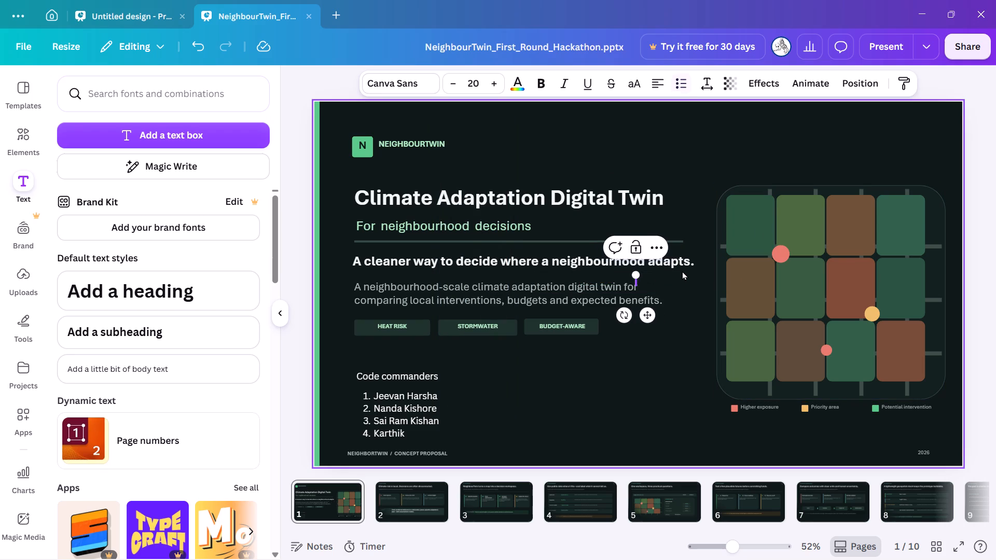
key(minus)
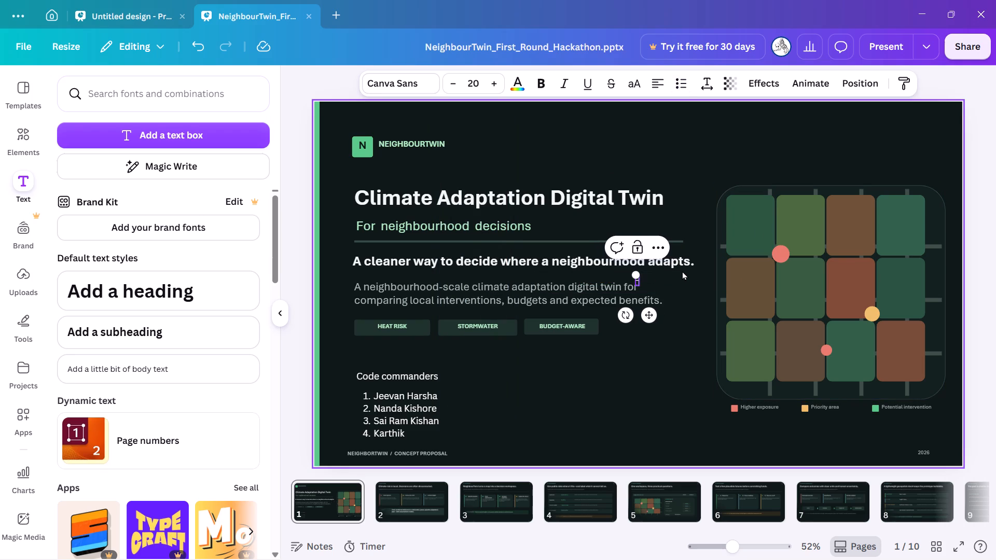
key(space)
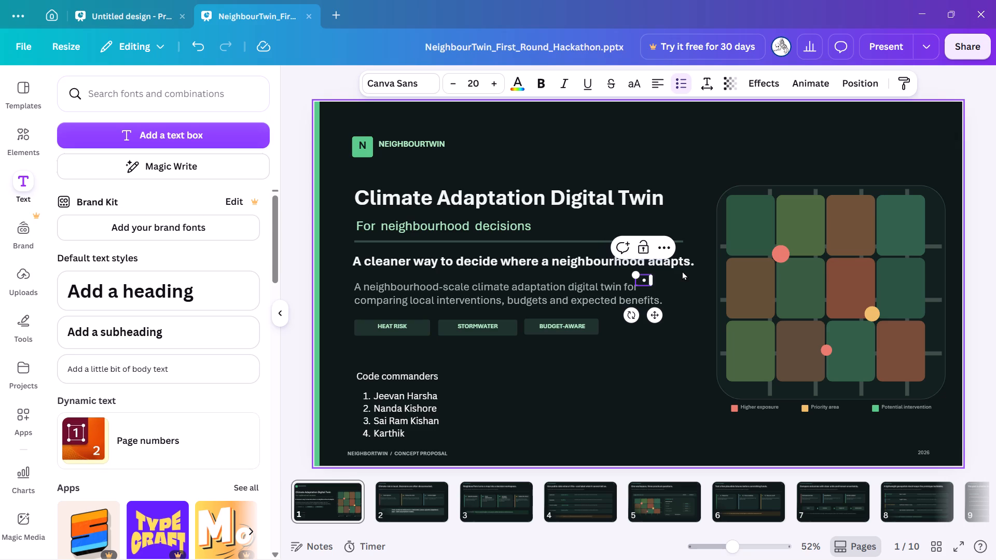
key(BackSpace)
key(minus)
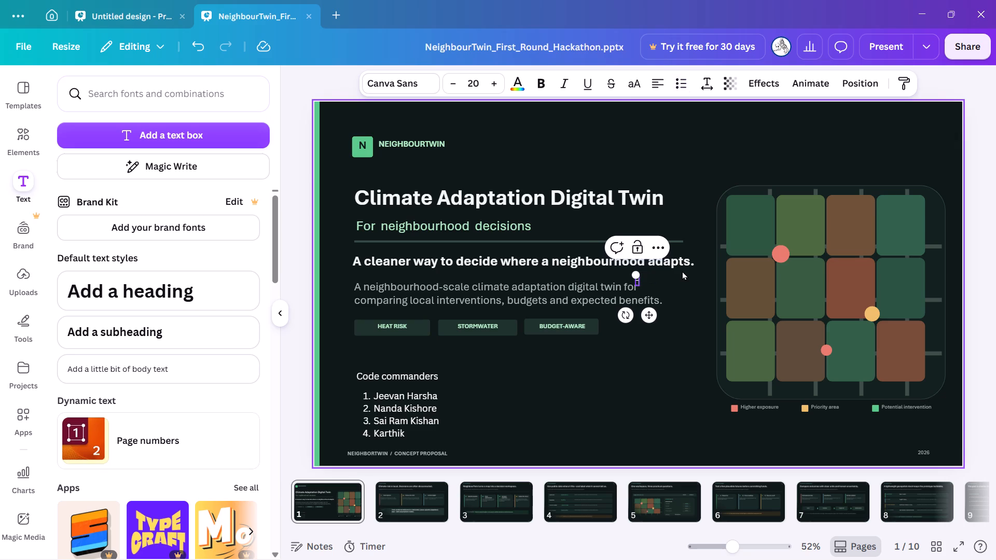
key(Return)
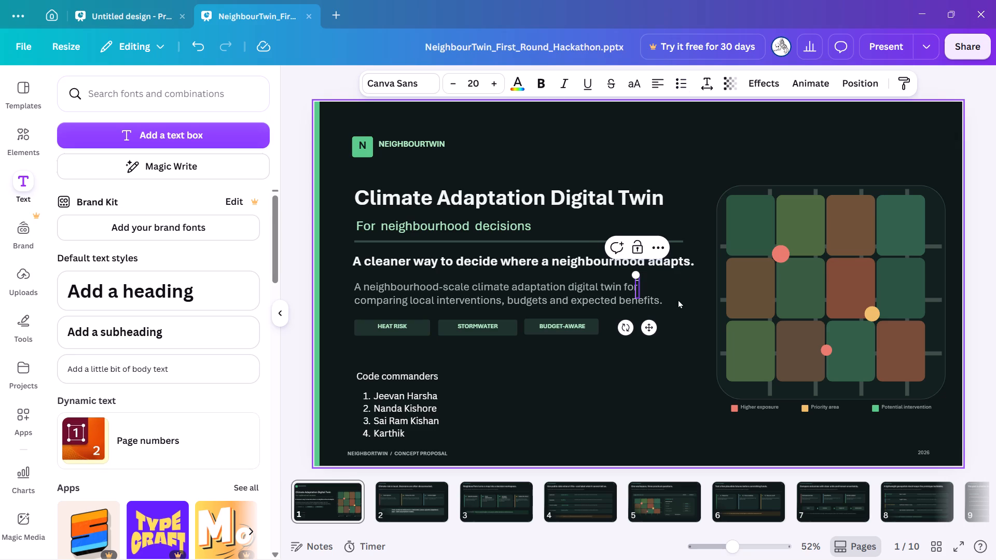
Widen the dash text box and place it beside the numbered member list, level with the first name.
drag(639, 287, 651, 287)
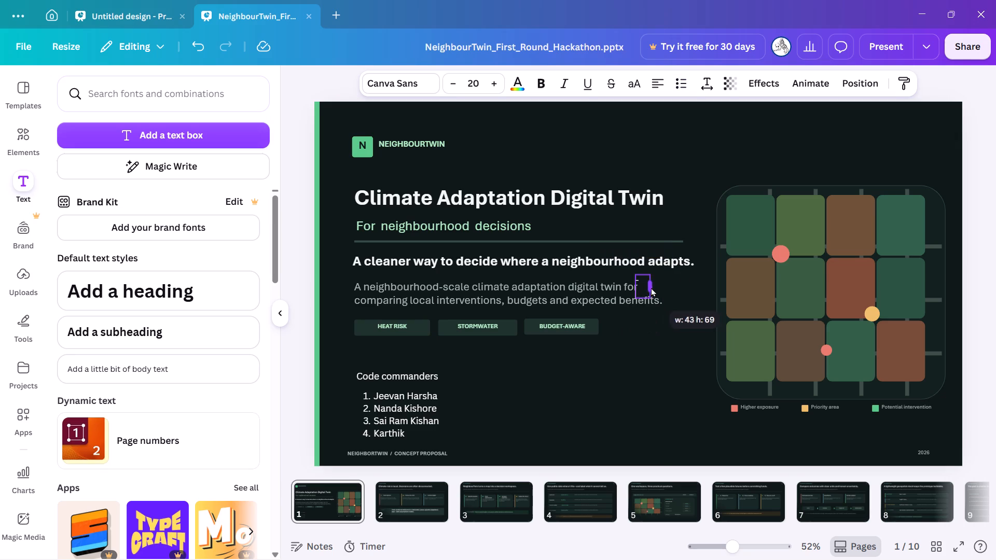
drag(651, 287, 691, 288)
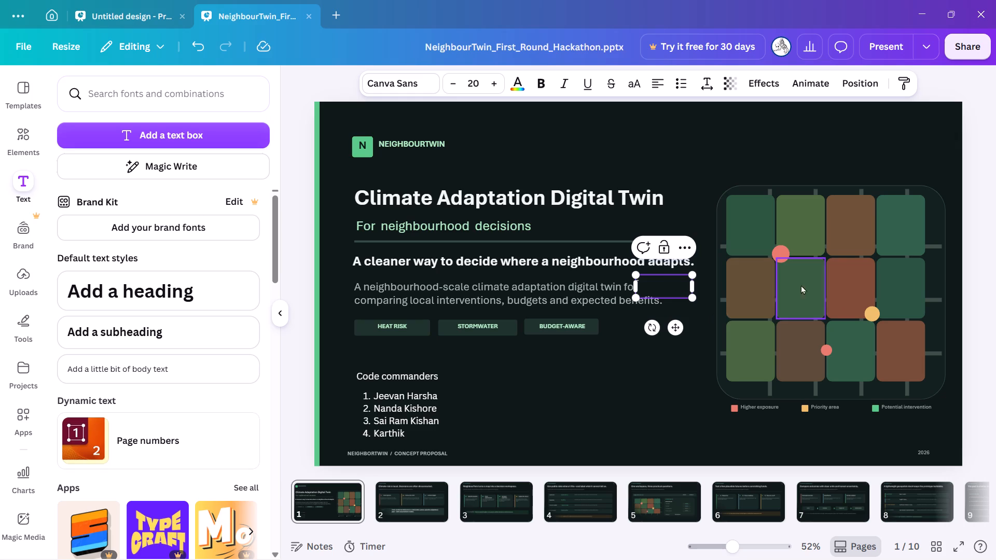
click(984, 287)
drag(675, 280, 672, 291)
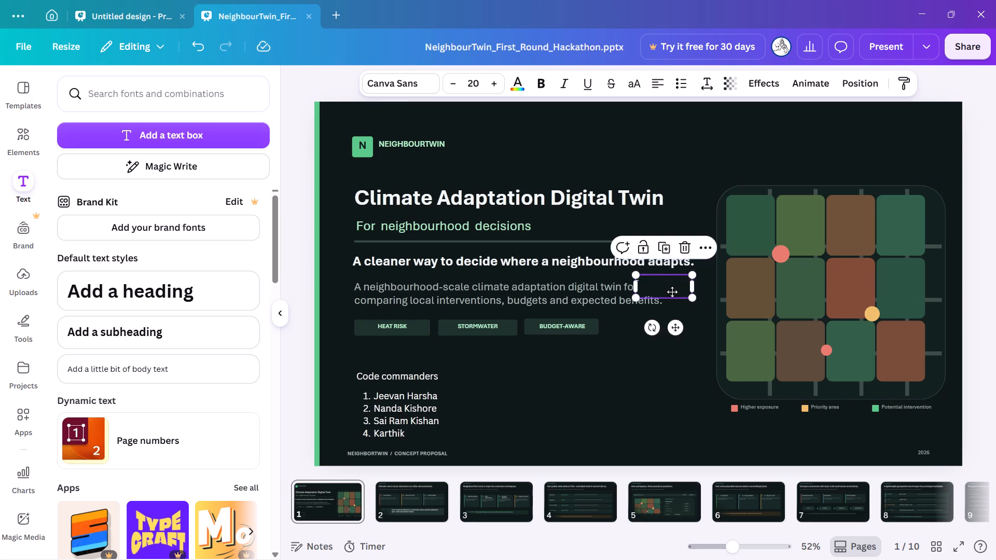
drag(672, 291, 505, 399)
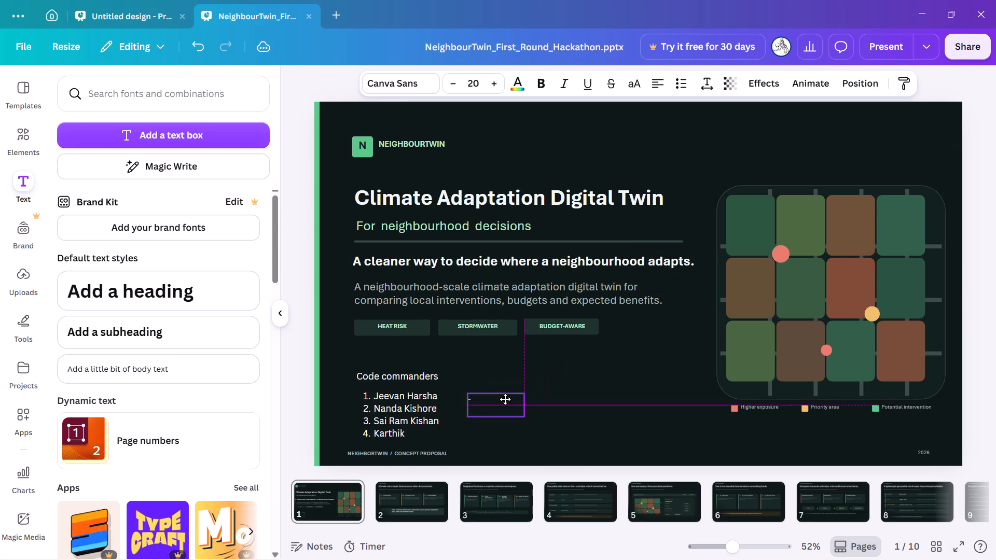
drag(505, 399, 507, 396)
Add dashes on three more lines of the text box so each of the four members has one.
click(502, 397)
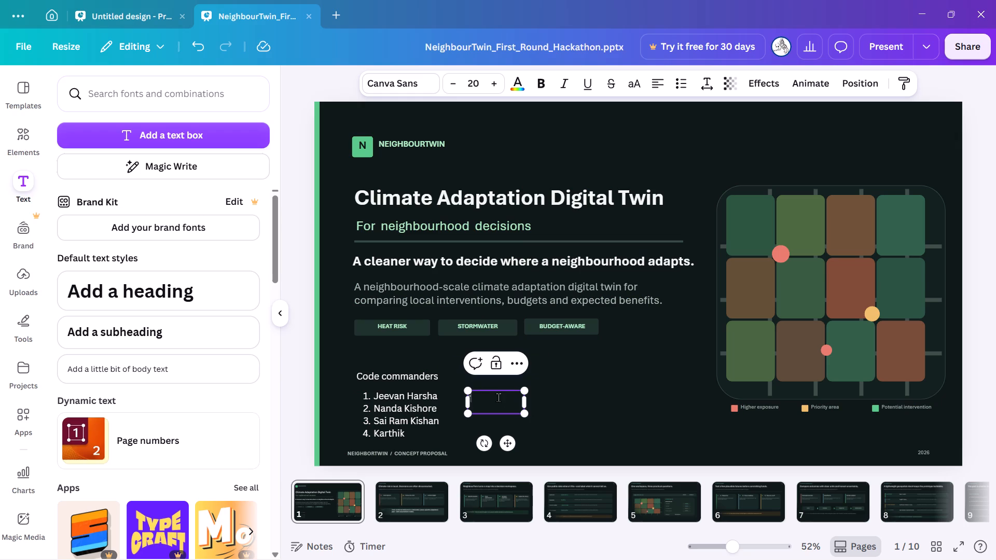
key(Return)
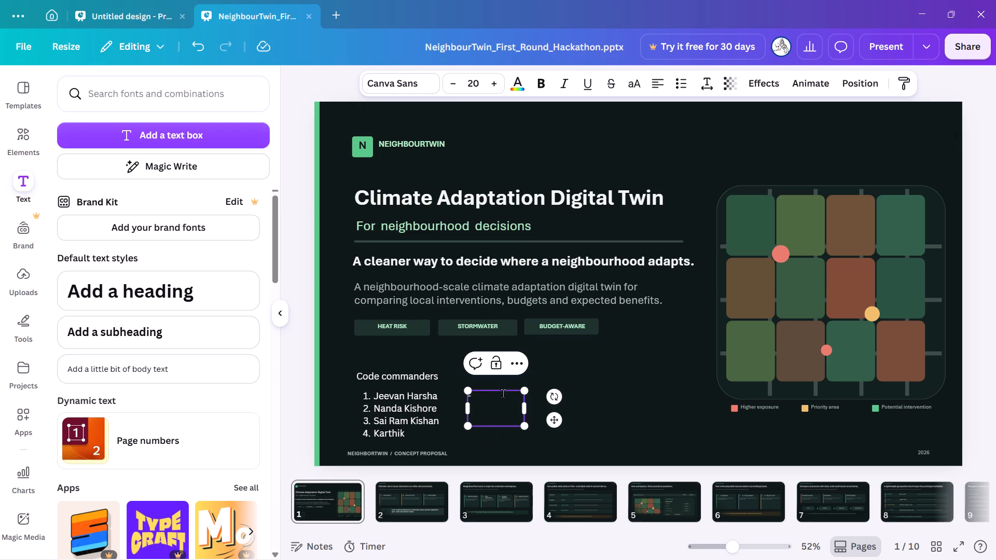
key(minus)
key(Return)
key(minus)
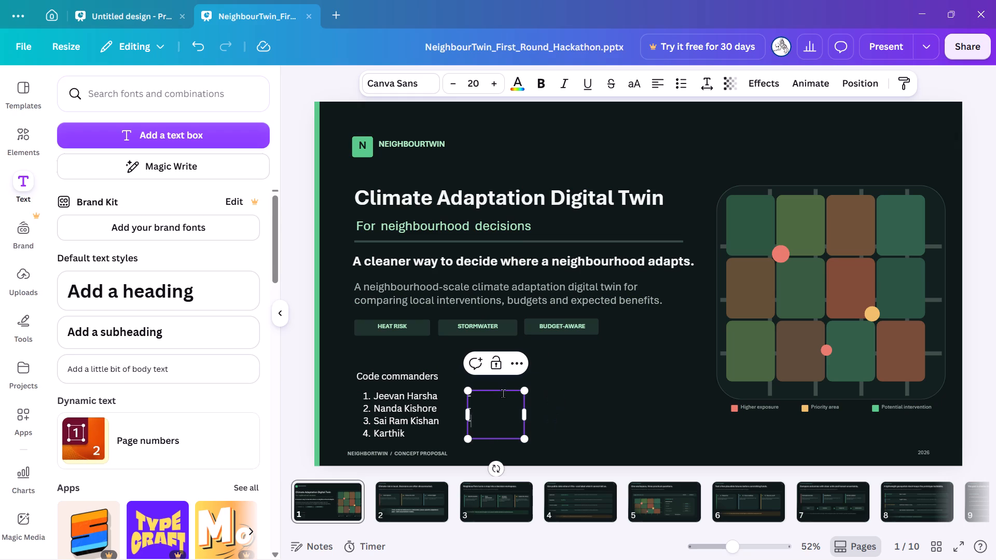
key(Return)
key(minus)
Add spacing and the code prefix 25BEV to the first line of the dash text box.
key(Up)
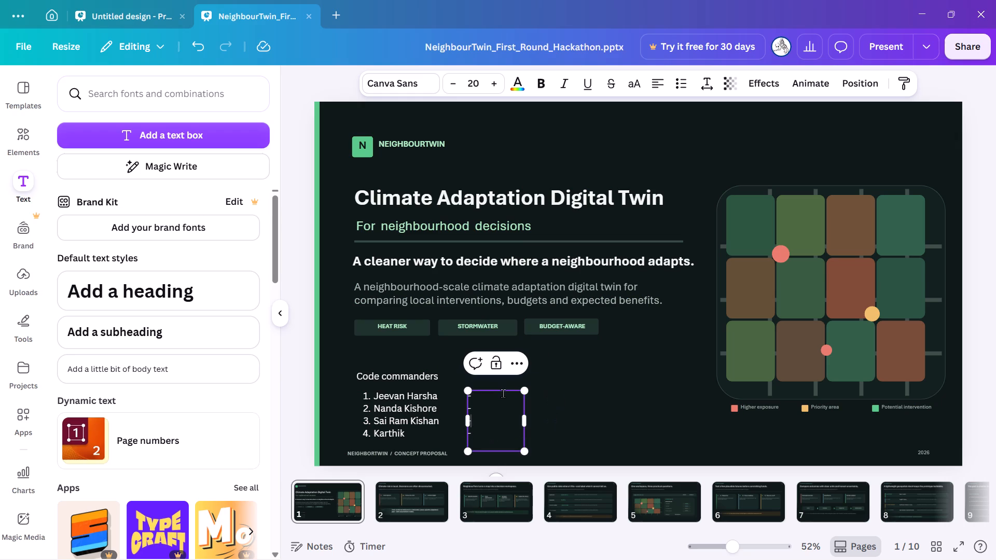
key(Up)
key(Up)
key(Right)
key(Left)
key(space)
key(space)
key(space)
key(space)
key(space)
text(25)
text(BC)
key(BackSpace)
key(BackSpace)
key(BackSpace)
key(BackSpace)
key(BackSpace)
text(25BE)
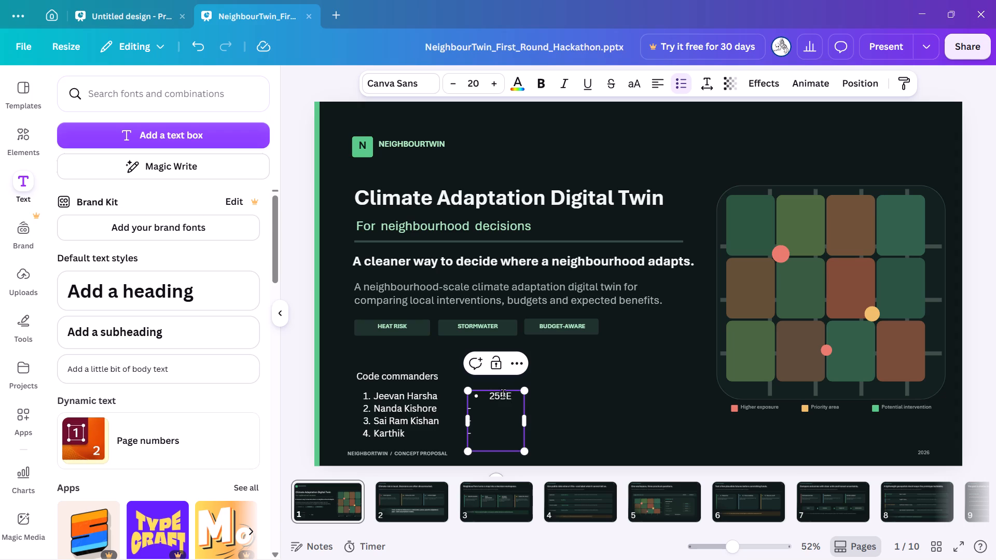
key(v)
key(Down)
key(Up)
Remove the bullet in front of 25BEV on the first line of the text box.
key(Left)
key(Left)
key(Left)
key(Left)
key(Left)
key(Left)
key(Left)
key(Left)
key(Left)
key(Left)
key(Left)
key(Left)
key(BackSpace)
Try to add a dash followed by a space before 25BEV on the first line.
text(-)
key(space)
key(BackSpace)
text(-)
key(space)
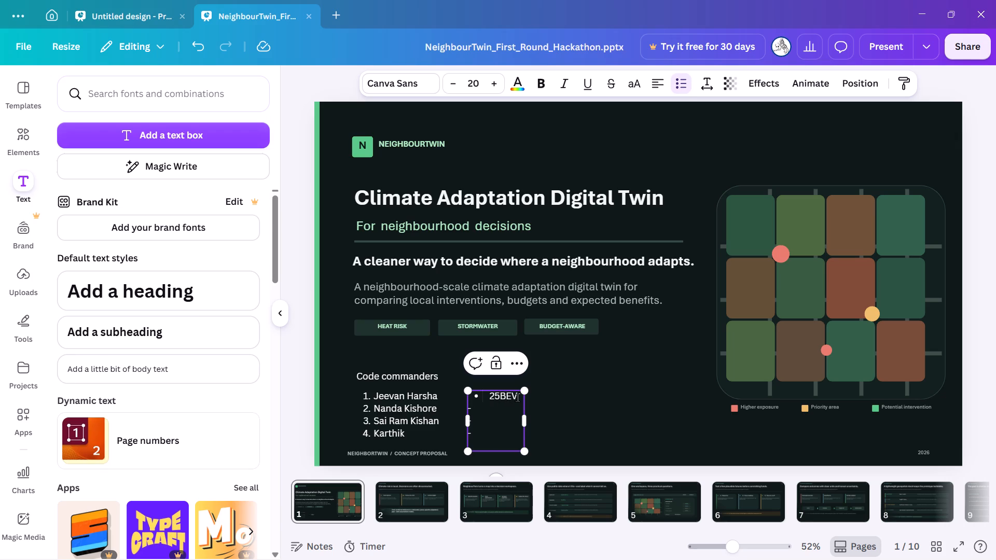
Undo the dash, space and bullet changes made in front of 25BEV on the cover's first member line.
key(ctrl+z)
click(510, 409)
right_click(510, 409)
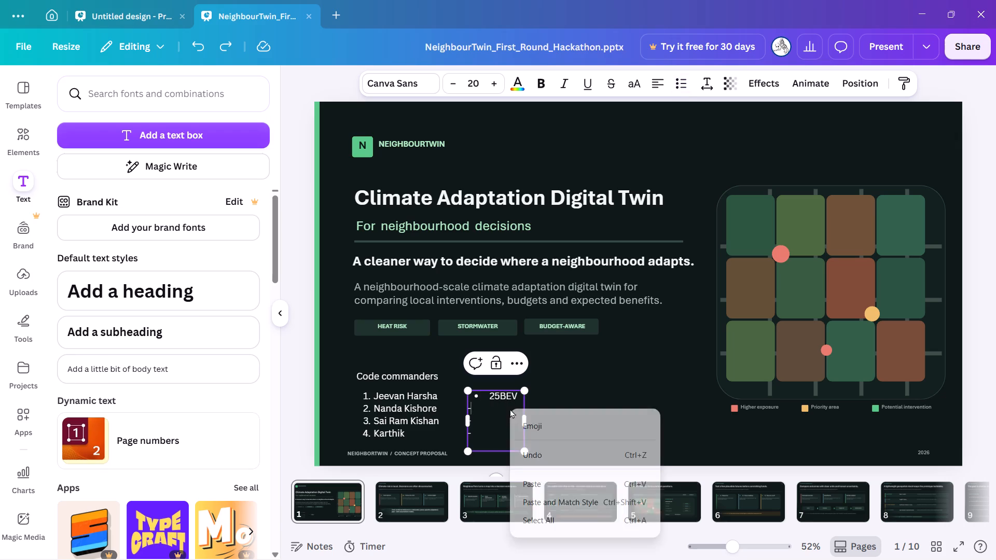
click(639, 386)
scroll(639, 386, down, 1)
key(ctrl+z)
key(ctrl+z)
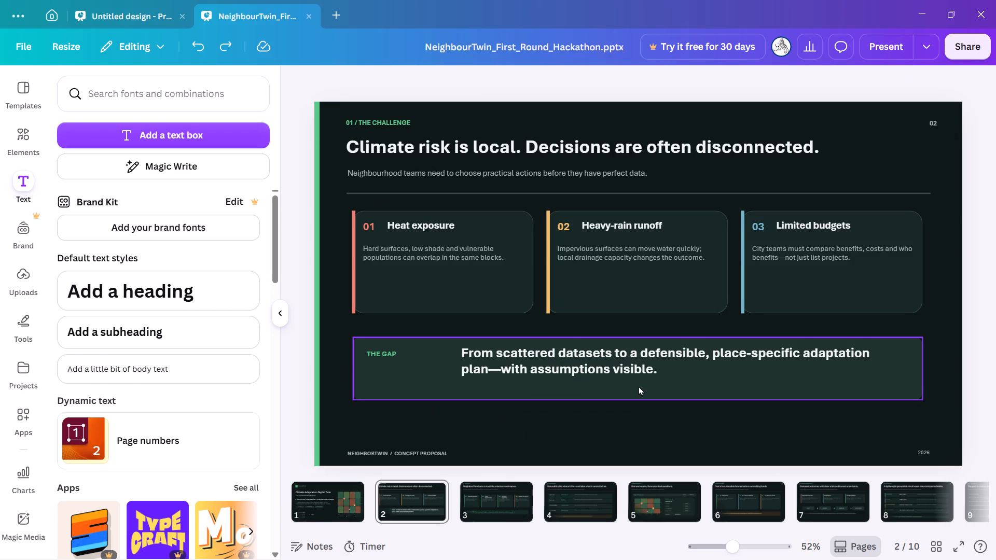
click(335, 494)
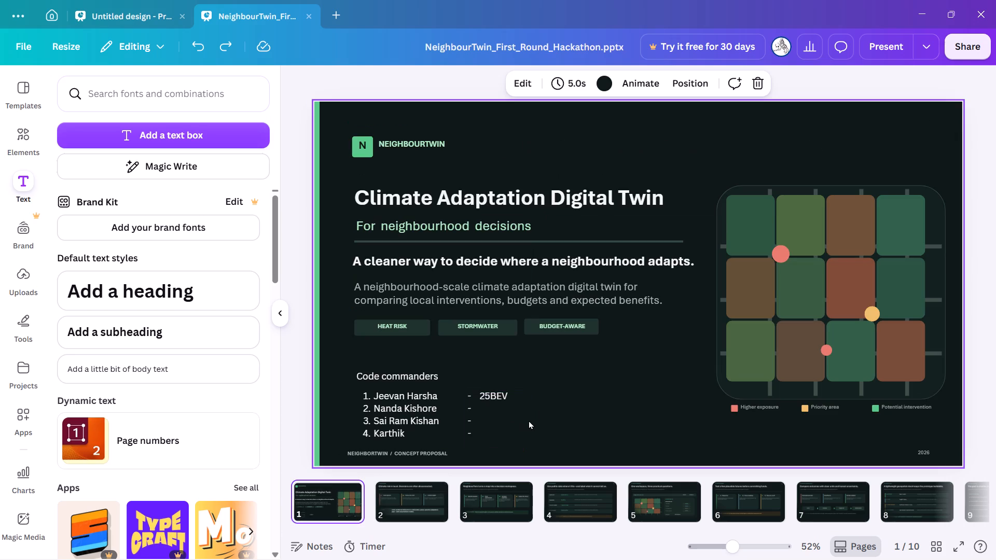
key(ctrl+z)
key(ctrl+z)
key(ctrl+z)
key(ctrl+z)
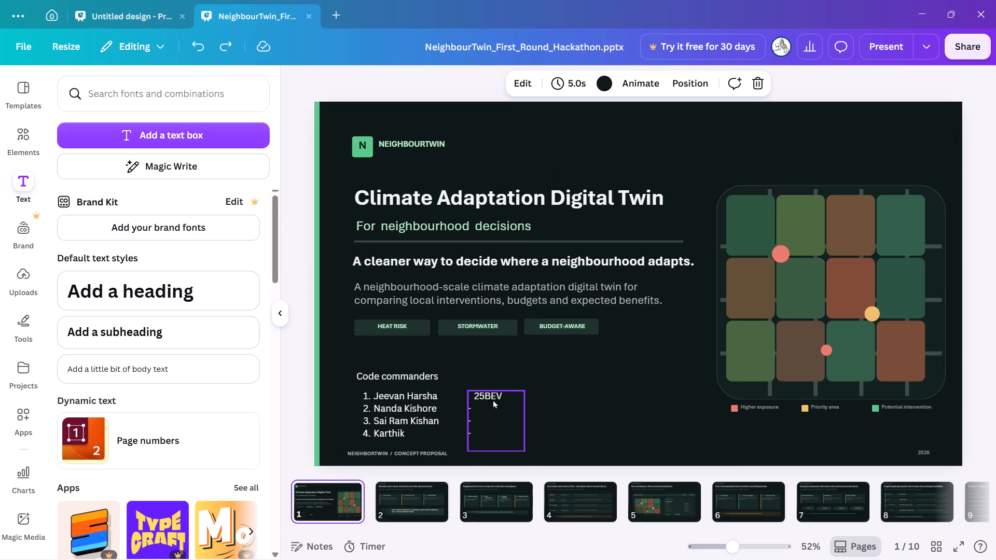
Undo the 25BEV code entry in the dash text box until only the four dashes remain.
key(ctrl+z)
key(ctrl+z)
key(ctrl+z)
key(ctrl+z)
key(ctrl+z)
key(ctrl+z)
key(ctrl+z)
key(ctrl+z)
key(ctrl+z)
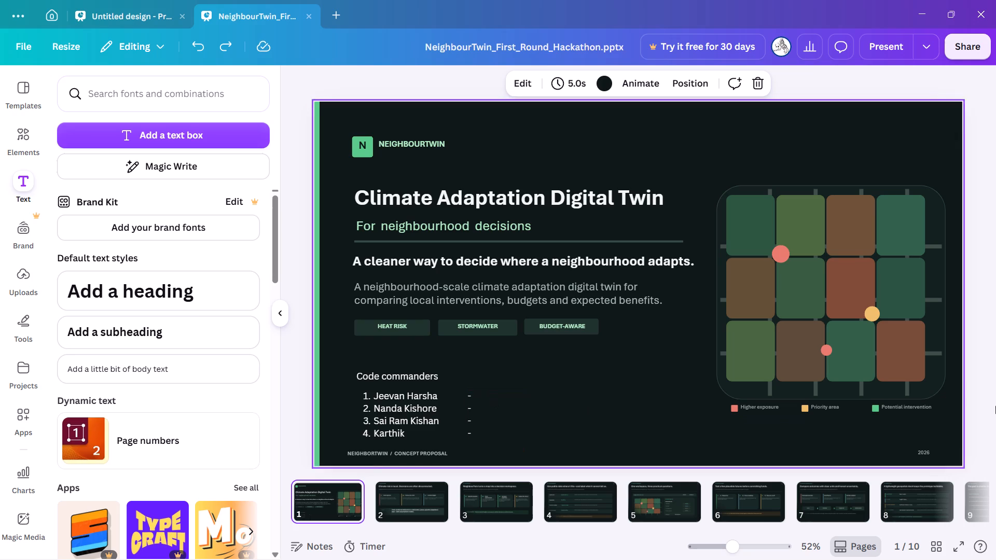
click(983, 389)
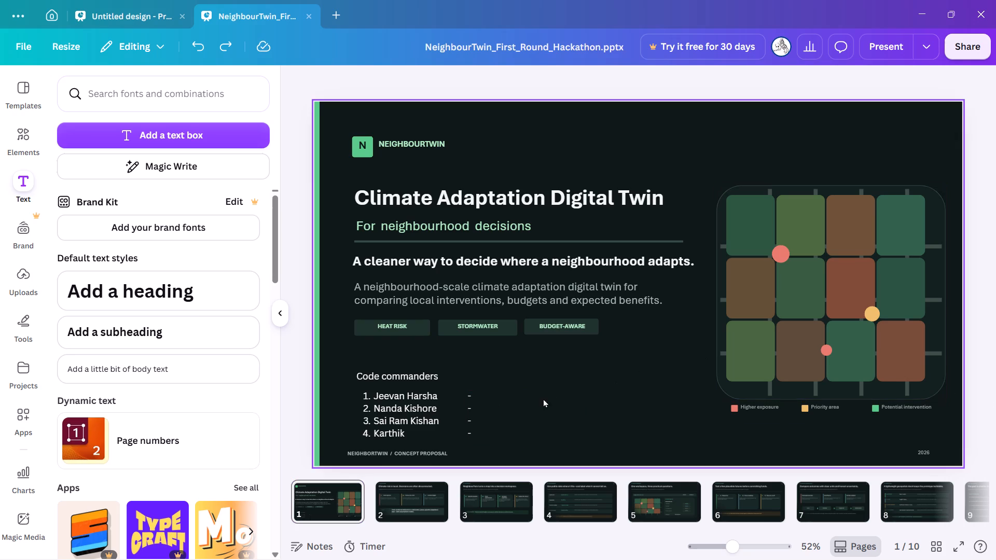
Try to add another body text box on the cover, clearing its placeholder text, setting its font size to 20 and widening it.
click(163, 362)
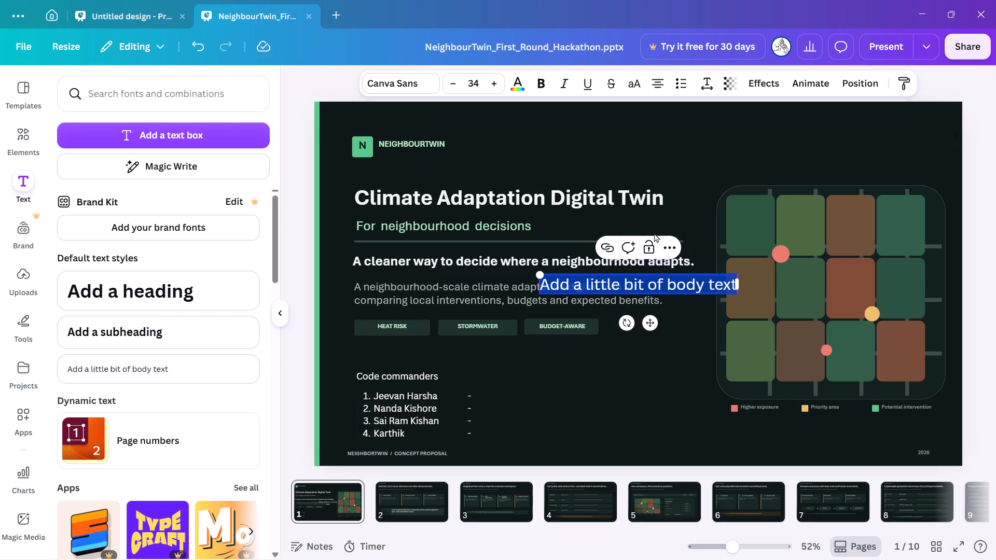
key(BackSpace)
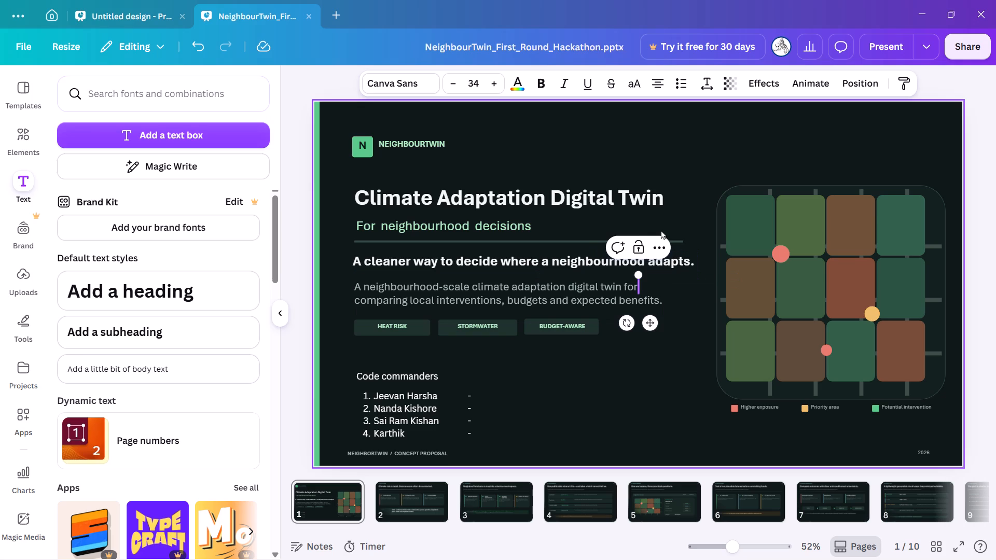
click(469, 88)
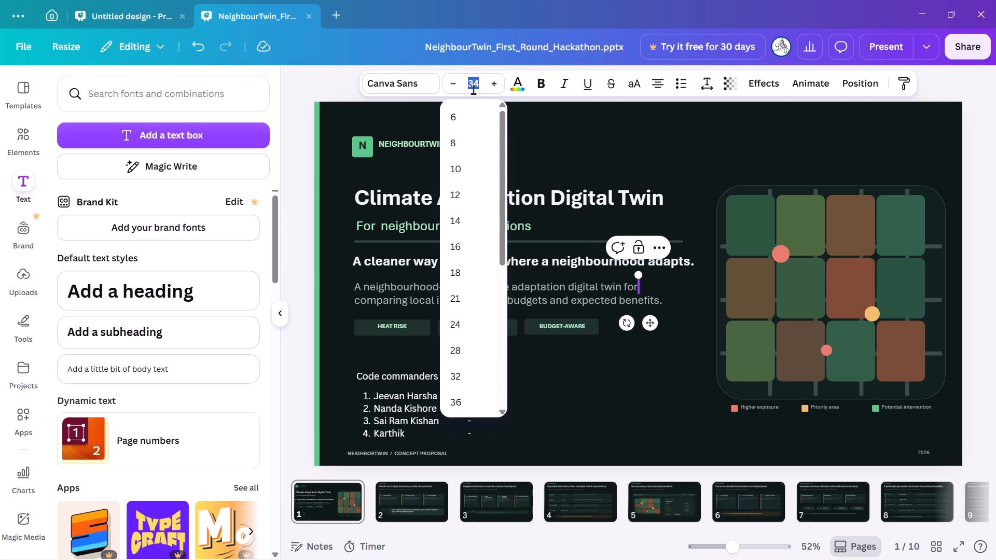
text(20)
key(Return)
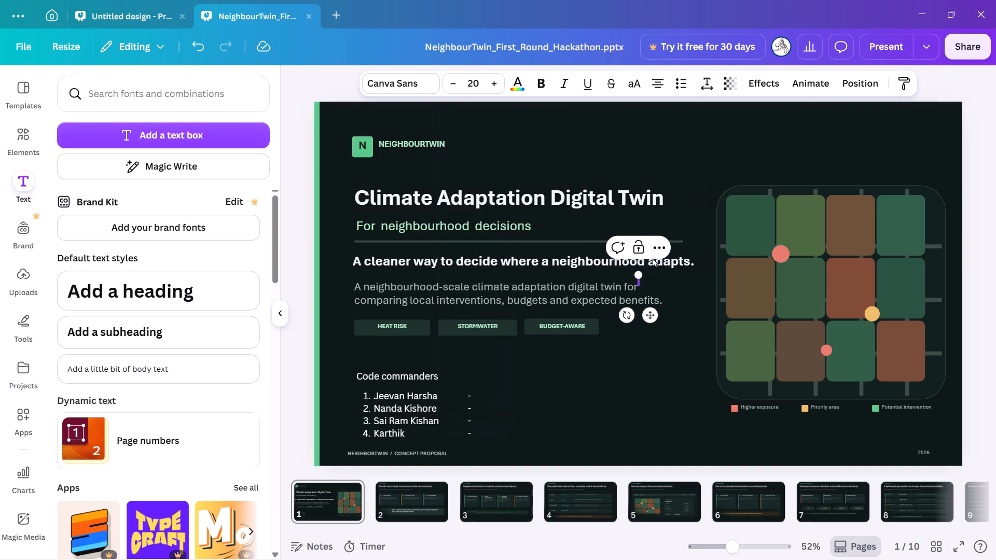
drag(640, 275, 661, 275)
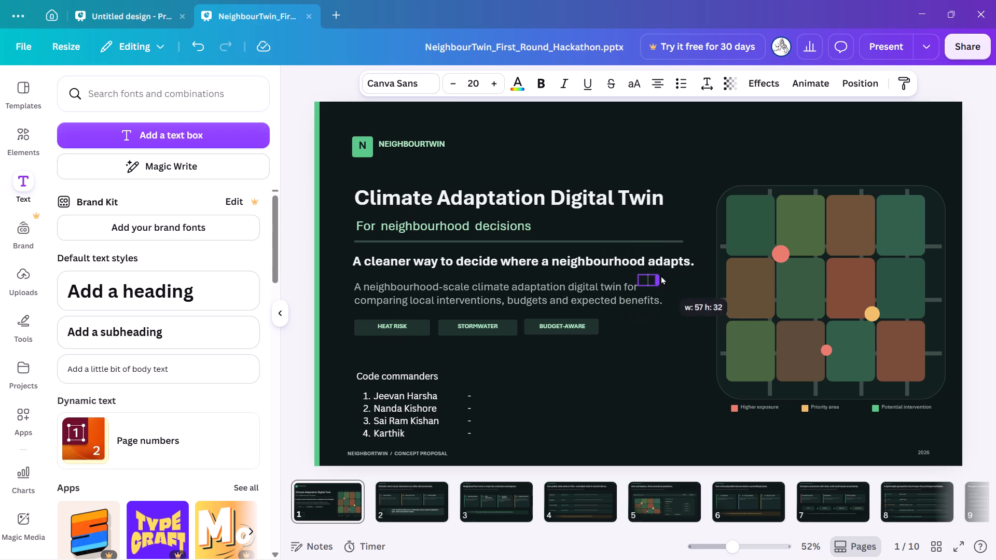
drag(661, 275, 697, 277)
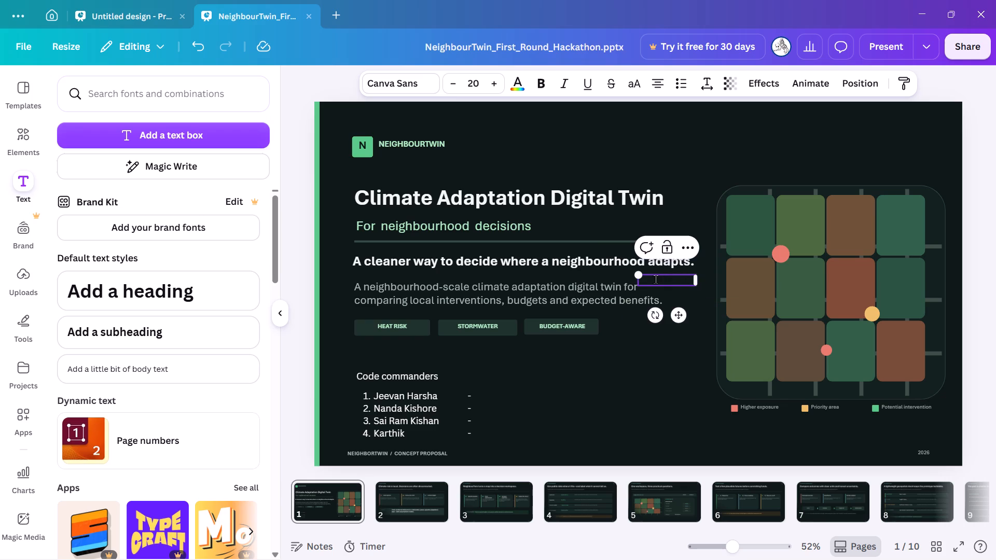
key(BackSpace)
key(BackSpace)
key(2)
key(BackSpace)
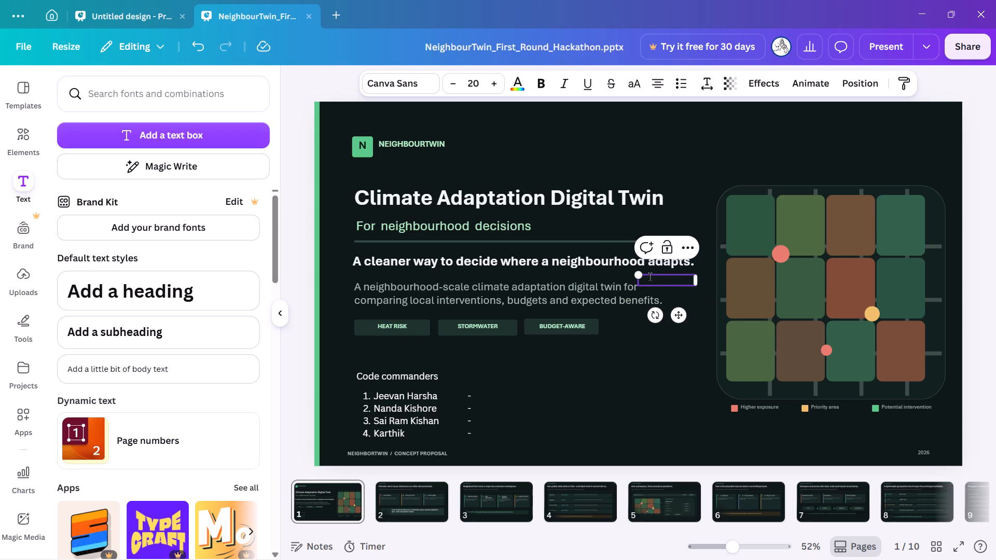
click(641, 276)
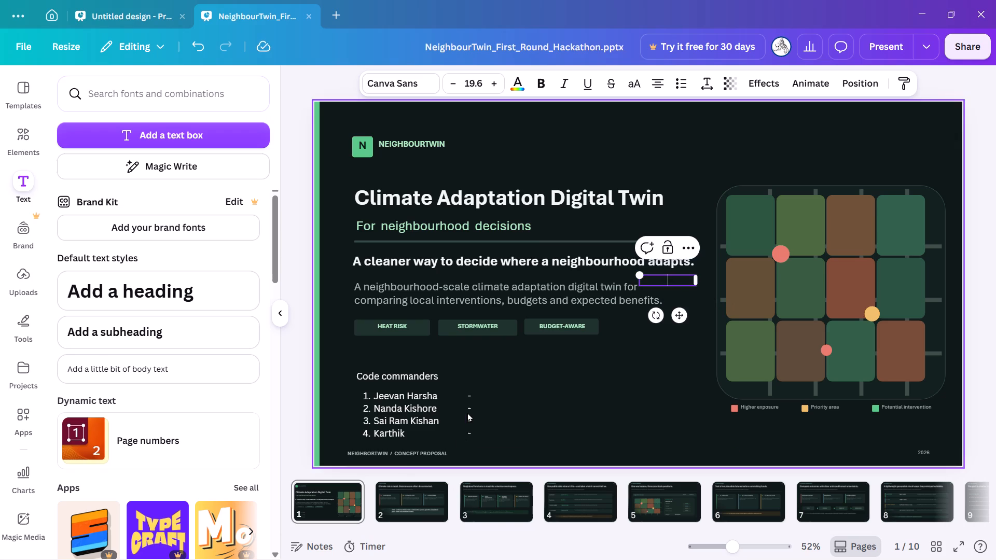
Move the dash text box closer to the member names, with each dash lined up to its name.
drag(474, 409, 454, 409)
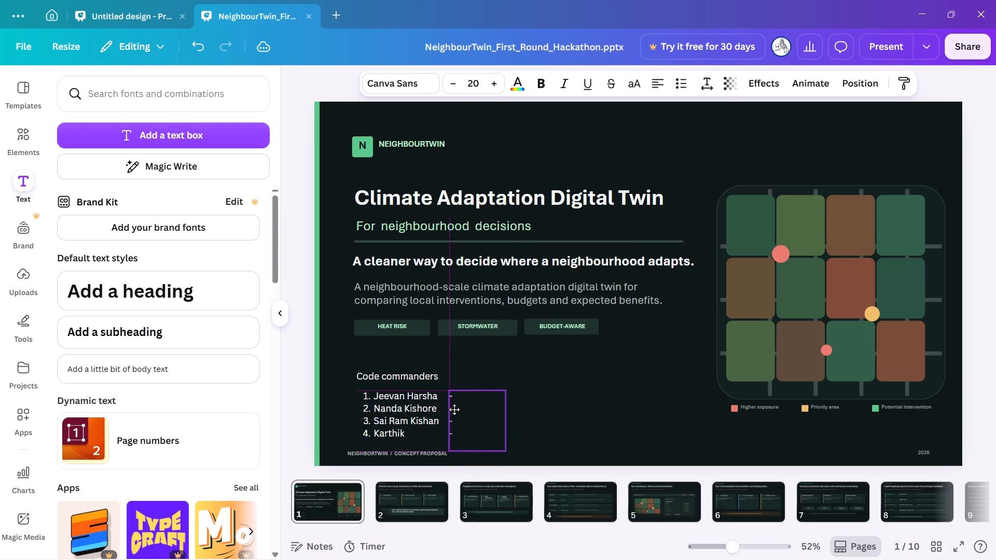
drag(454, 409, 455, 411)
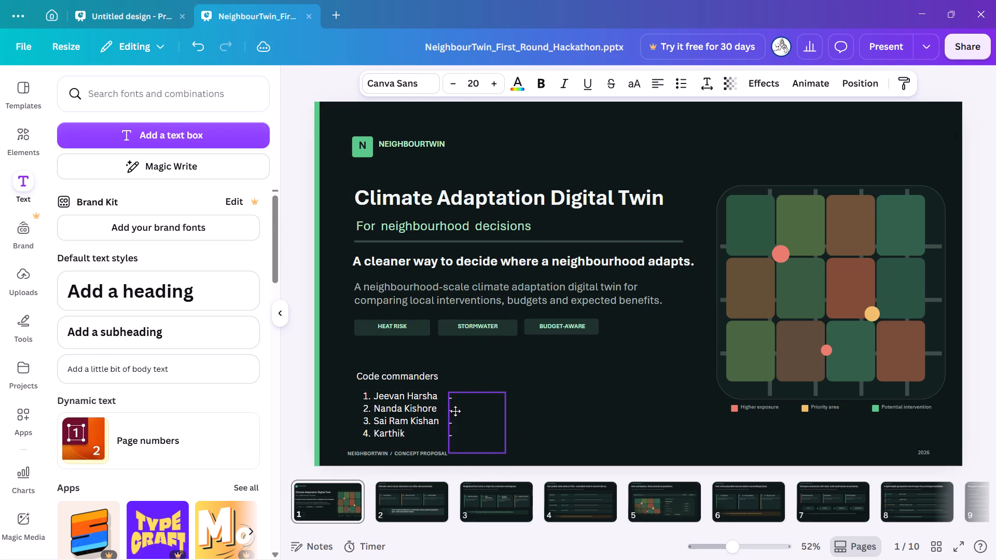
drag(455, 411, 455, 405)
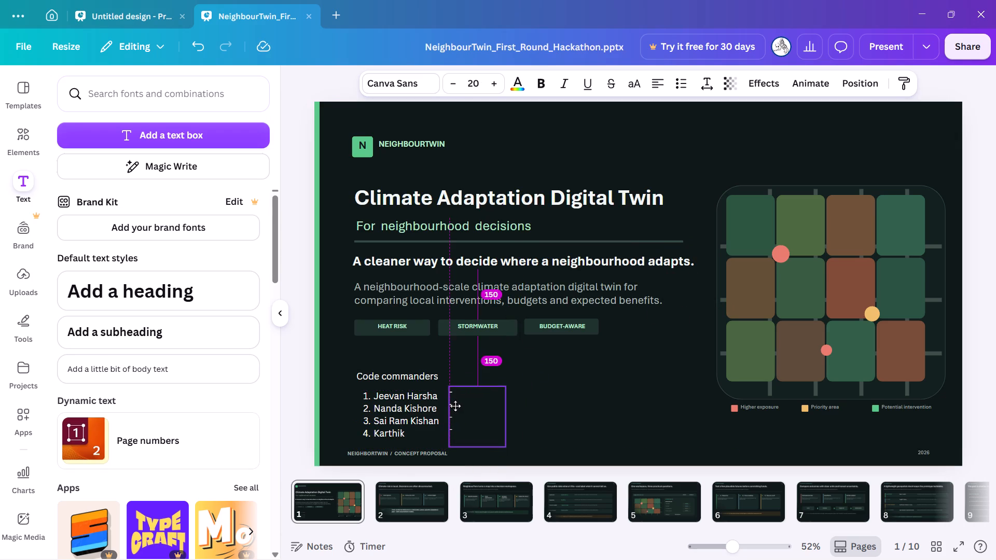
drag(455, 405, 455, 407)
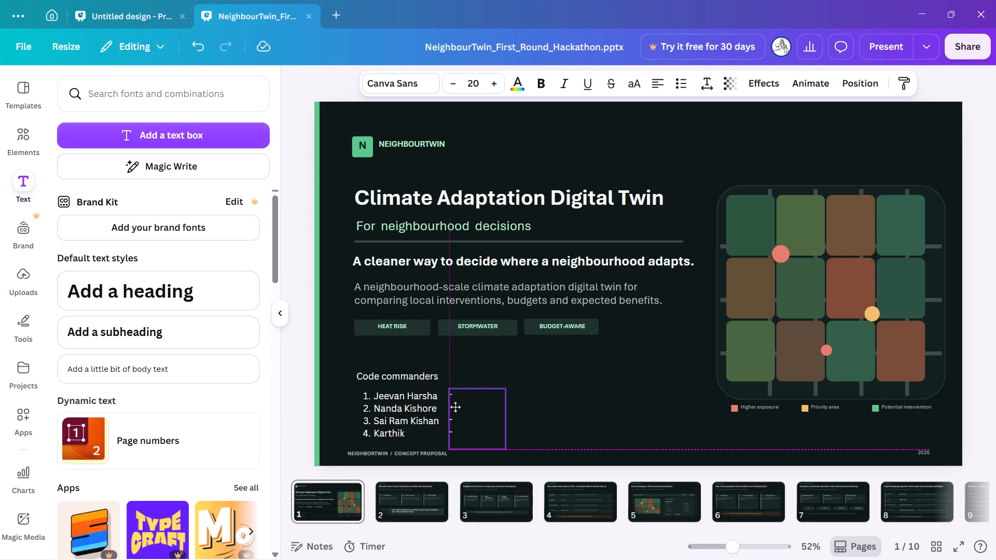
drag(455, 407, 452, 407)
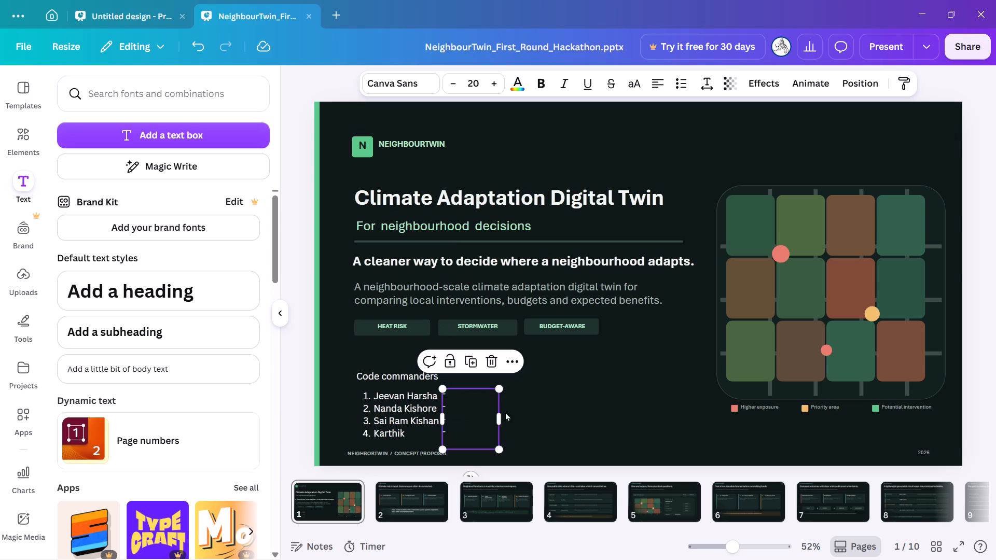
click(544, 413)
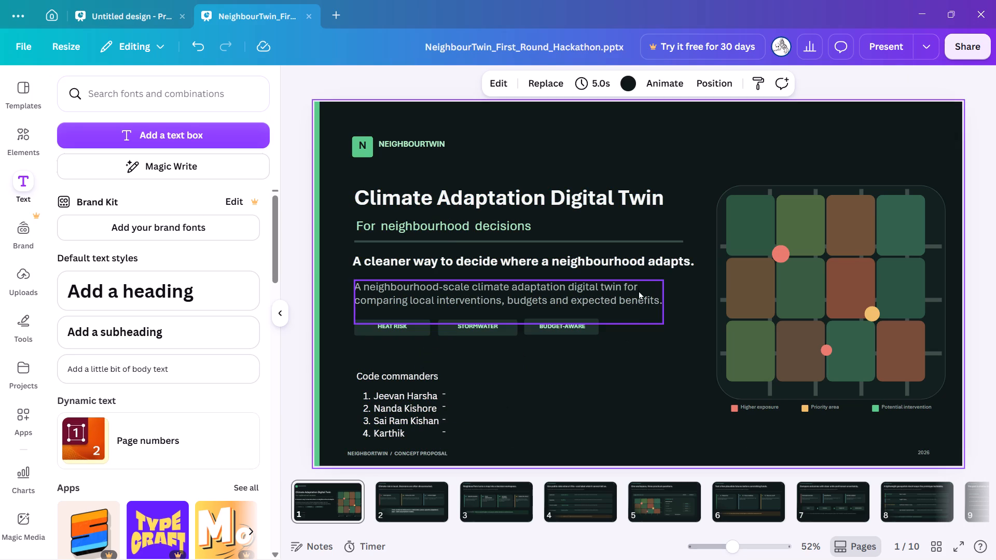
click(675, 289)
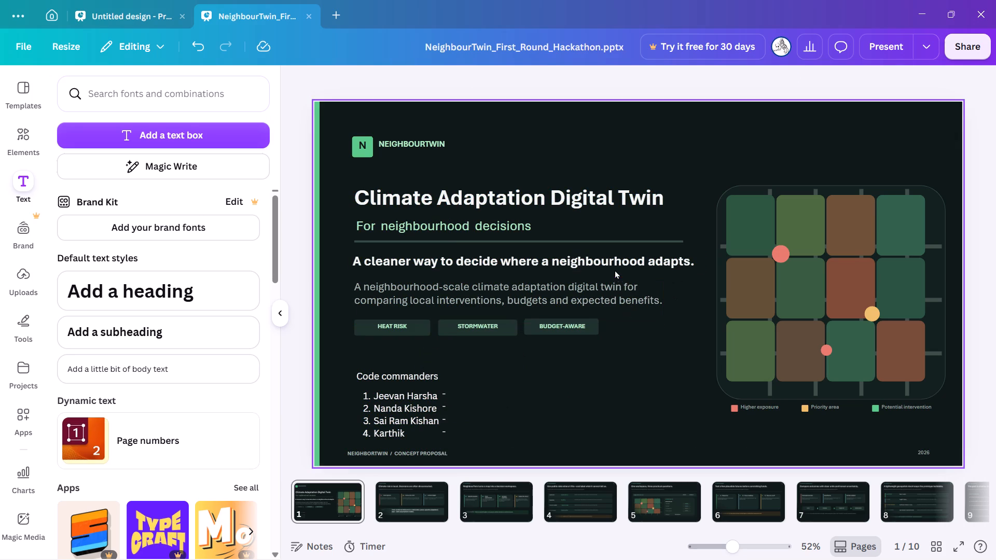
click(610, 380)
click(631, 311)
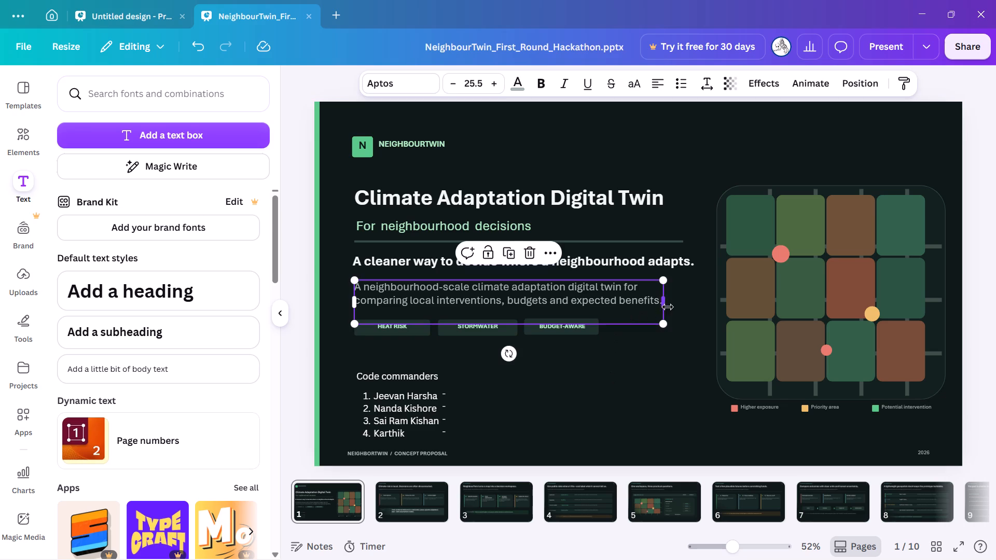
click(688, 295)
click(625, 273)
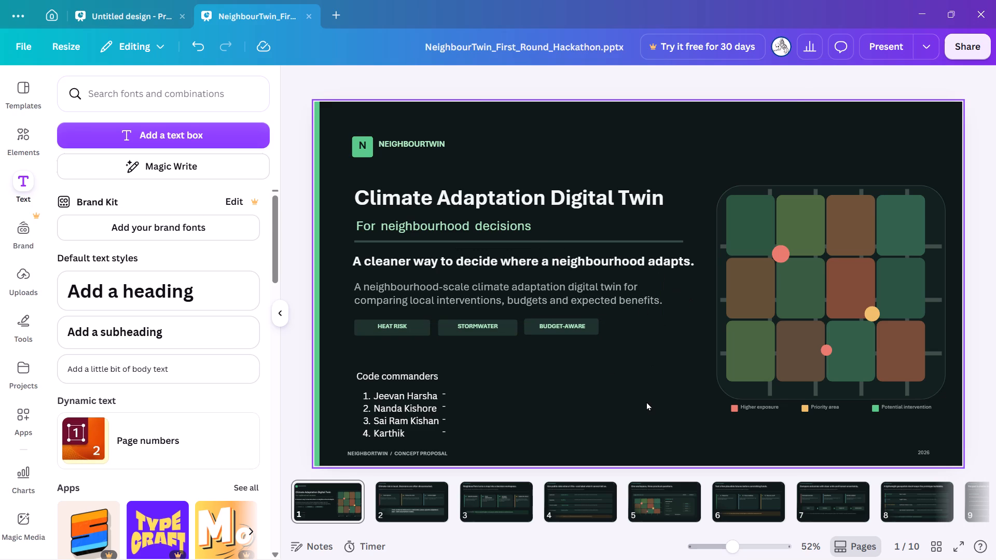
Undo the recent cover edits until the dash text box beside the member list is removed entirely.
key(ctrl+z)
key(ctrl+z)
key(ctrl+z)
key(ctrl+z)
key(ctrl+z)
key(ctrl+z)
key(ctrl+z)
key(ctrl+z)
key(ctrl+z)
key(ctrl+z)
key(ctrl+z)
key(ctrl+z)
key(ctrl+z)
key(ctrl+z)
key(ctrl+z)
key(ctrl+z)
key(ctrl+z)
key(ctrl+z)
key(ctrl+z)
key(ctrl+z)
key(ctrl+z)
key(ctrl+z)
key(ctrl+z)
key(ctrl+z)
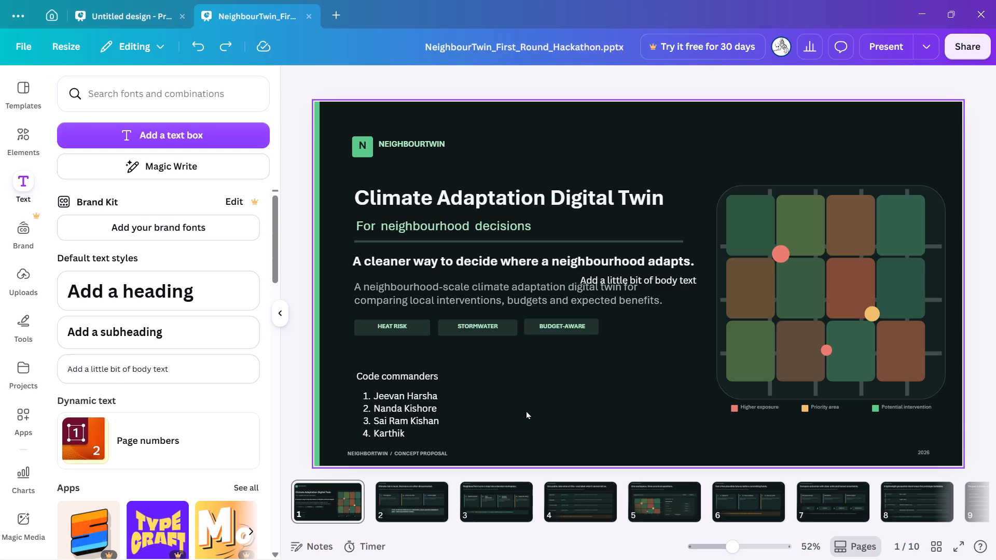
key(ctrl+z)
key(ctrl+z)
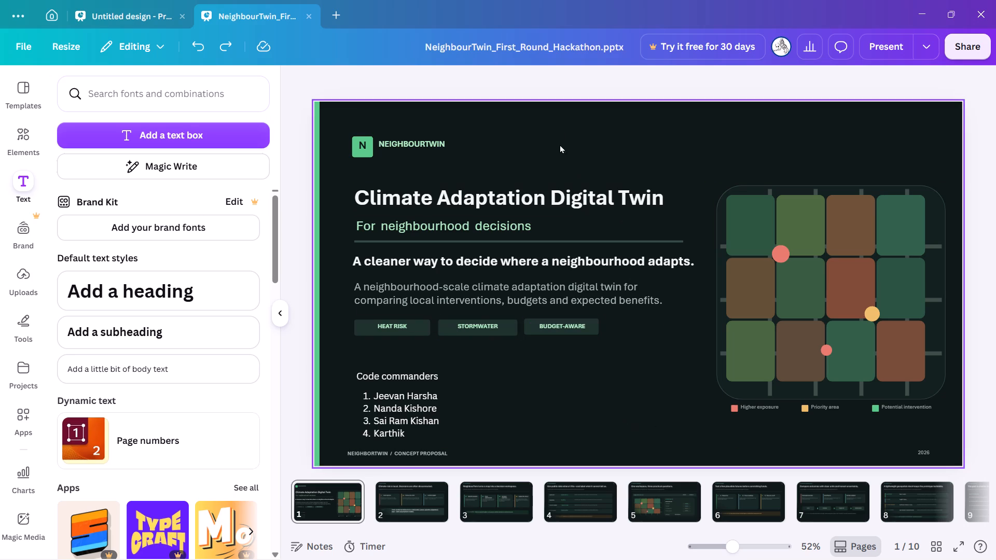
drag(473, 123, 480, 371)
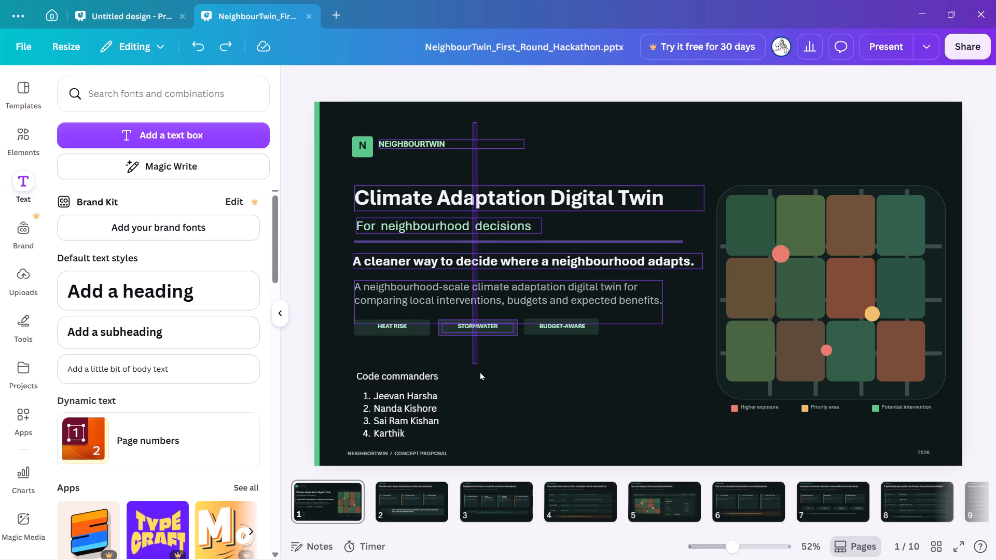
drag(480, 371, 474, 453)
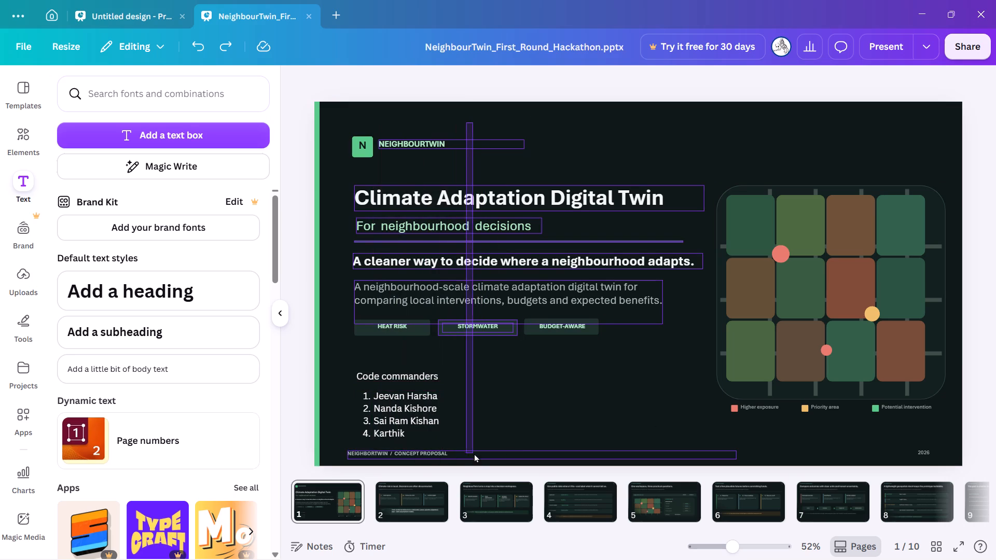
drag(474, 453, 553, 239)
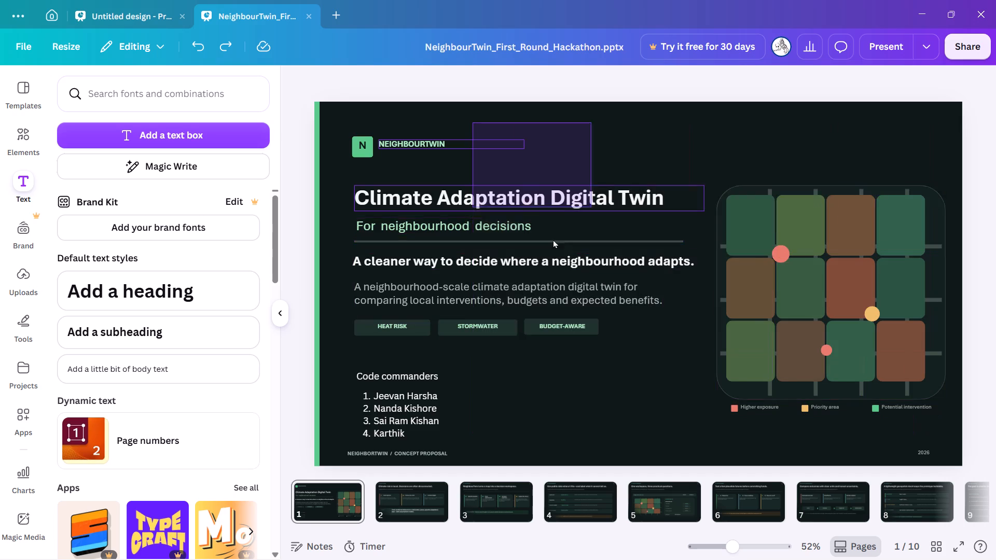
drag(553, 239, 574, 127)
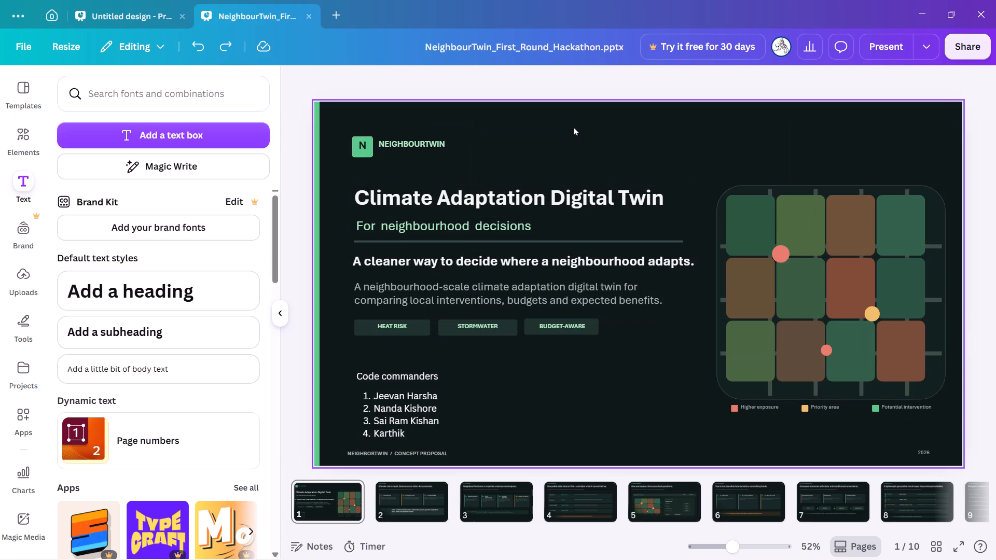
Remove the list number in front of the first member's name and enter a dash and a space in its place.
click(369, 394)
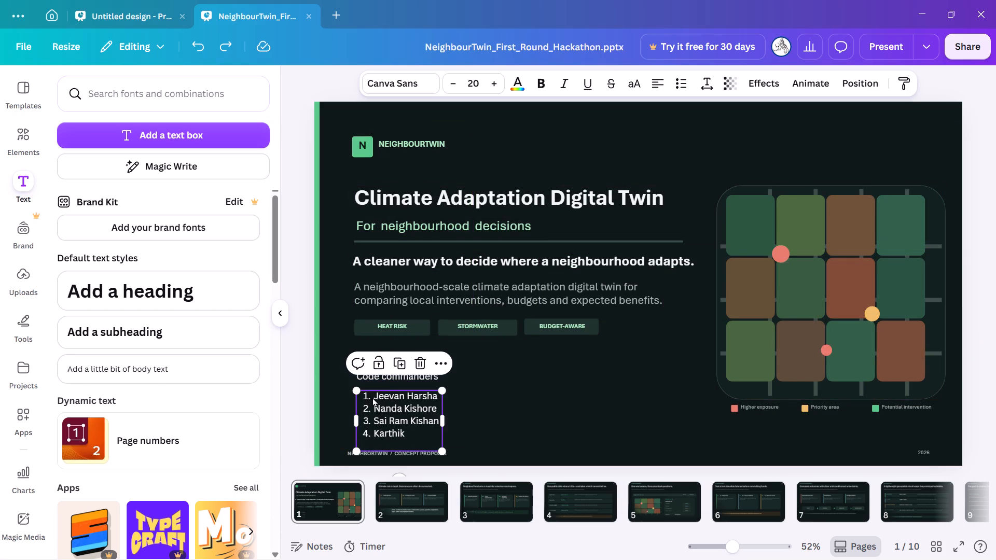
click(370, 397)
key(BackSpace)
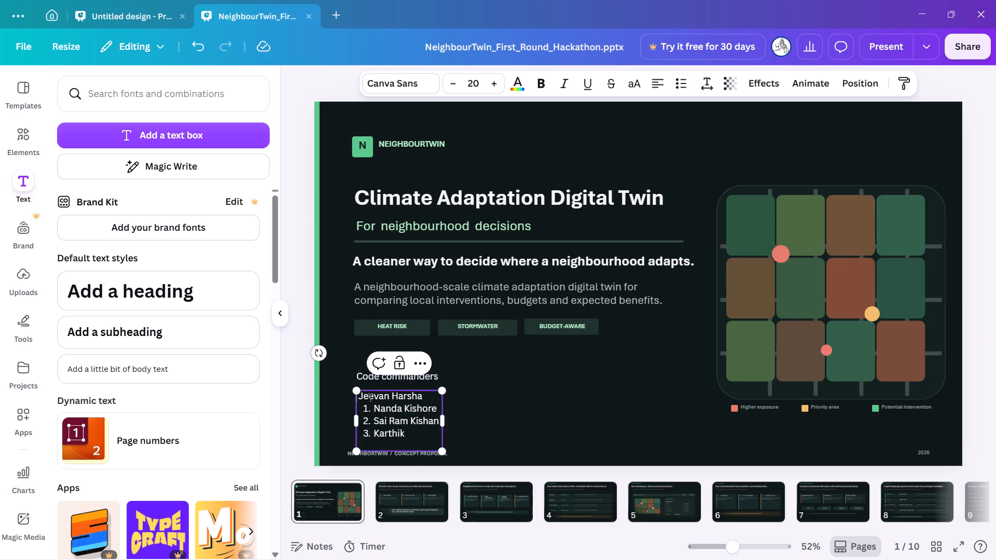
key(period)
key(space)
key(BackSpace)
key(BackSpace)
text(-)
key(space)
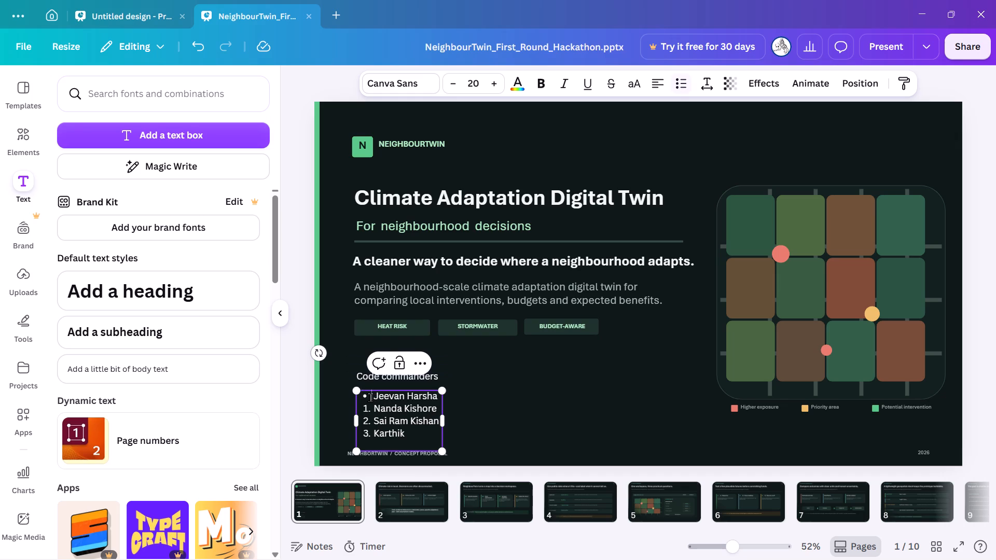
Replace the list numbers in front of the second, third and fourth members' names with a dash and a space each.
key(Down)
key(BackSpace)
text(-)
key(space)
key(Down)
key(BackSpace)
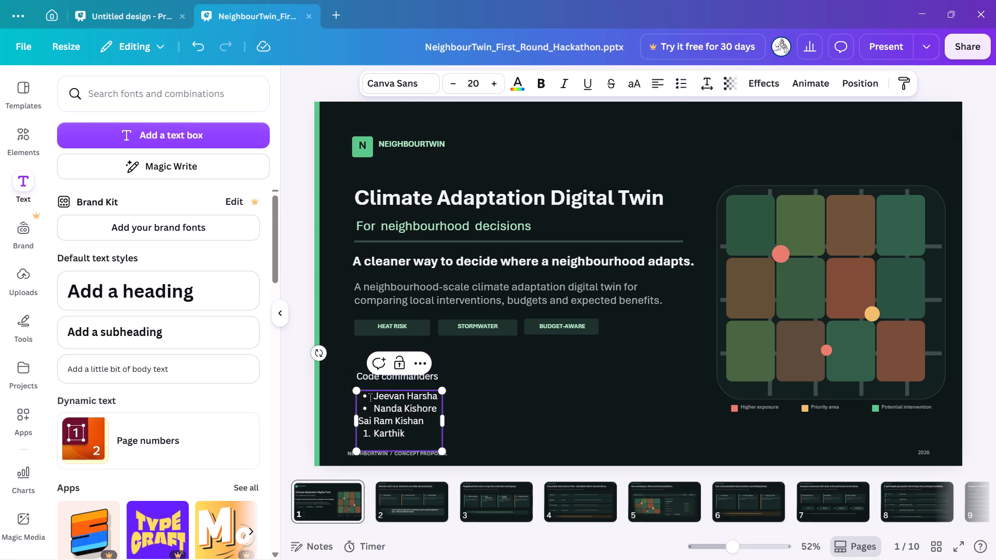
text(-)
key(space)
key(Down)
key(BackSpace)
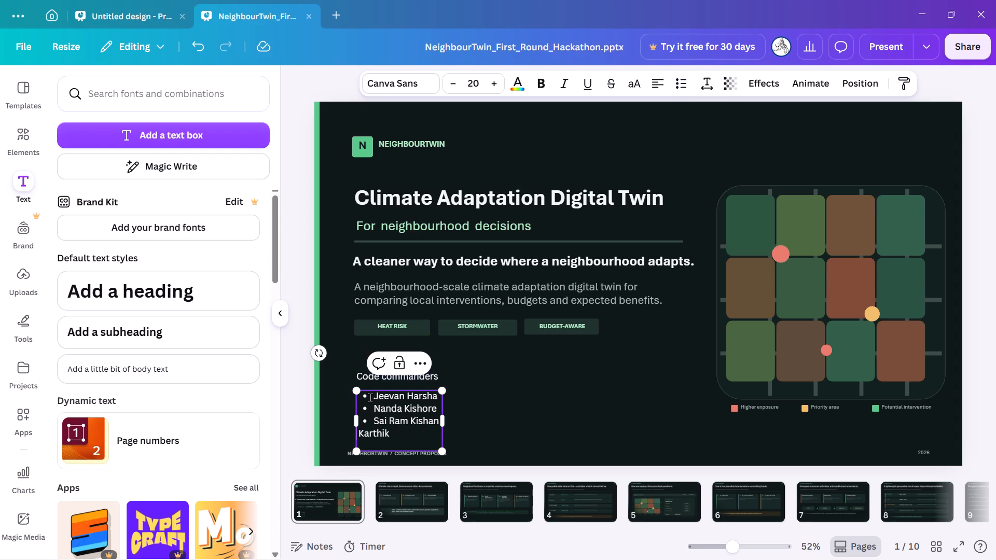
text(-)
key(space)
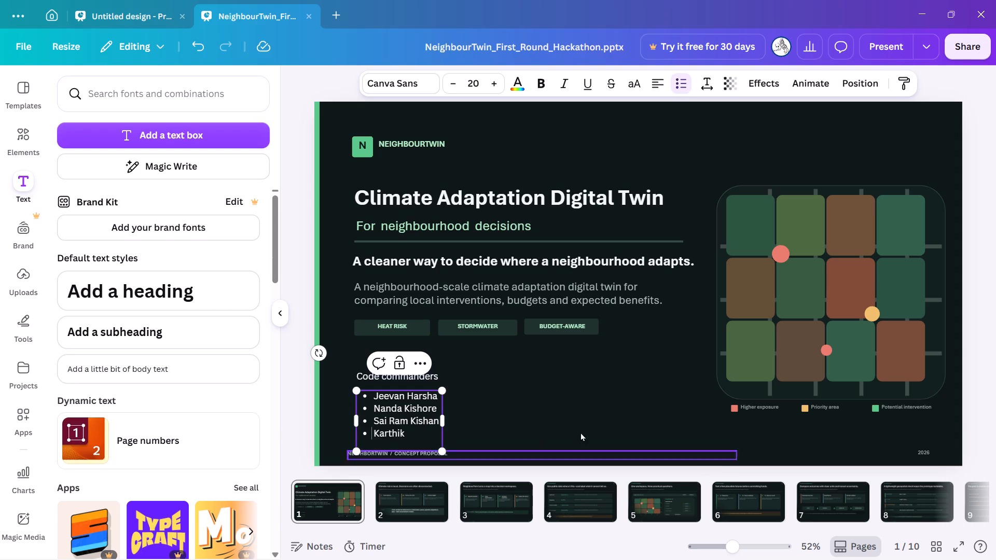
click(547, 408)
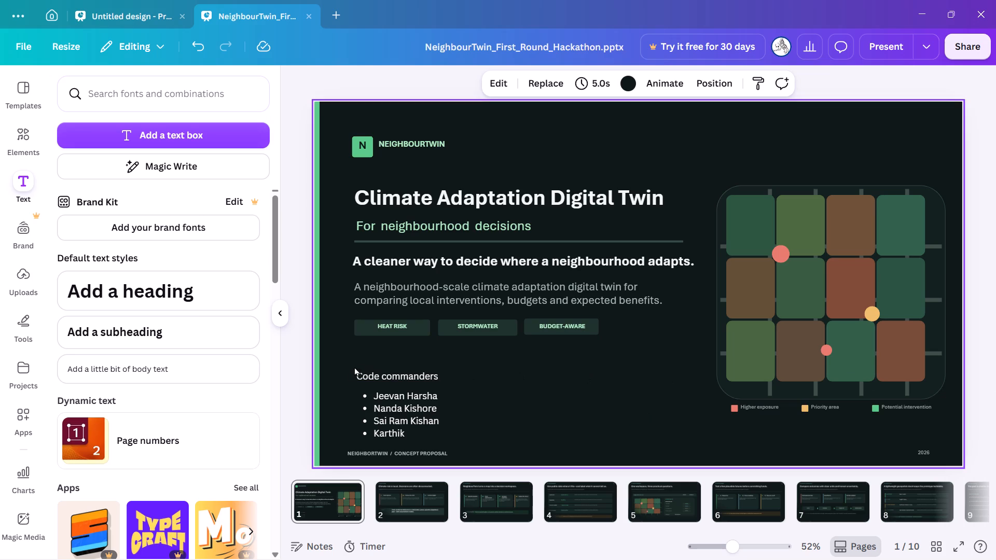
Move the "Code commanders" heading slightly to the right so it sits over the bulleted member list.
drag(362, 373, 372, 374)
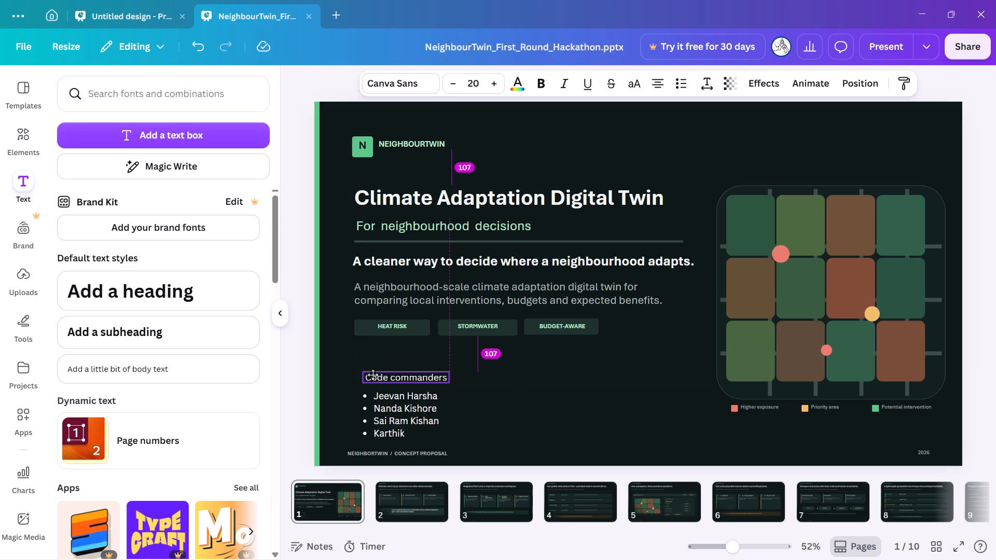
drag(372, 374, 371, 374)
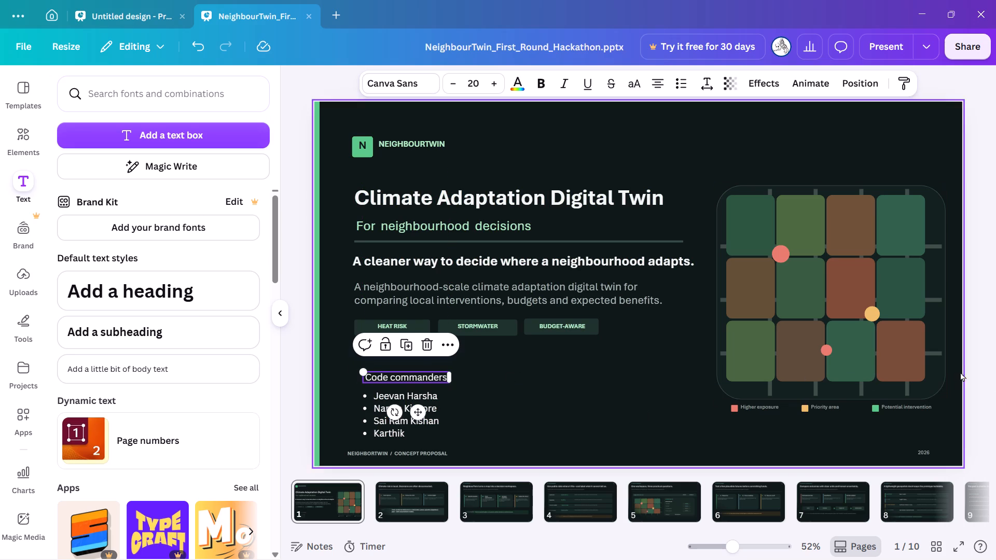
click(985, 367)
click(399, 375)
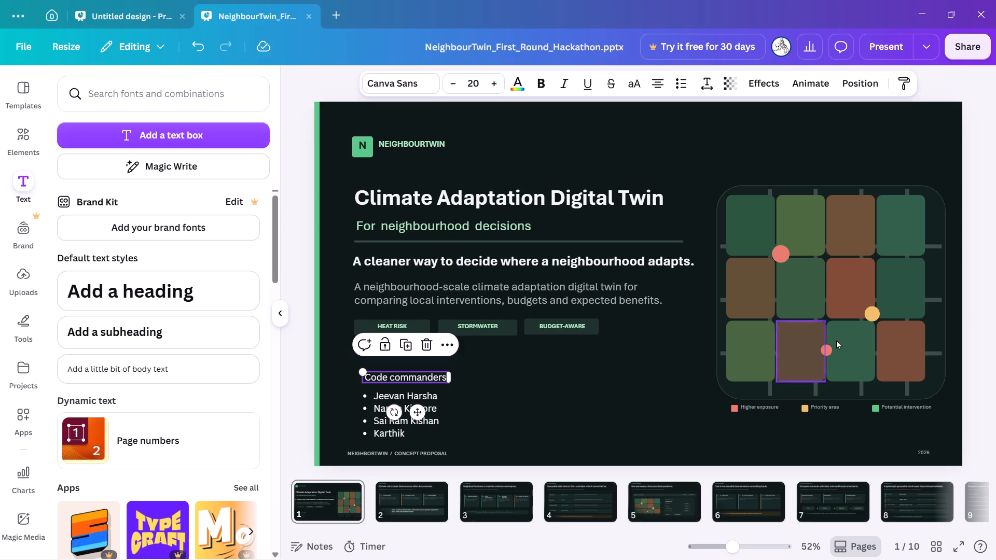
click(986, 315)
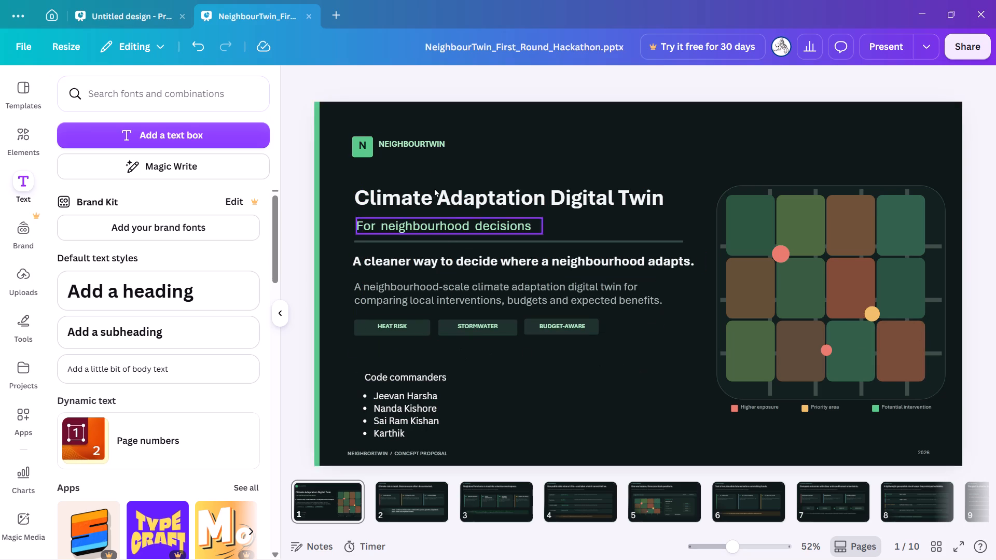
Select the NEIGHBOURTWIN label beside the N logo on the cover.
click(424, 143)
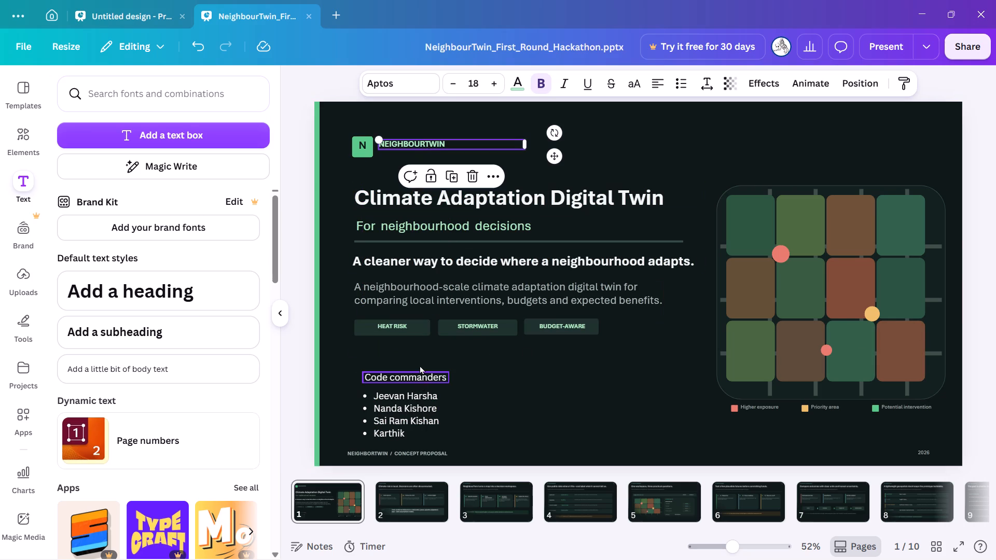
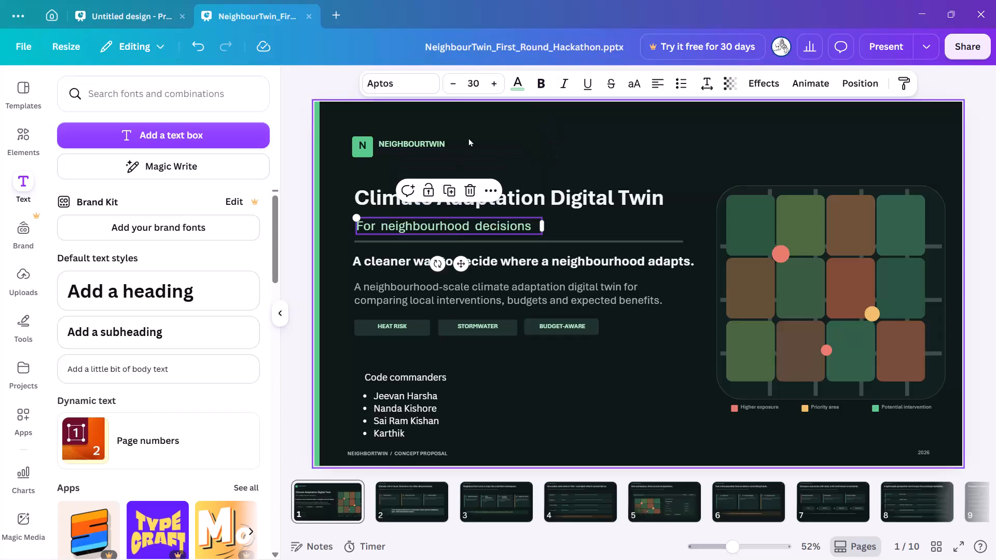
Recolour the "Code commanders" heading on the cover to light green #aeebc2 and deselect it.
click(438, 377)
click(517, 82)
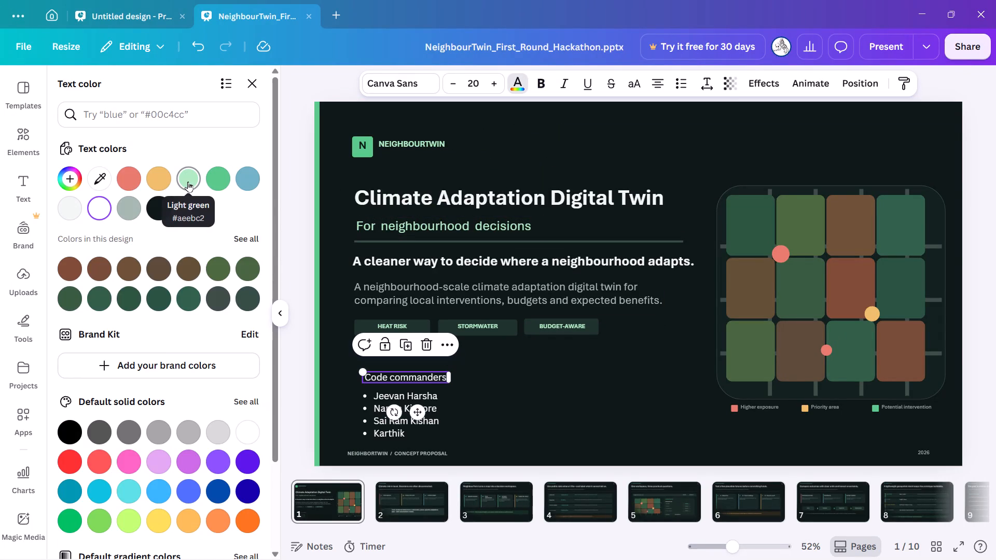
click(190, 183)
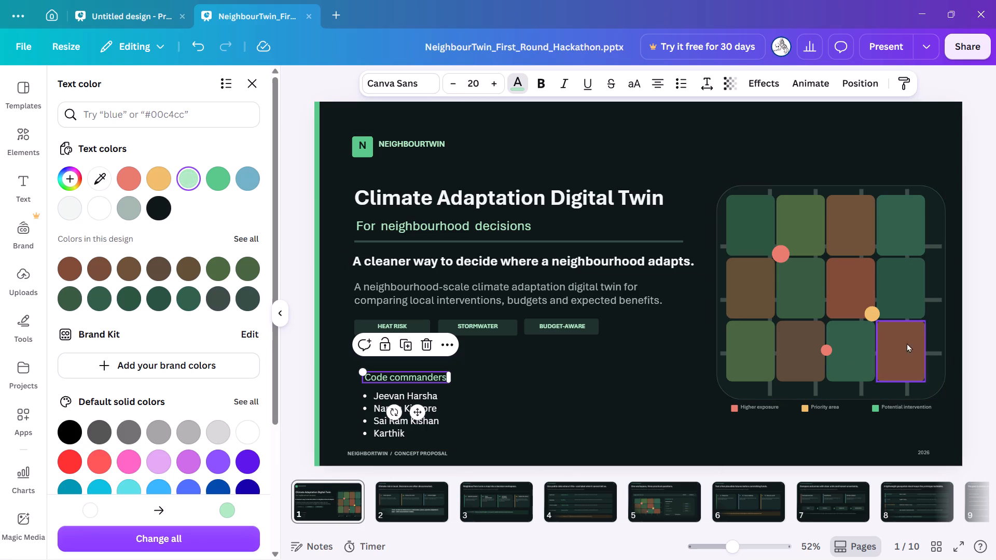
click(968, 332)
click(974, 327)
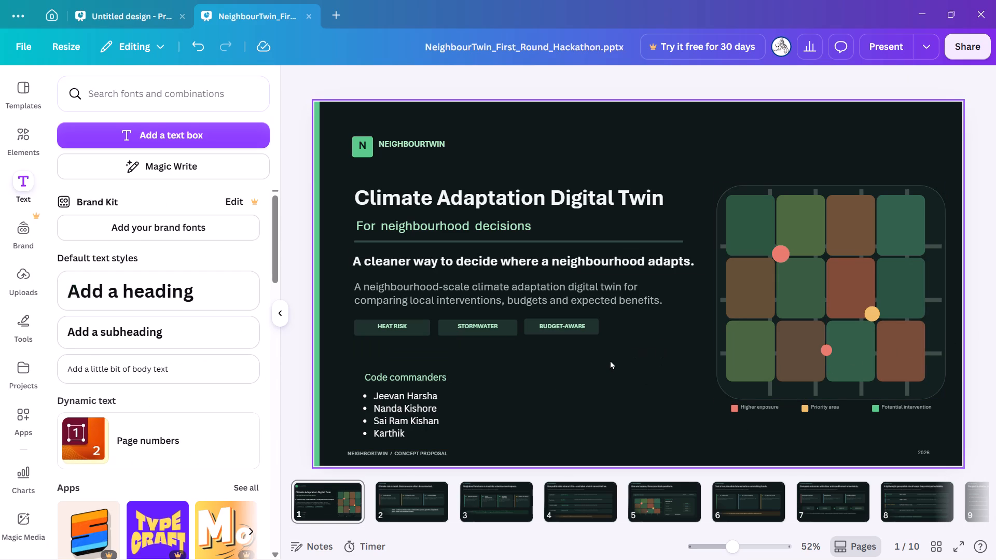
Look through the deck's slides from the cover to the end, then return to the cover.
scroll(610, 360, down, 9)
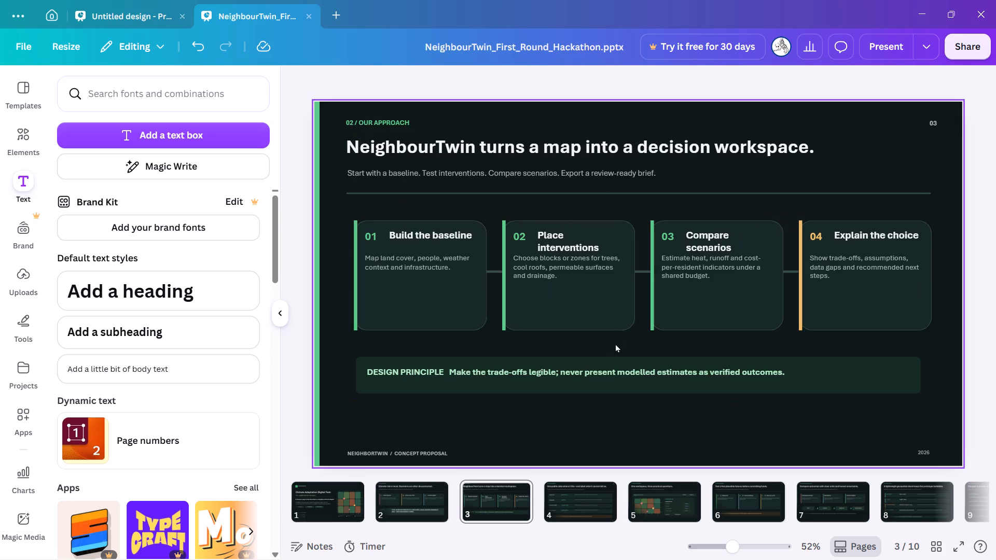
scroll(615, 343, down, 1)
scroll(631, 330, down, 20)
scroll(631, 330, down, 5)
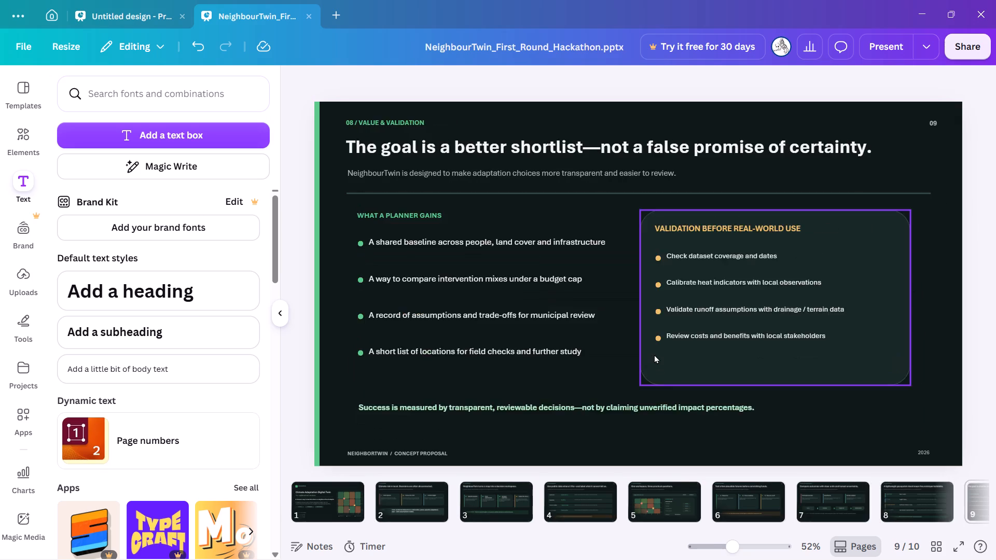
scroll(654, 354, down, 7)
scroll(652, 371, up, 3)
scroll(527, 456, up, 11)
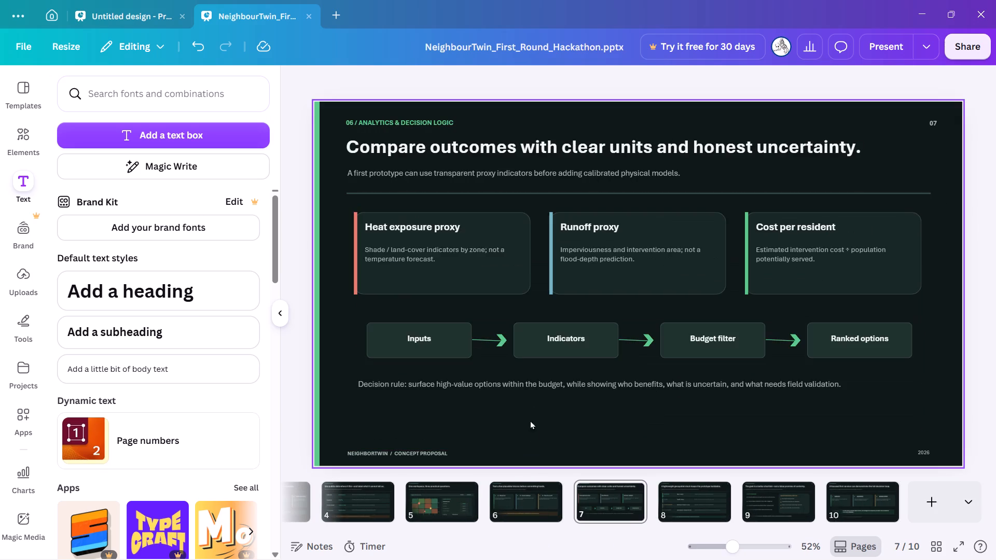
scroll(524, 370, up, 20)
scroll(524, 370, up, 8)
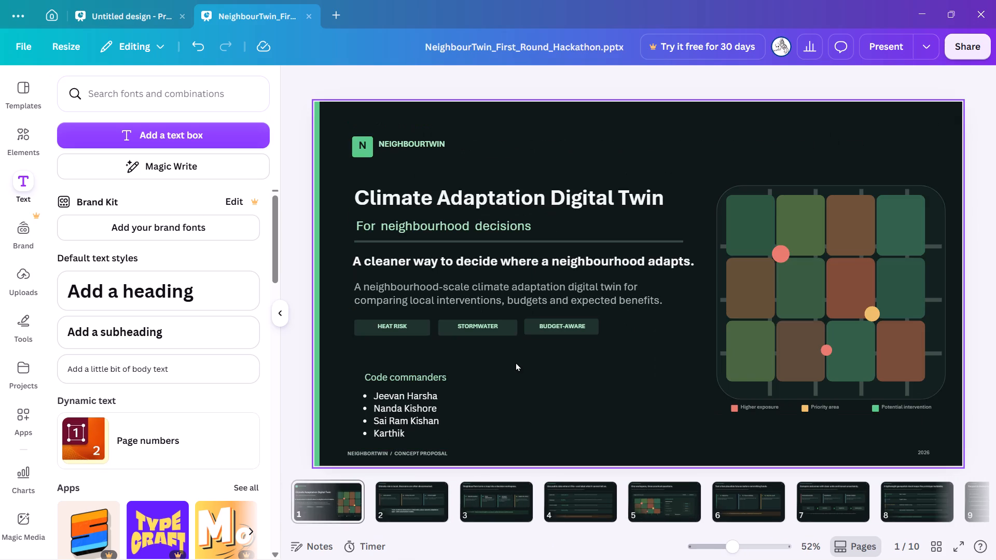
scroll(516, 362, up, 3)
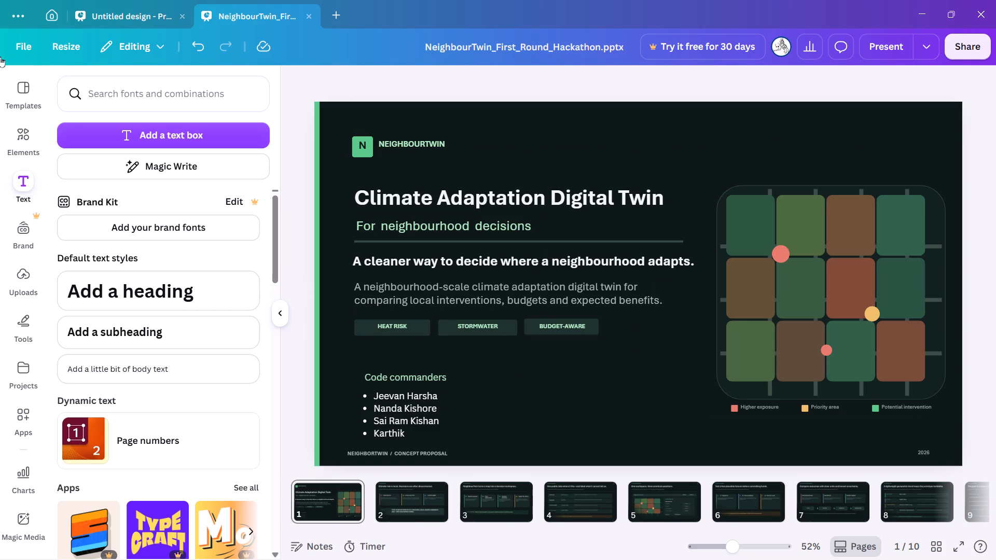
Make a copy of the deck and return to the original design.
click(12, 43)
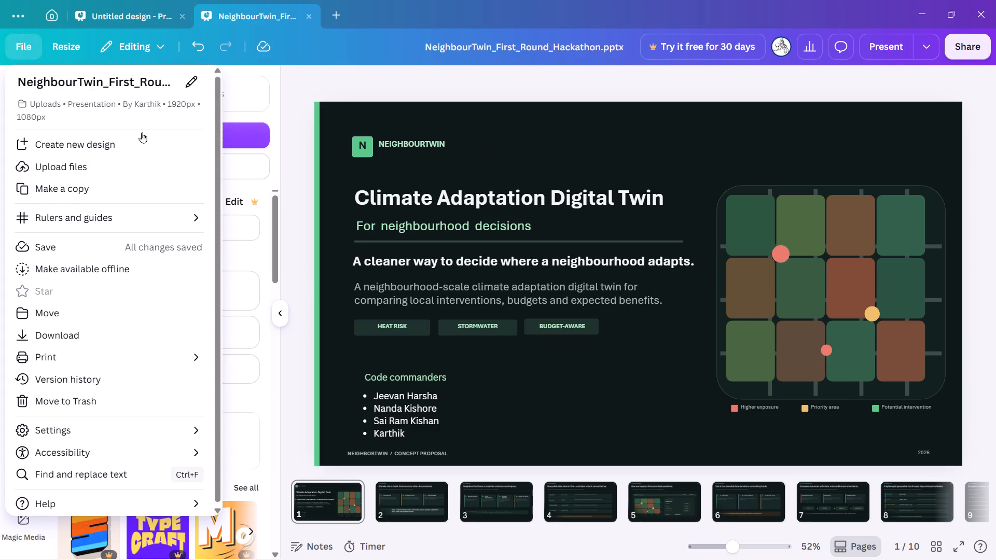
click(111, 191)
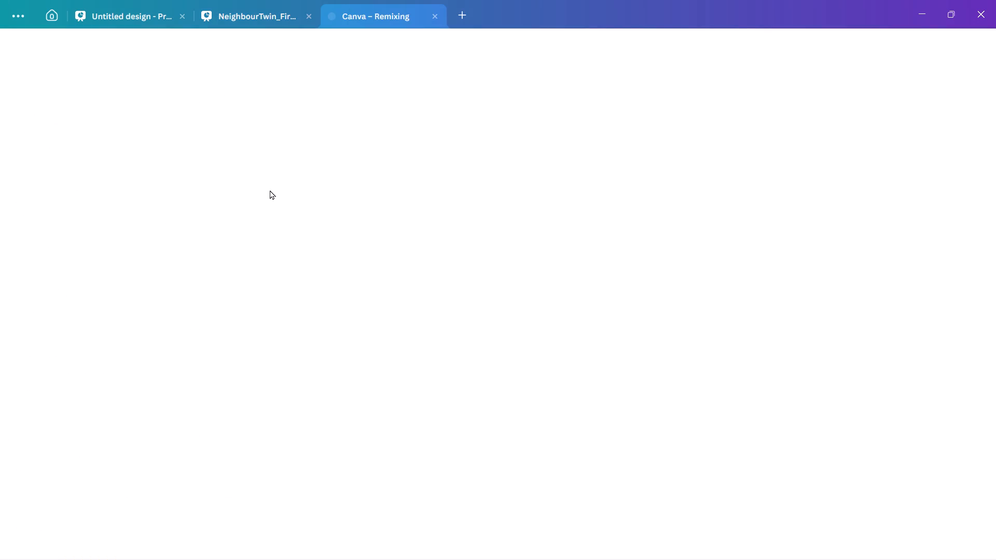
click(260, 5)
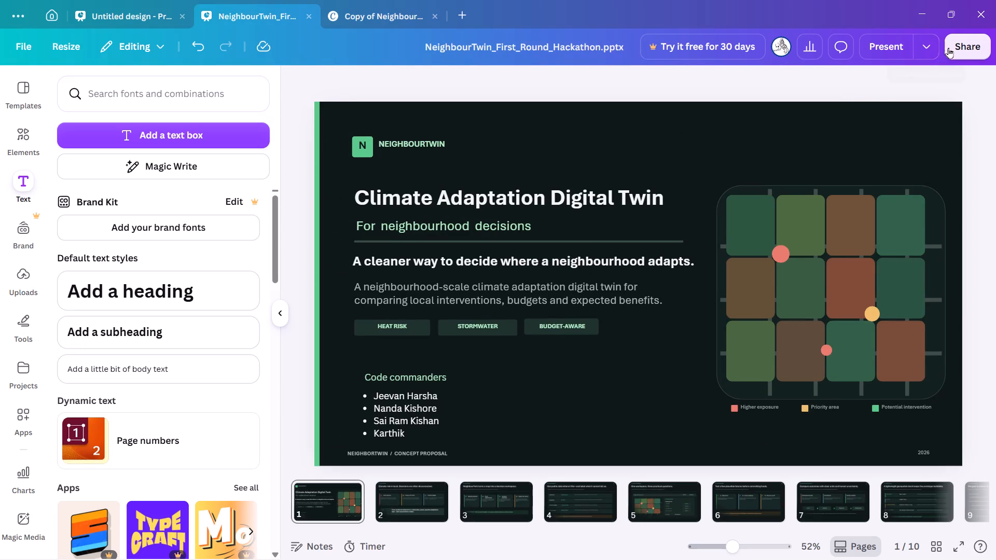
Download all pages of the original deck as a digital PDF into Downloads, keeping the suggested file name, and close the copy's tab.
click(931, 50)
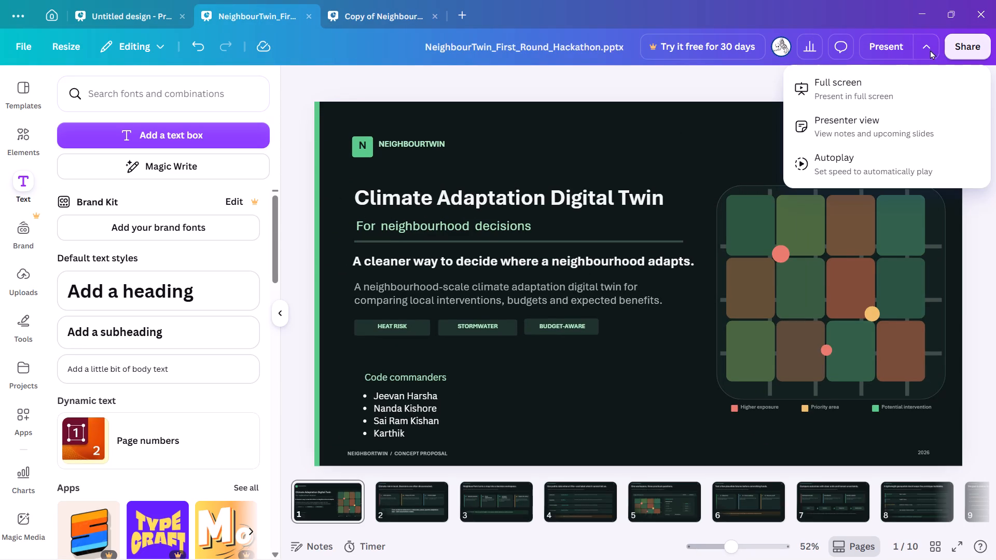
click(930, 50)
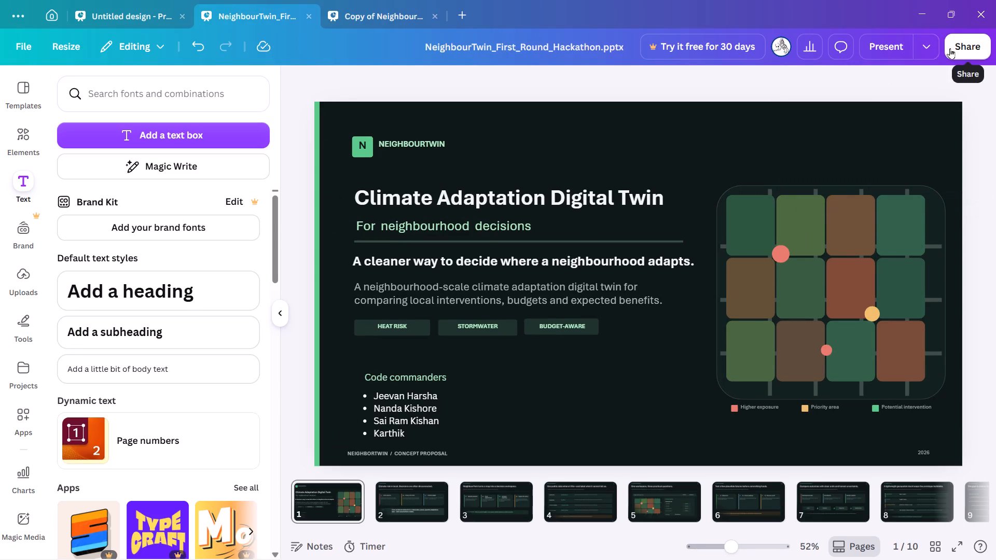
click(950, 48)
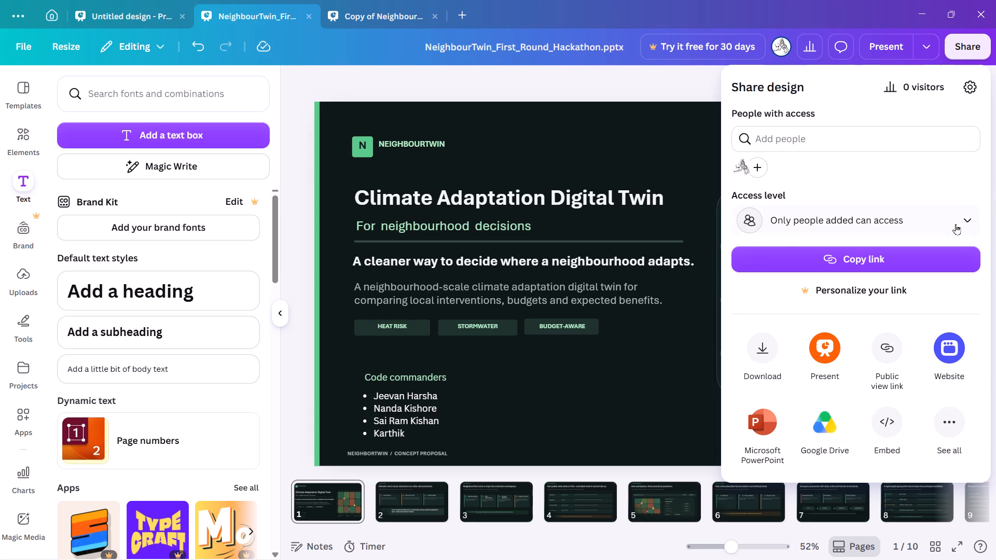
click(773, 347)
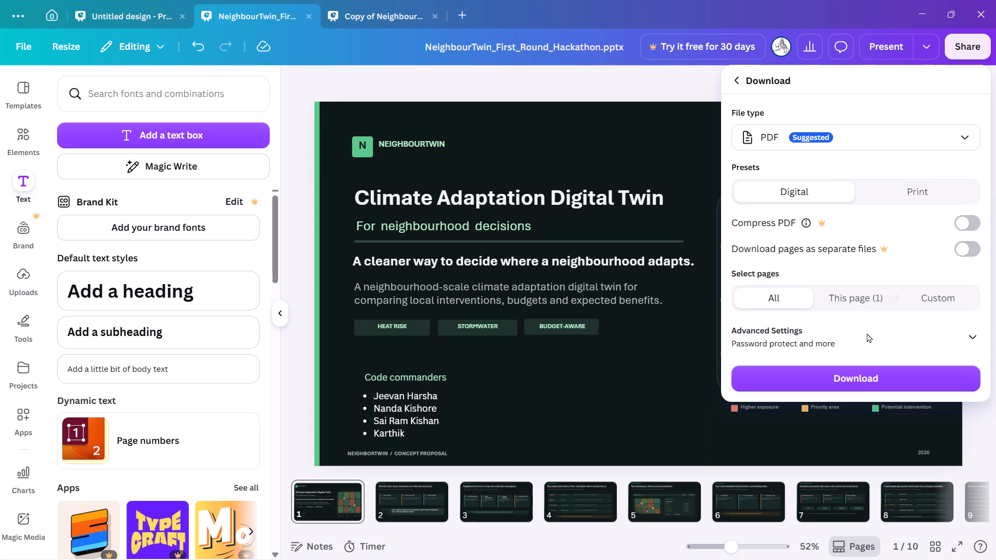
click(840, 378)
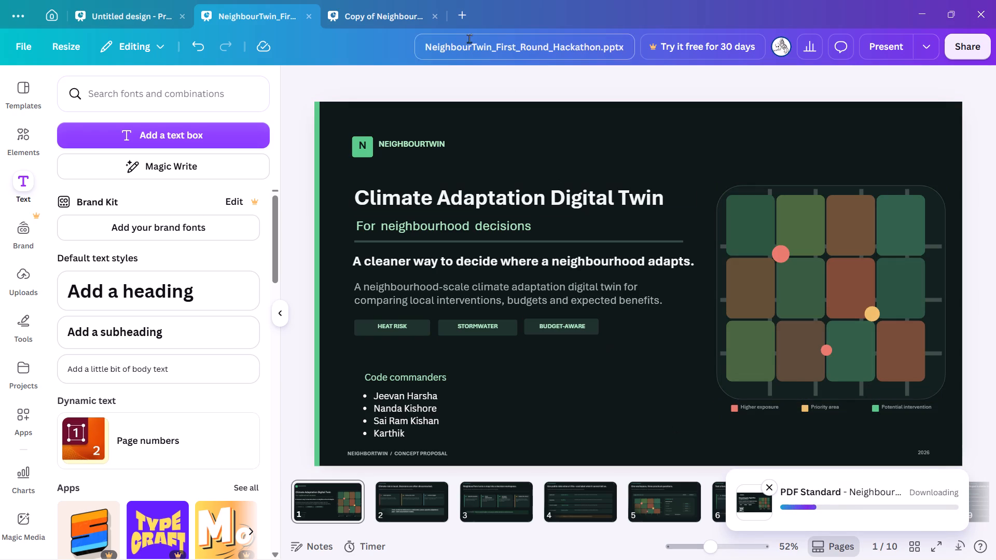
click(436, 20)
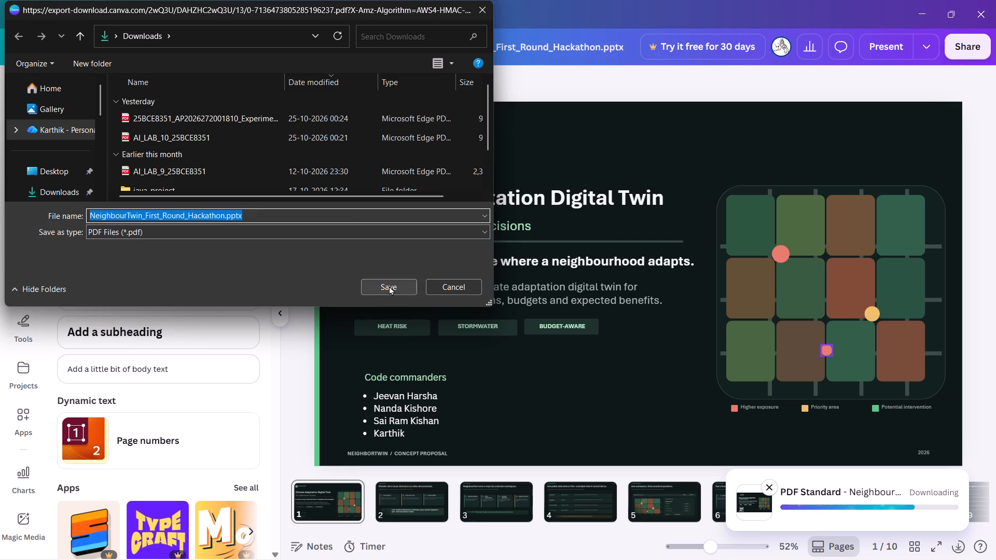
click(389, 286)
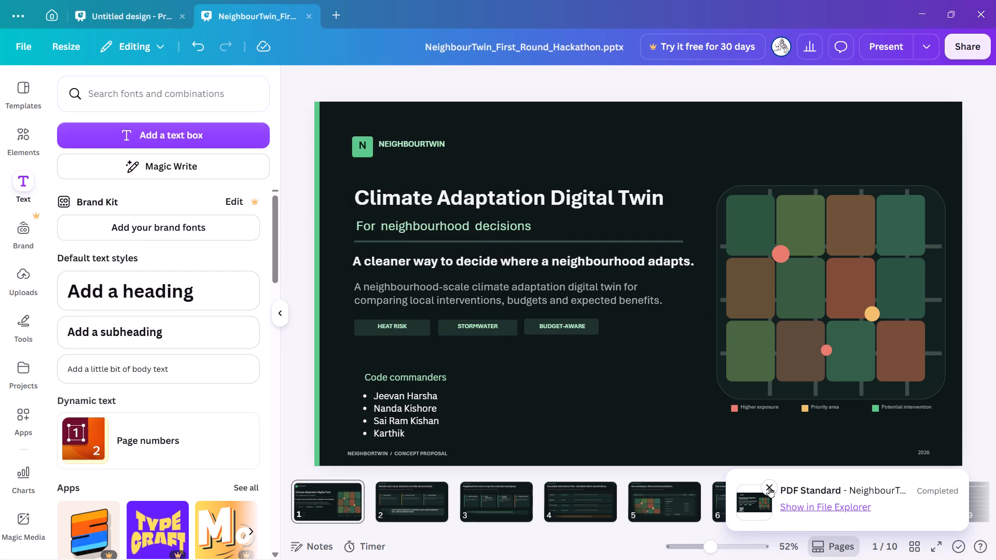
click(769, 487)
Switch to File Explorer, open the exported NeighbourTwin_First_Round_Hackathon PDF from Downloads, look through its pages and close it.
click(914, 0)
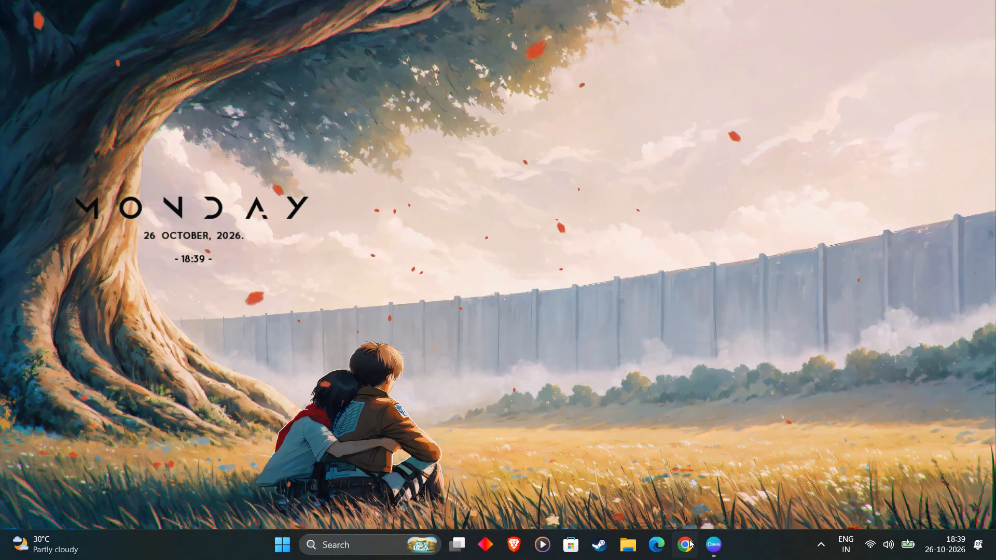
click(616, 539)
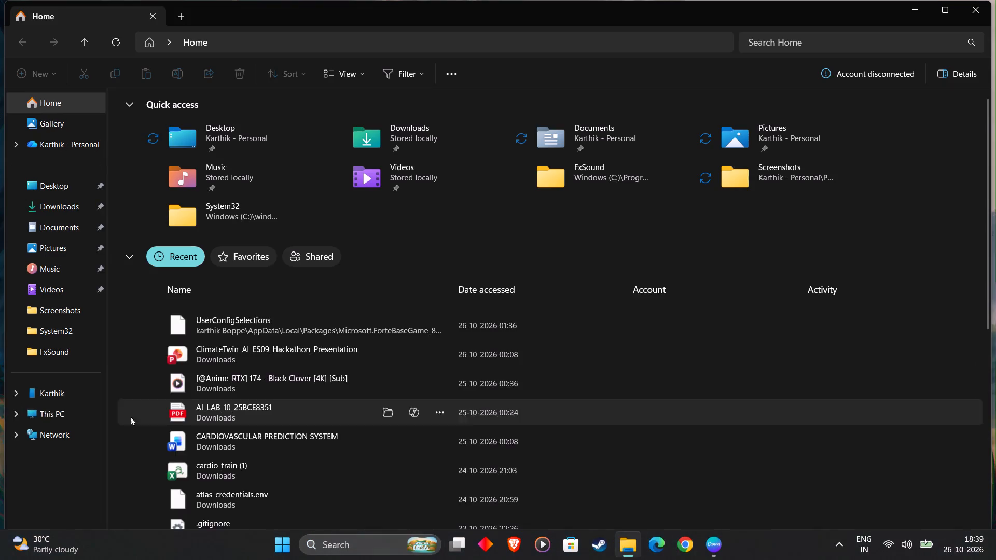
click(58, 407)
click(204, 122)
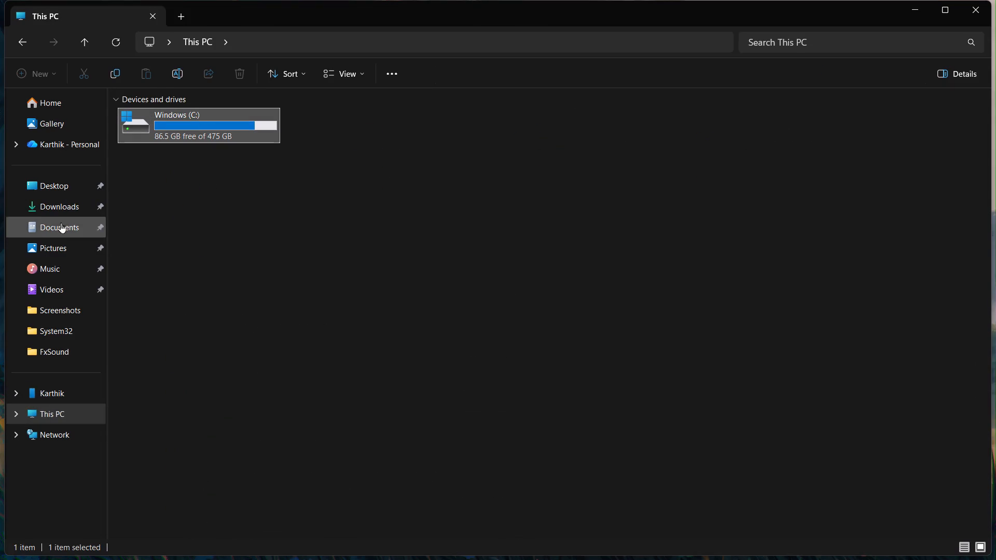
click(63, 215)
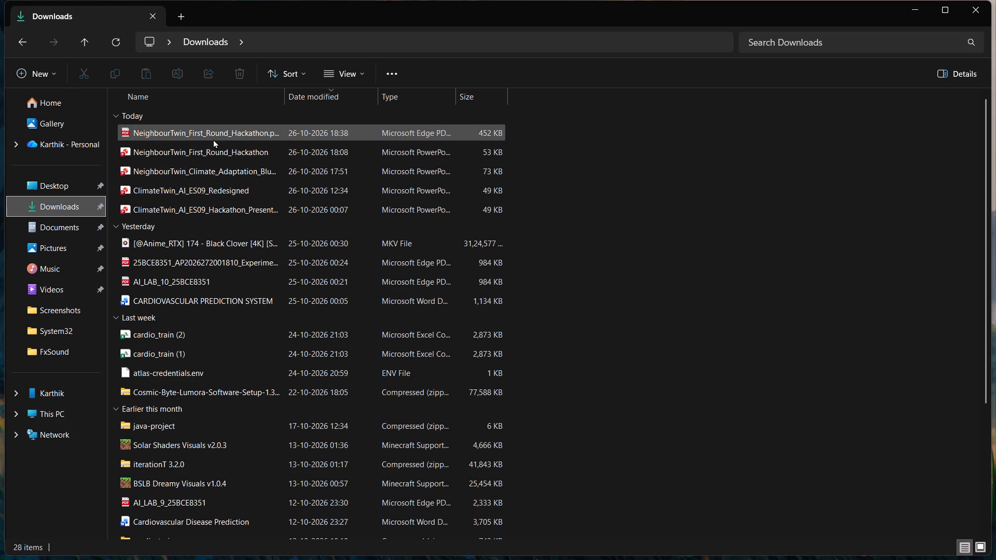
double_click(217, 136)
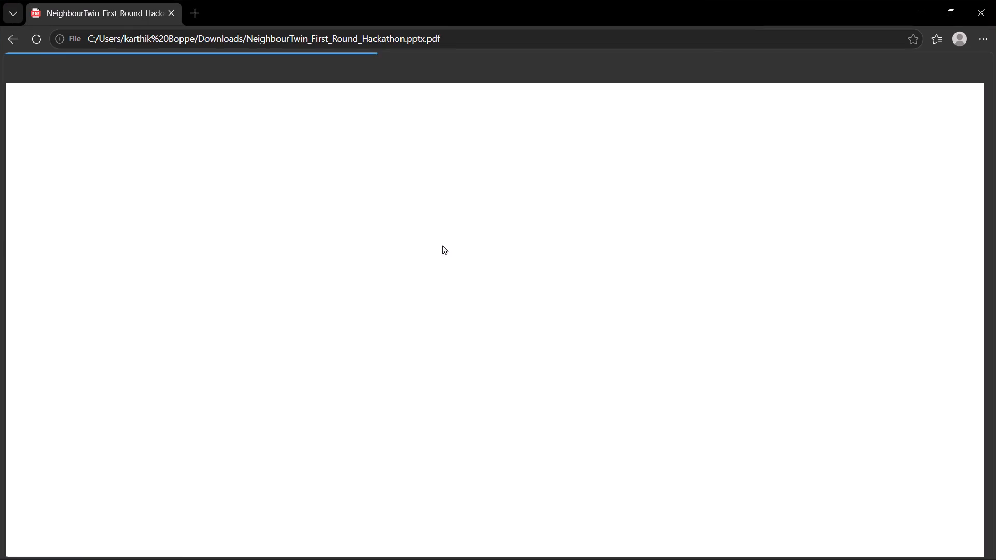
scroll(472, 232, down, 9)
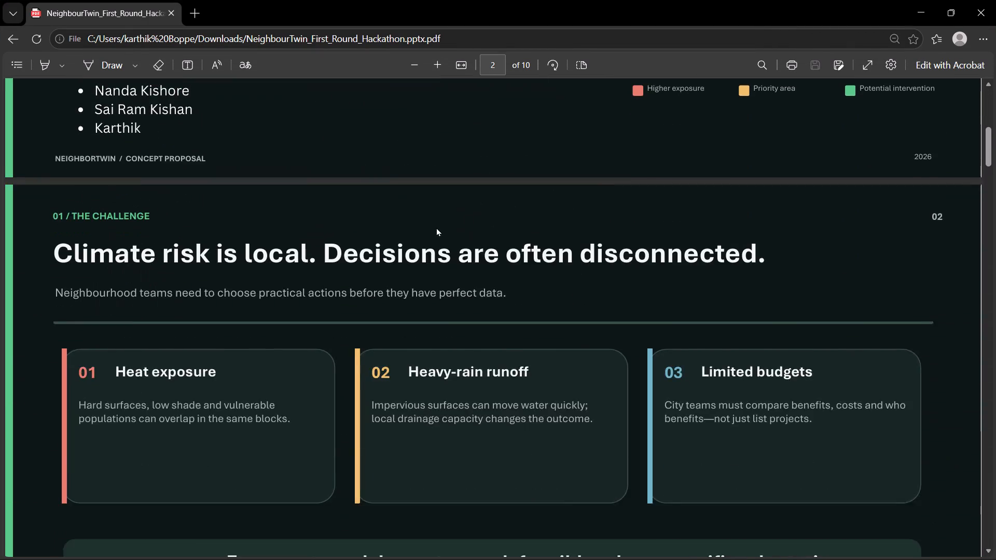
scroll(436, 227, down, 7)
drag(993, 188, 981, 497)
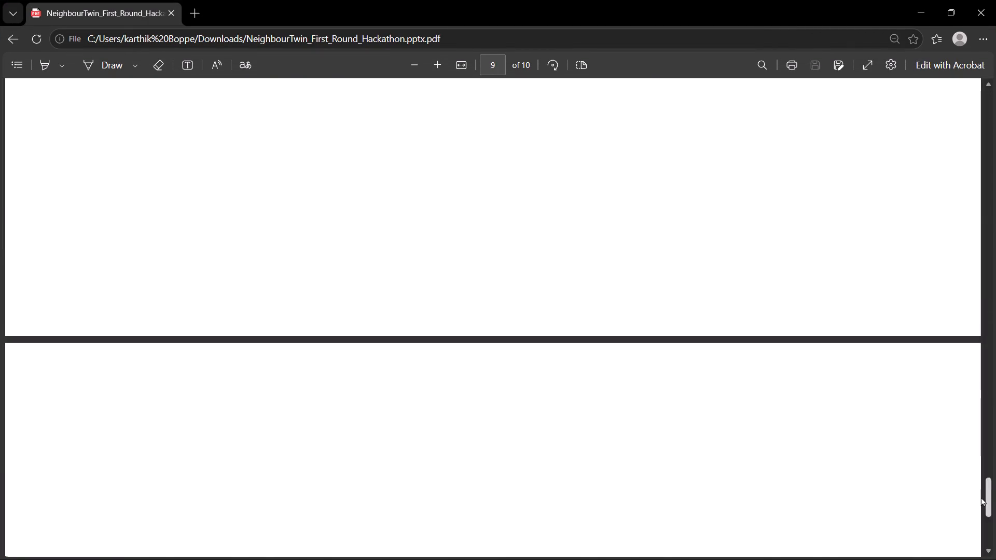
drag(981, 497, 984, 0)
click(984, 1)
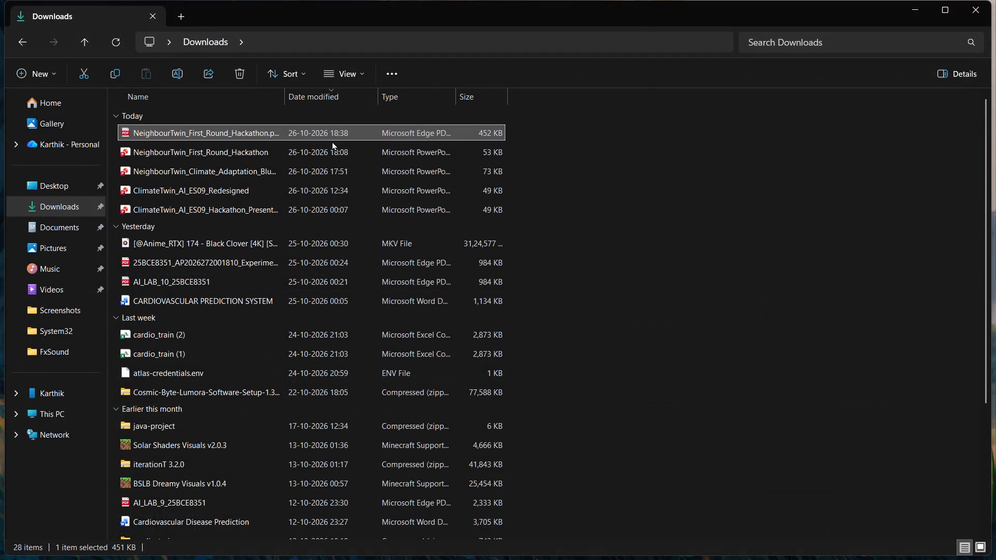
Copy the exported PDF file from the Downloads folder to the clipboard and close File Explorer.
key(ctrl+c)
click(969, 7)
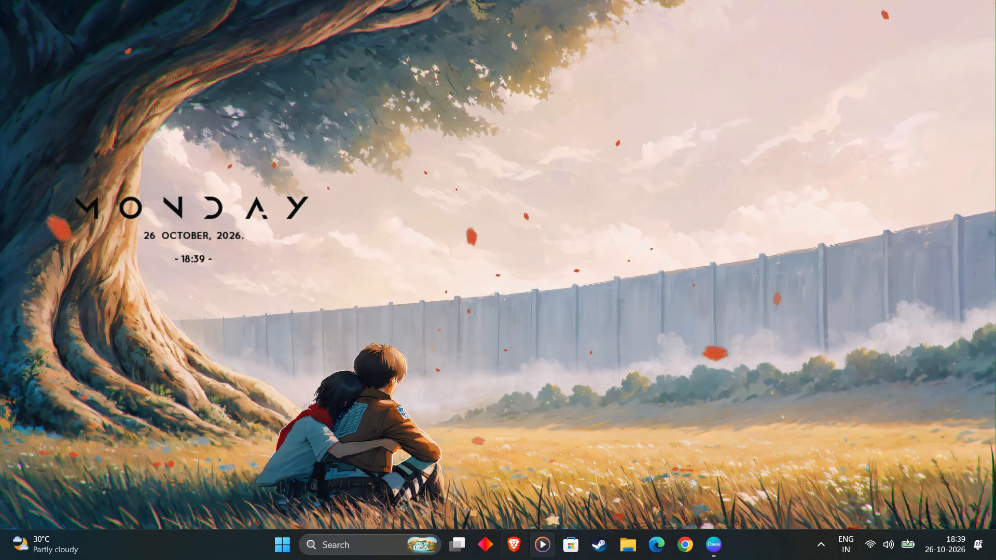
Open Windows search to find another app.
click(363, 545)
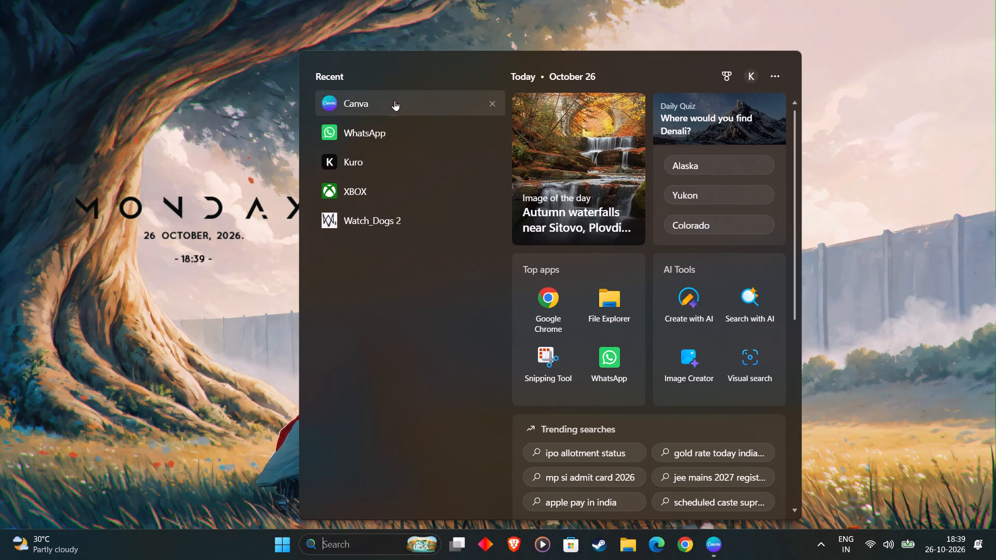